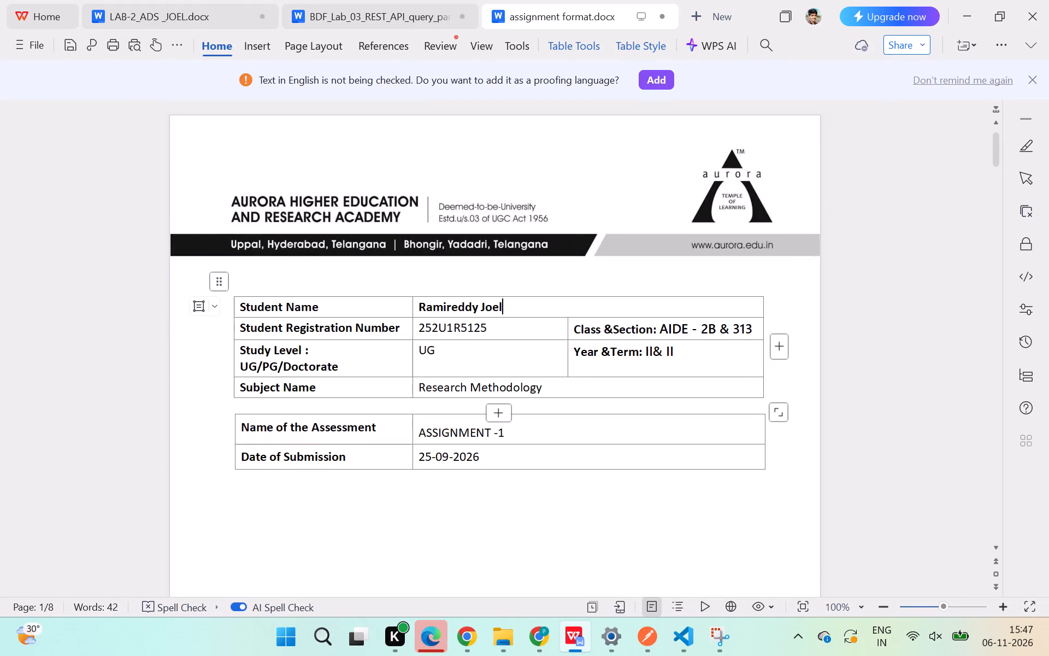
Undo the bold formatting applied to the student's name in the student details table.
key("ctrl+z")
left_click(558, 350)
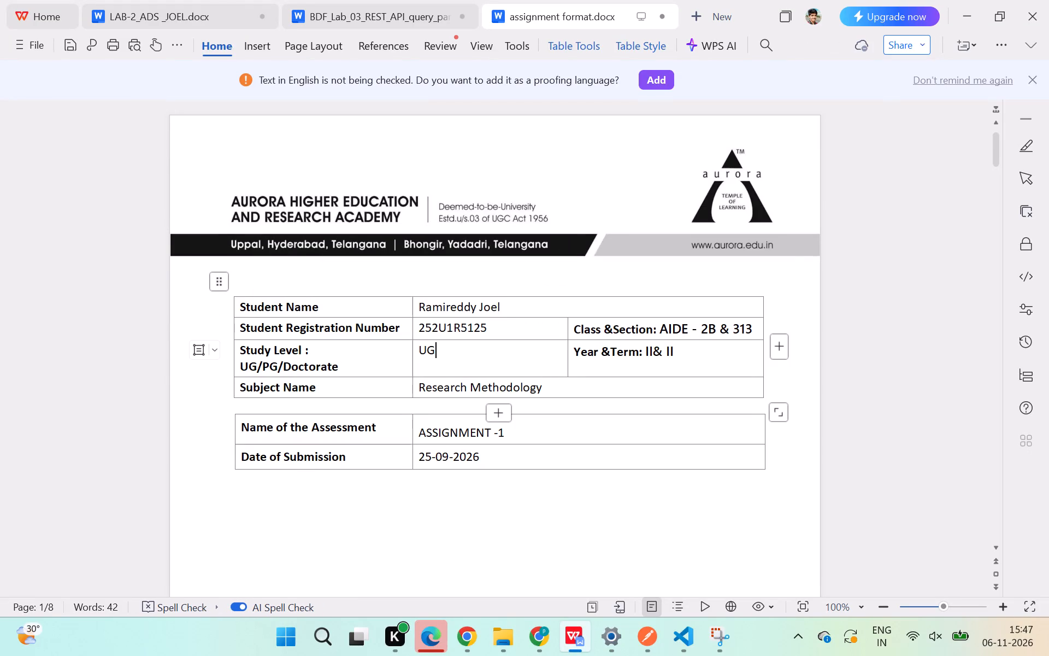
left_click(577, 495)
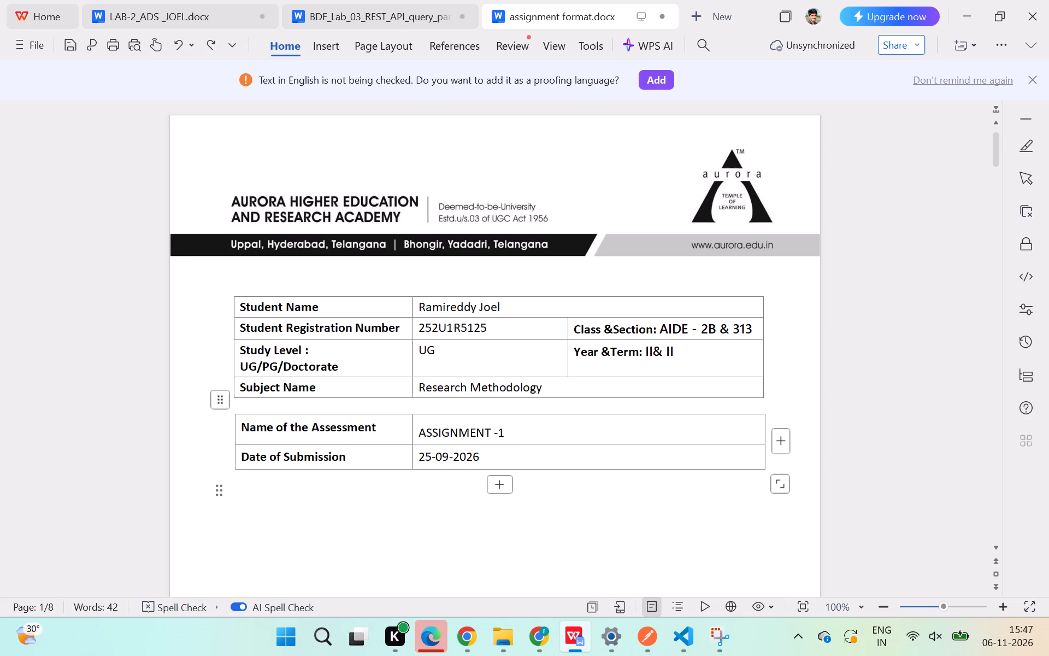
Change the Date of Submission in the assessment table to 06-11-2026.
left_click(445, 459)
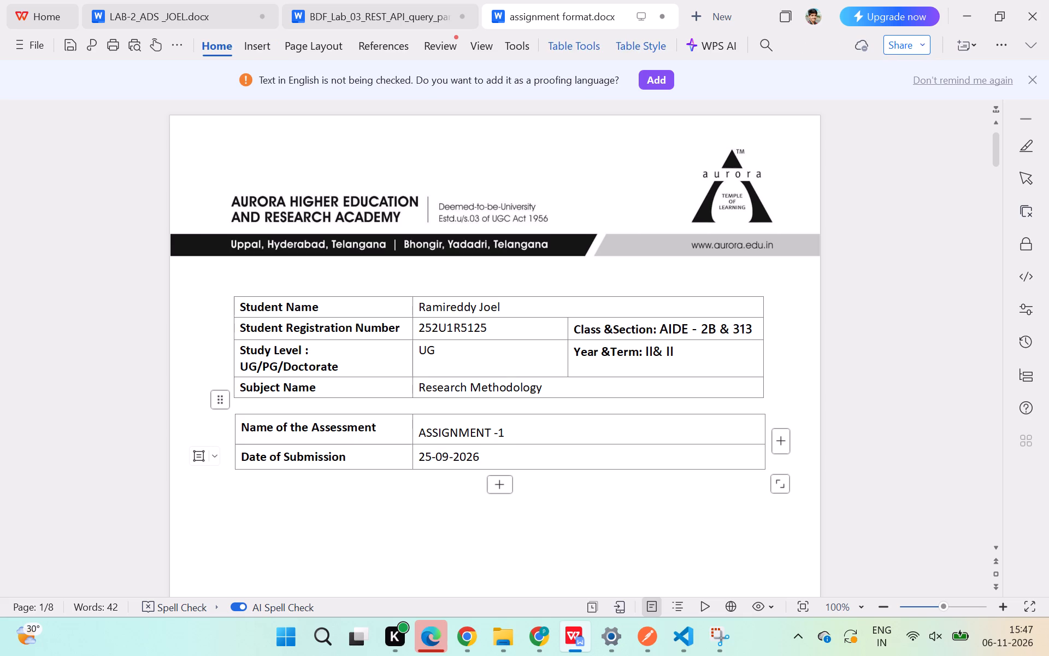
key("Right")
key("BackSpace")
key("BackSpace")
type("11")
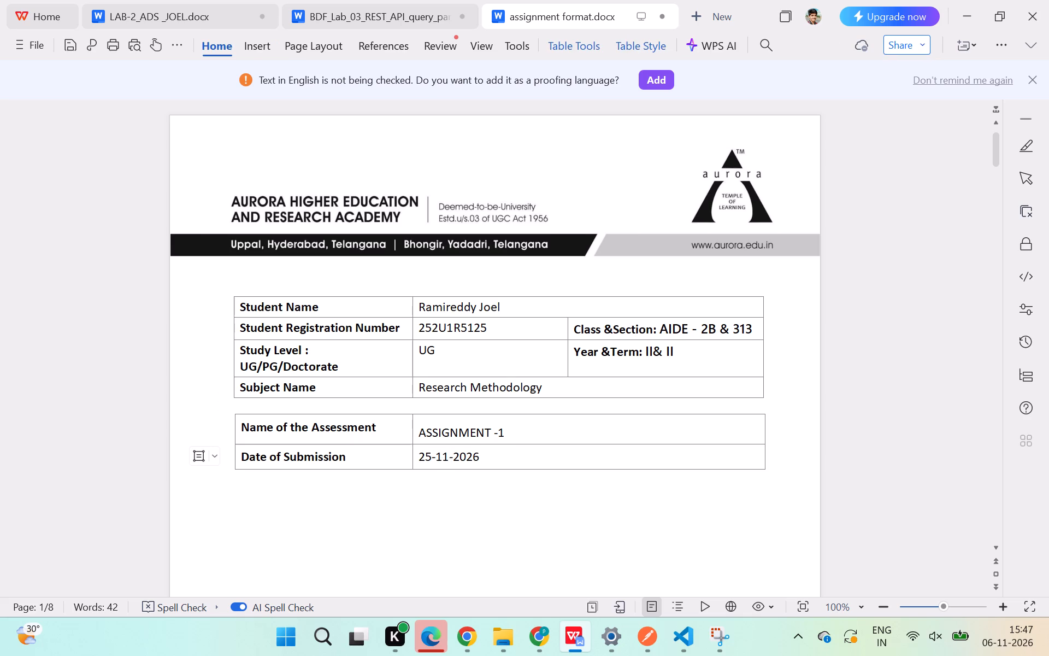
key("Left")
key("Left")
key("Left")
key("Left")
key("Right")
key("BackSpace")
key("BackSpace")
type("06")
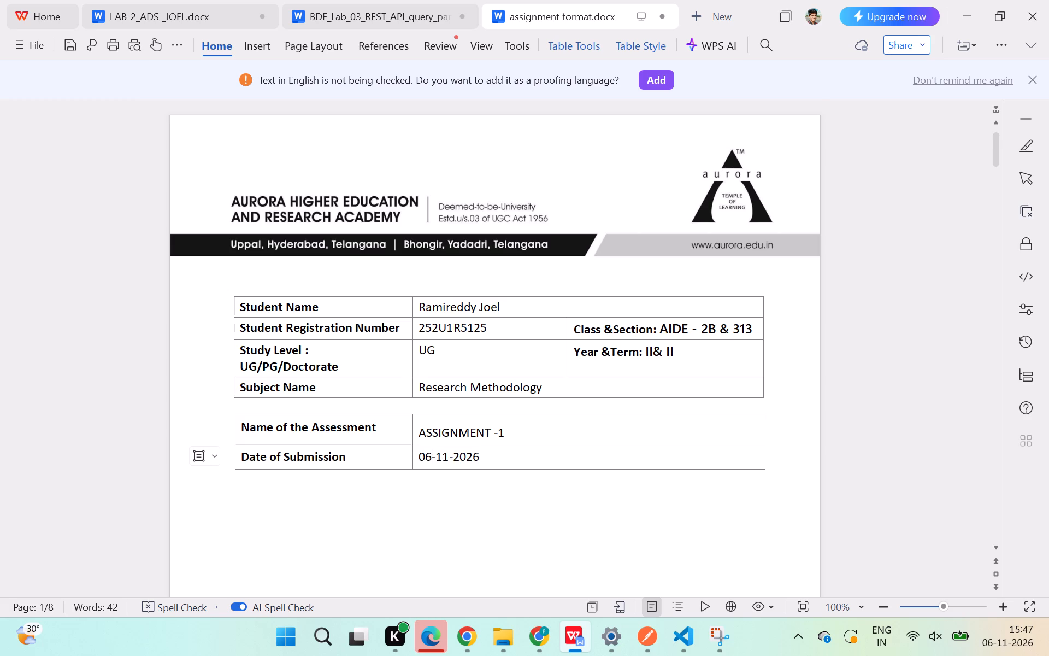
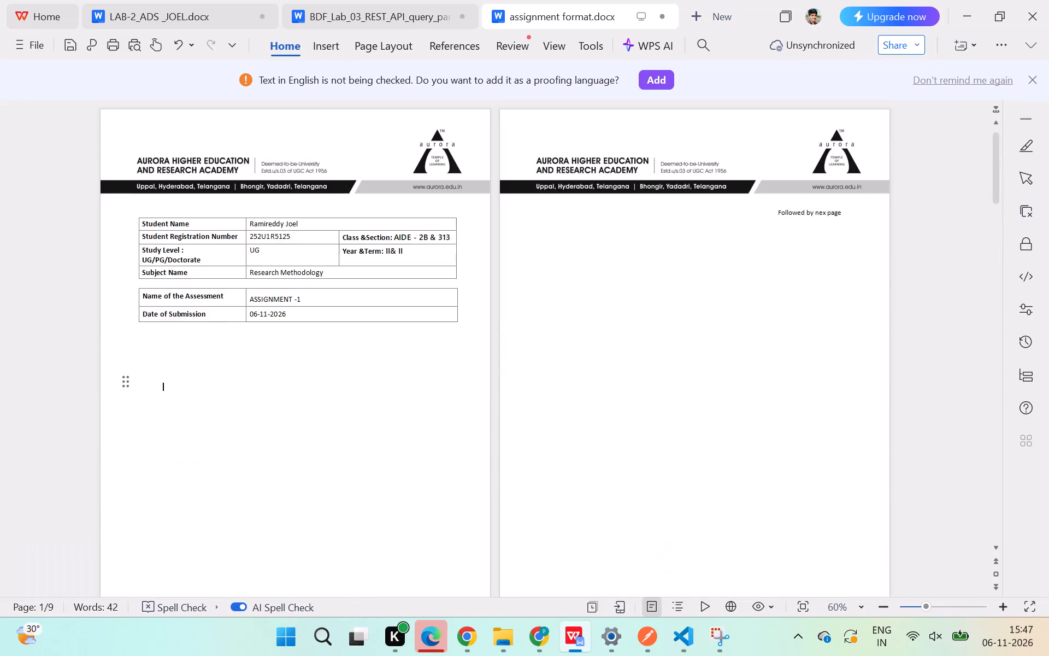
Delete the scanned handwritten pictures on pages 7 and 8 of the assignment document.
scroll(607, 486, "right", 1)
scroll(607, 486, "down", 3, "ctrl")
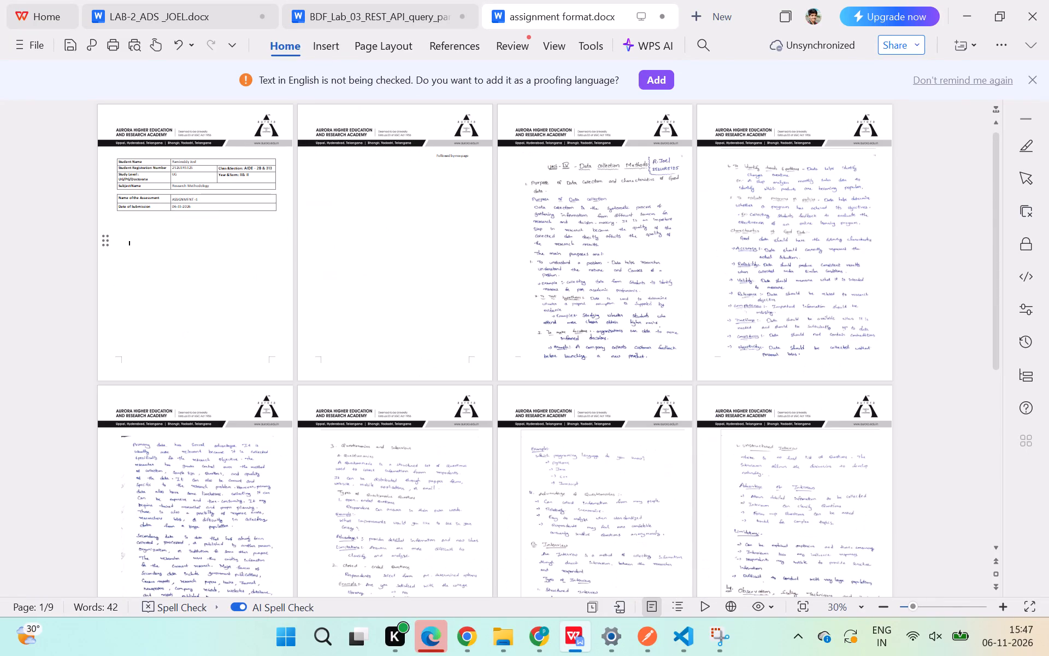
scroll(607, 486, "down", 3, "ctrl")
scroll(607, 486, "up", 4, "ctrl")
scroll(607, 486, "down", 2, "ctrl")
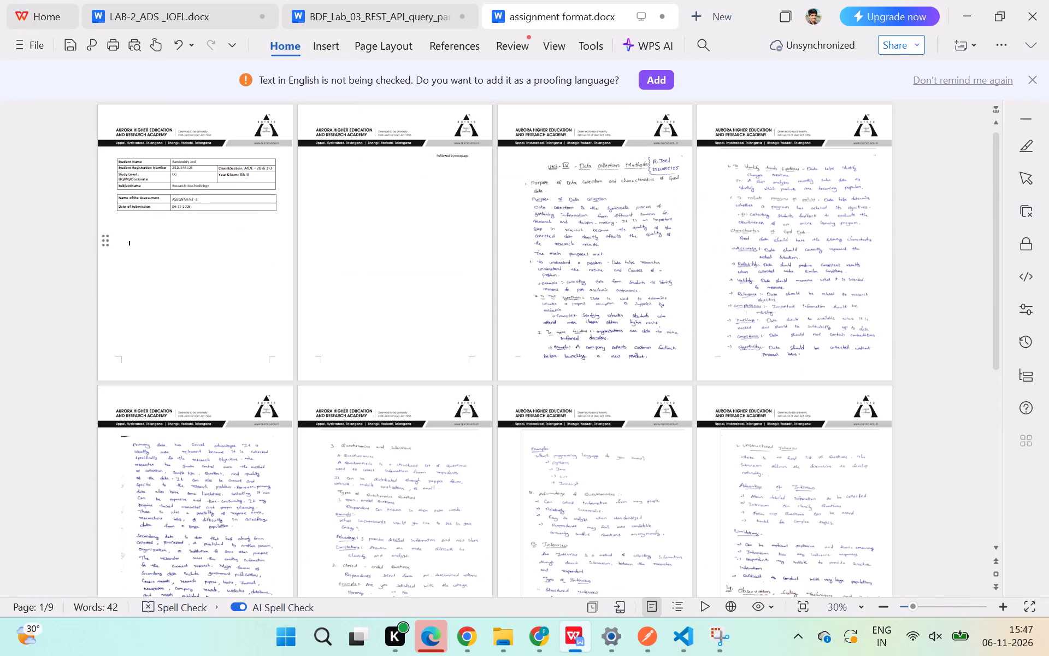
left_click(607, 486)
key("Delete")
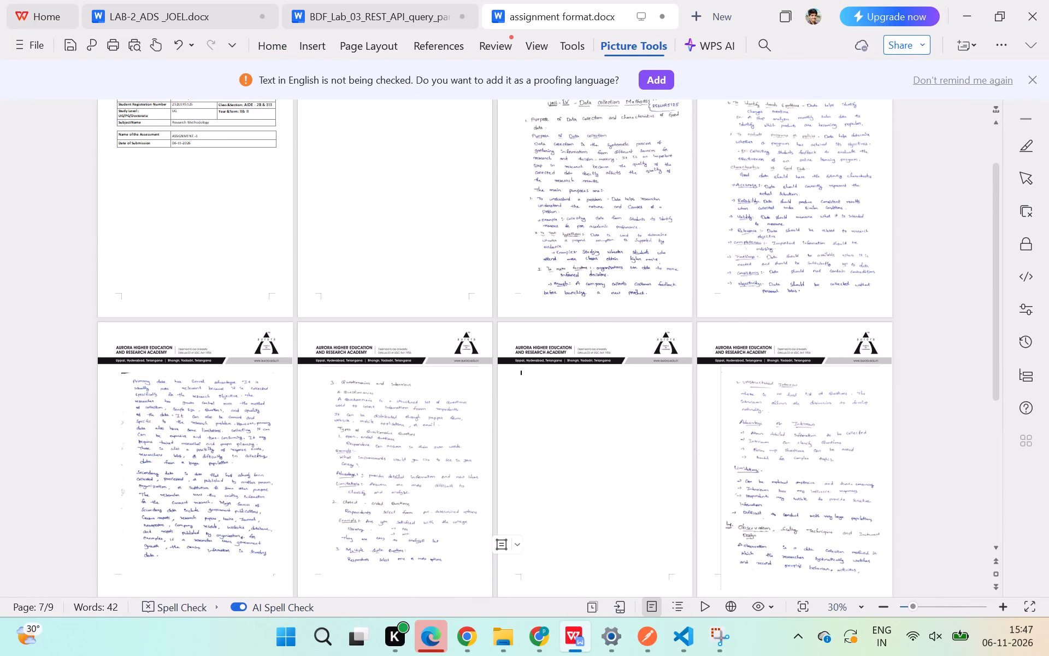
left_click(712, 503)
key("Delete")
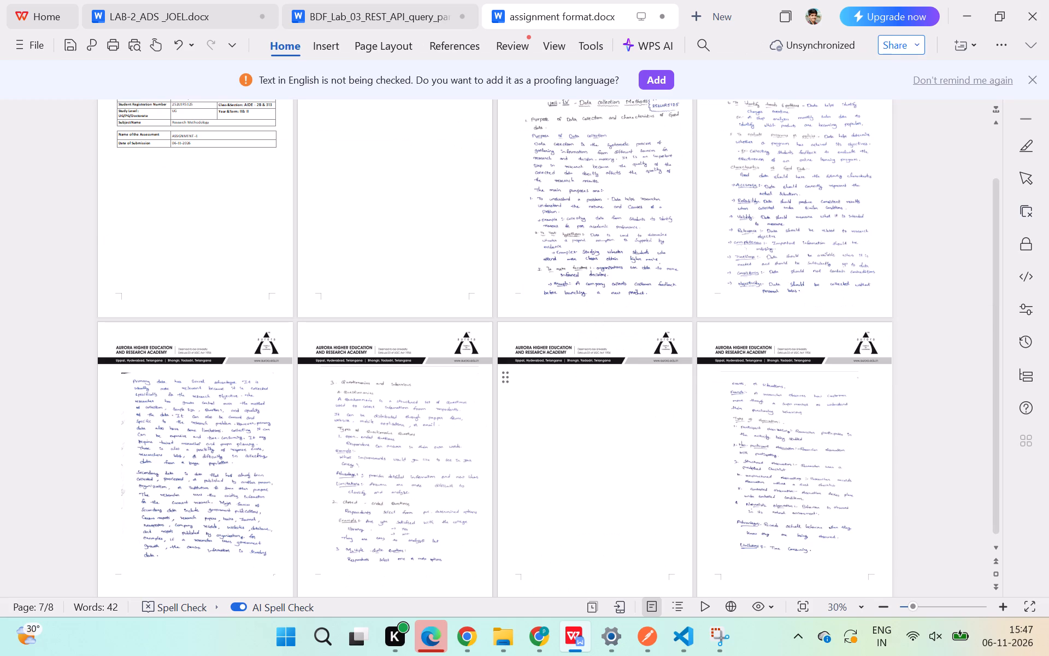
Delete the scanned handwritten pictures on pages 5 and 6 and the remaining one on the document's last page.
left_click(385, 449)
key("Delete")
left_click(326, 454)
key("BackSpace")
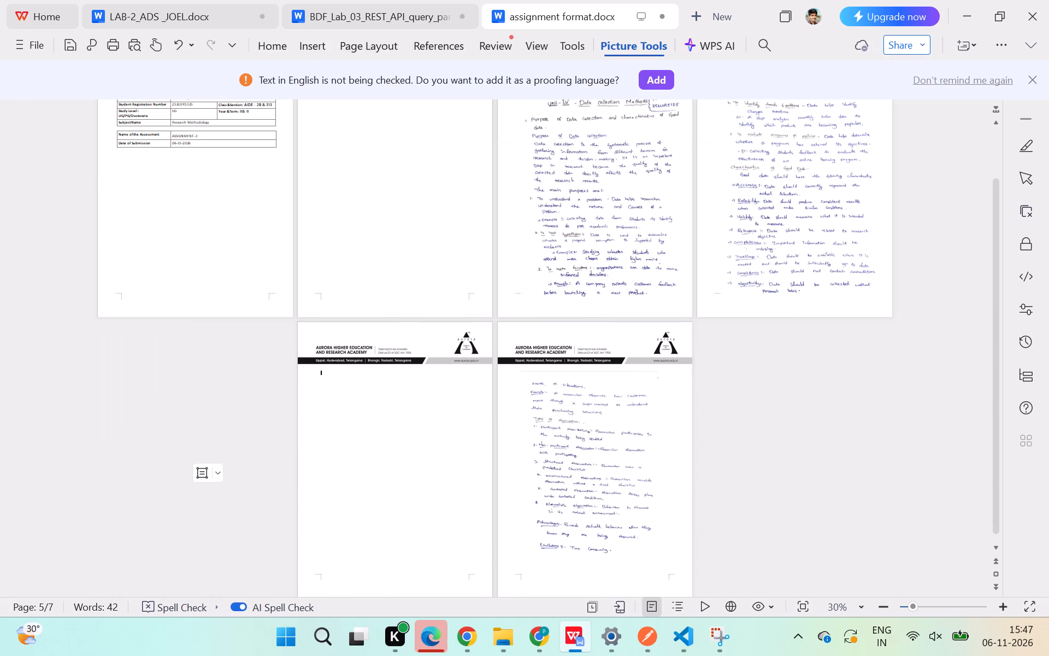
left_click(552, 424)
key("Delete")
key("Delete")
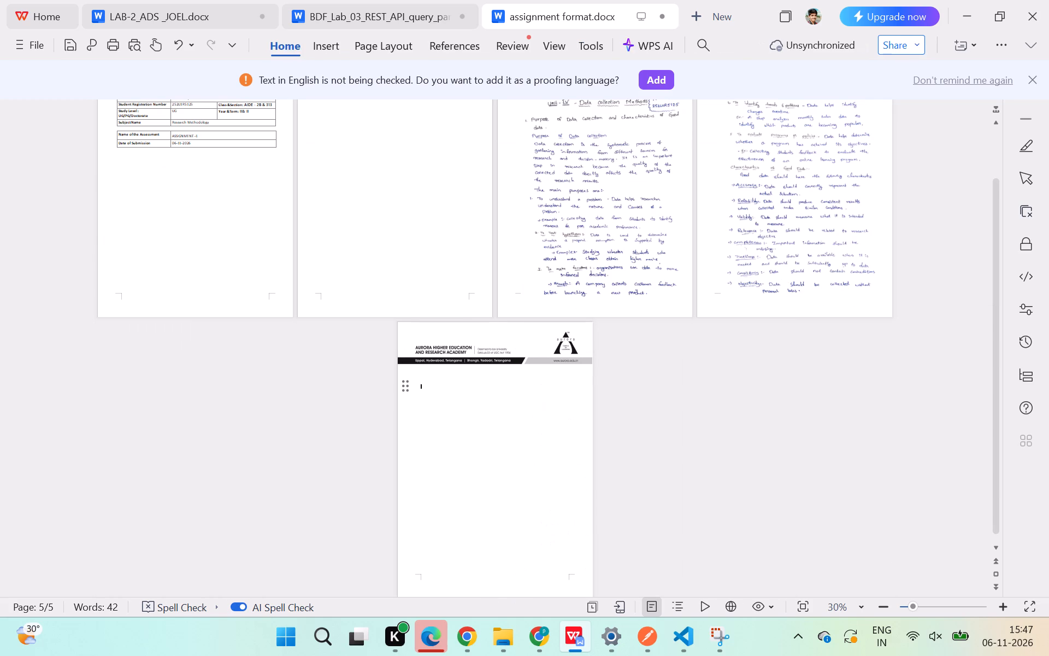
Remove the blank fifth page left at the end of the document.
key("BackSpace")
key("Delete")
key("Delete")
key("Delete")
key("Delete")
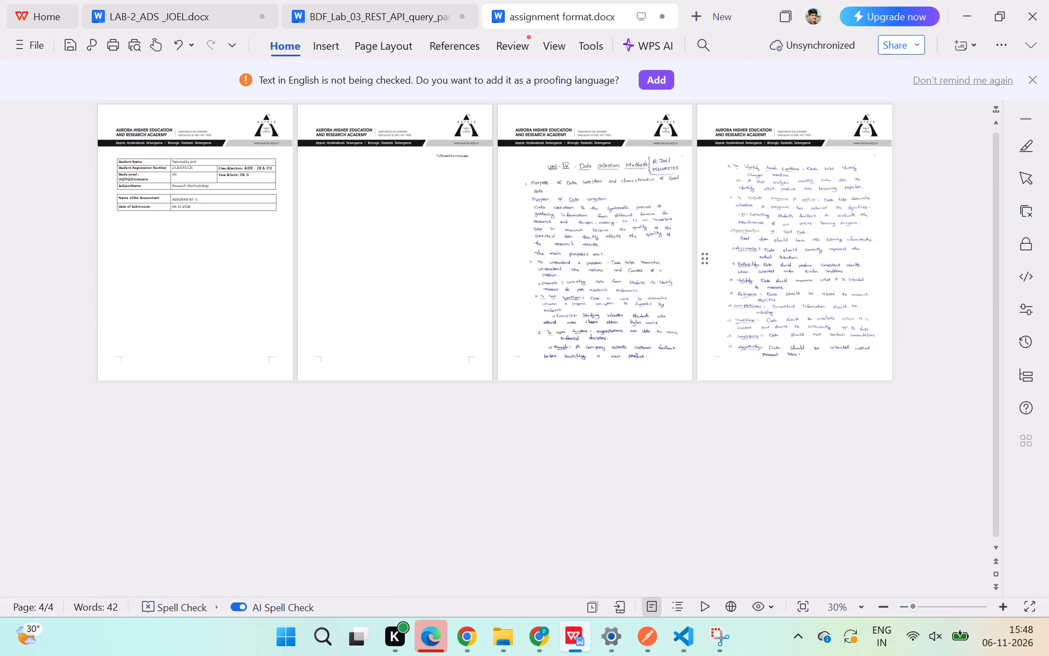
key("Delete")
key("Delete")
key("Delete")
Delete the scanned handwritten picture on page 4.
left_click(818, 281)
key("Delete")
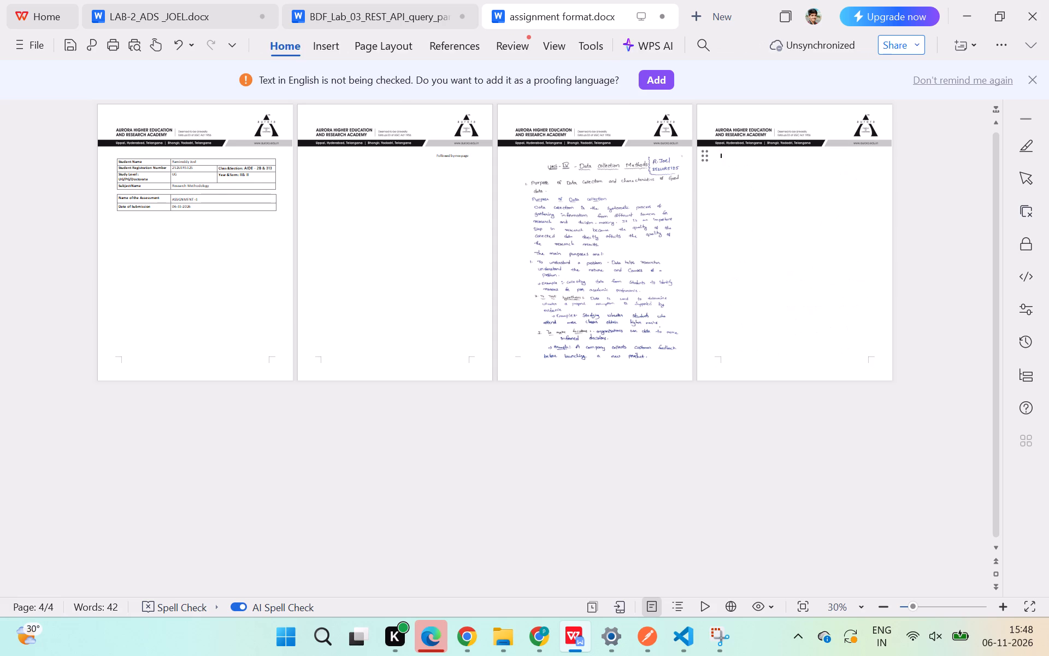
Delete the remaining scanned handwritten picture on page 3 along with the blank page 4.
key("Delete")
left_click(729, 295)
key("Delete")
key("Delete")
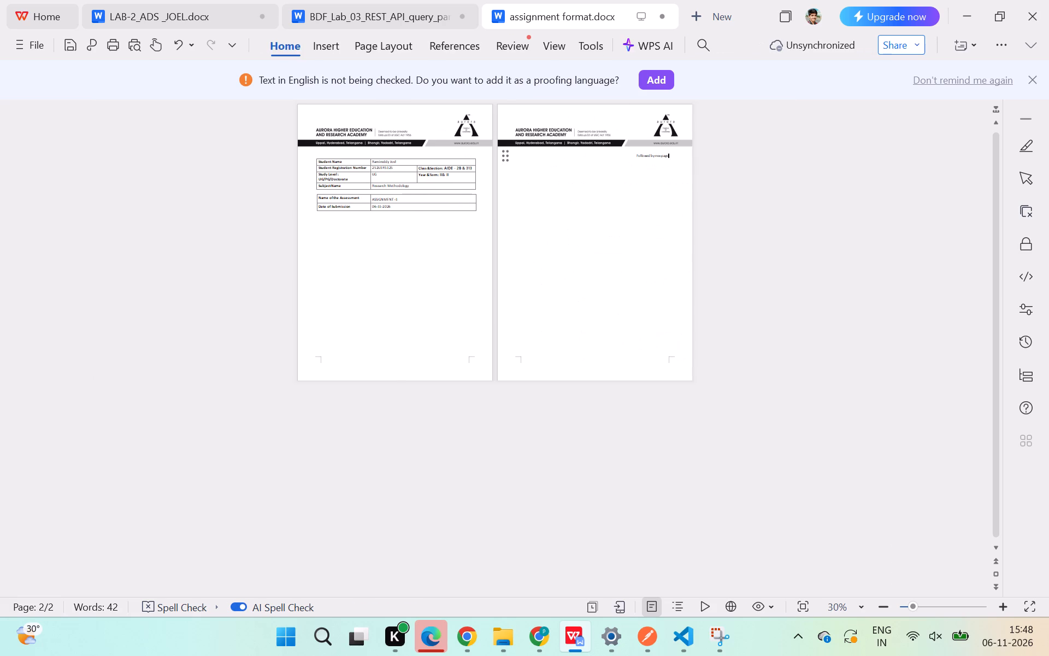
Remove the short text line on page 2 and the empty lines up to the tables, keeping only the first page.
key("Delete")
key("Delete")
key("Delete")
key("Delete")
key("Delete")
key("Delete")
key("Delete")
key("Delete")
key("Delete")
key("Delete")
key("Delete")
key("Delete")
key("Delete")
key("Delete")
key("Delete")
key("BackSpace")
key("BackSpace")
key("BackSpace")
key("BackSpace")
key("BackSpace")
key("BackSpace")
key("BackSpace")
key("BackSpace")
key("BackSpace")
key("BackSpace")
key("BackSpace")
key("BackSpace")
key("BackSpace")
key("BackSpace")
key("BackSpace")
key("BackSpace")
key("BackSpace")
key("BackSpace")
key("BackSpace")
key("BackSpace")
key("Delete")
key("Delete")
key("Delete")
key("BackSpace")
key("BackSpace")
key("BackSpace")
key("BackSpace")
key("BackSpace")
key("BackSpace")
key("BackSpace")
key("BackSpace")
key("BackSpace")
key("BackSpace")
key("BackSpace")
key("BackSpace")
key("BackSpace")
key("BackSpace")
key("BackSpace")
key("BackSpace")
key("BackSpace")
key("BackSpace")
key("BackSpace")
key("BackSpace")
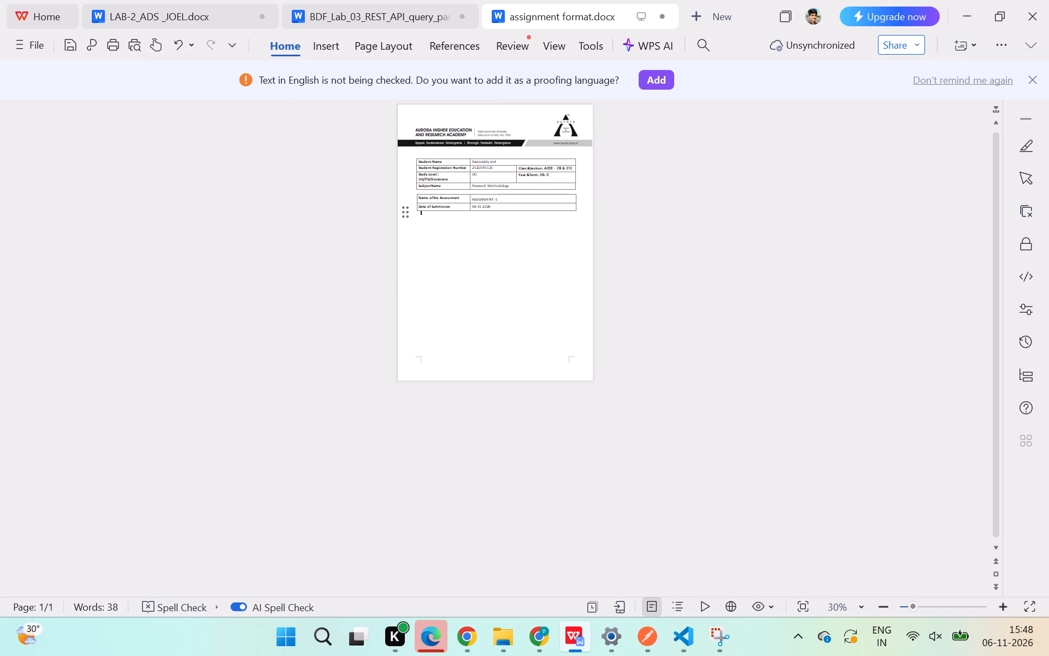
Undo the last deletion of empty lines below the tables and paste the clipboard content there.
key("ctrl+z")
key("ctrl+v")
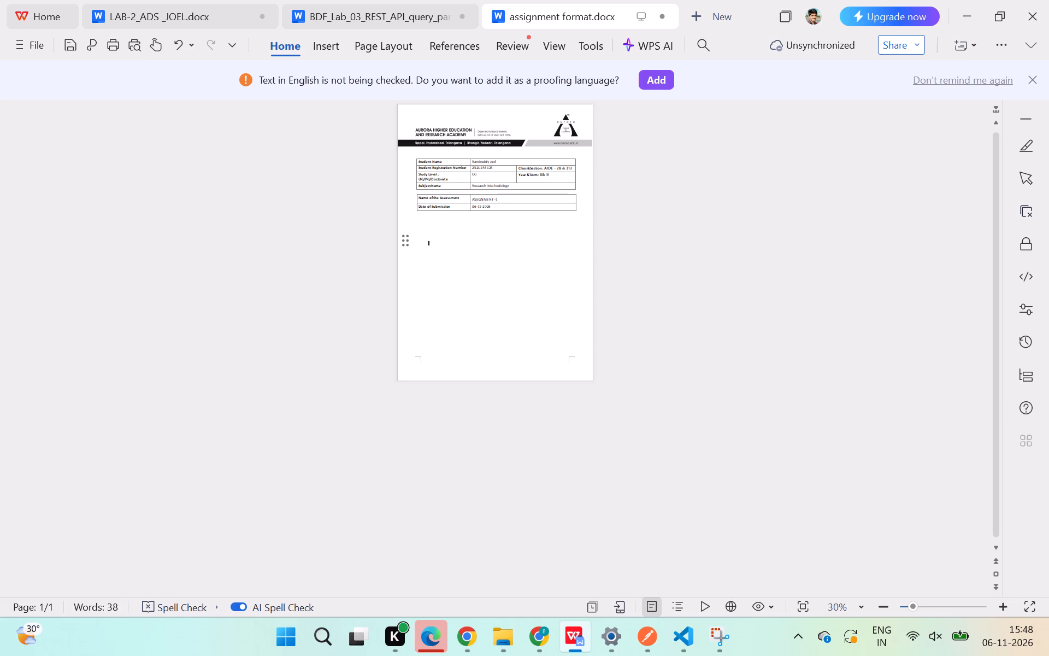
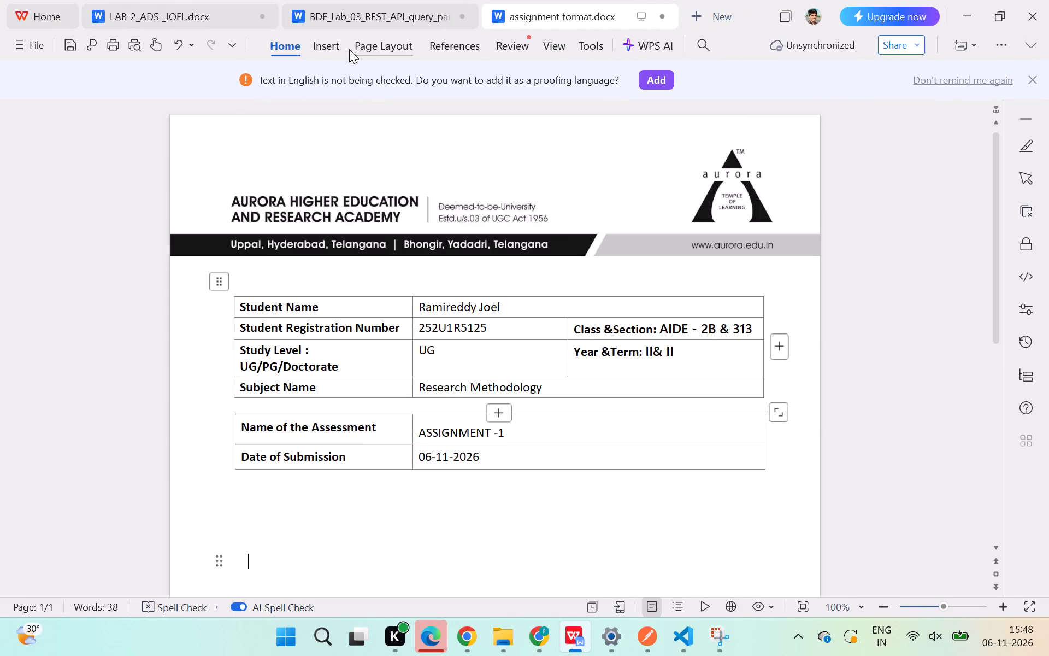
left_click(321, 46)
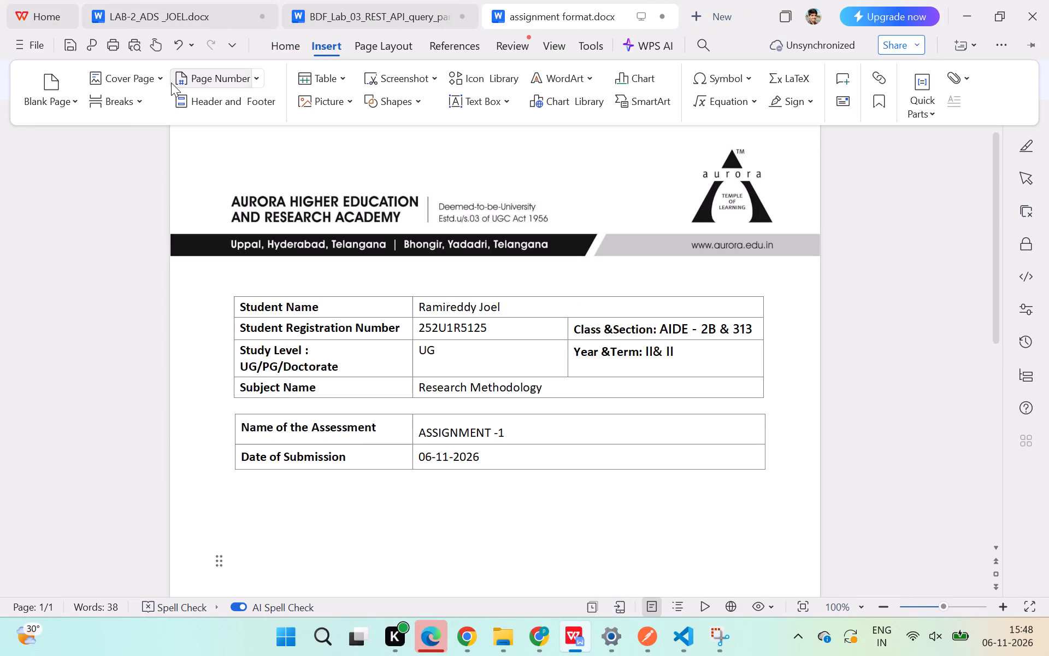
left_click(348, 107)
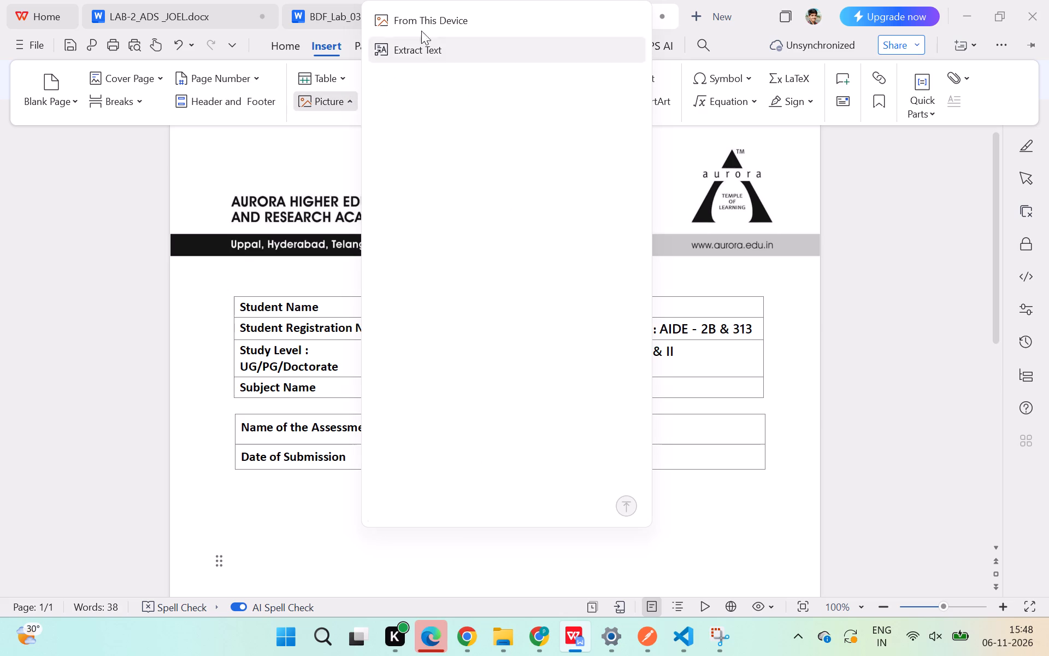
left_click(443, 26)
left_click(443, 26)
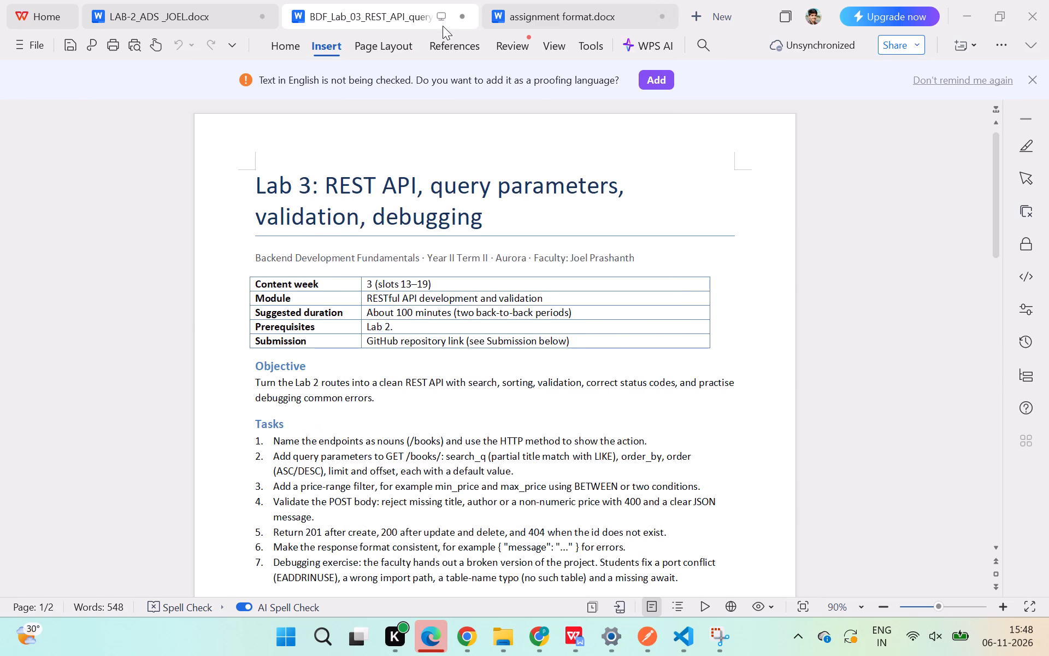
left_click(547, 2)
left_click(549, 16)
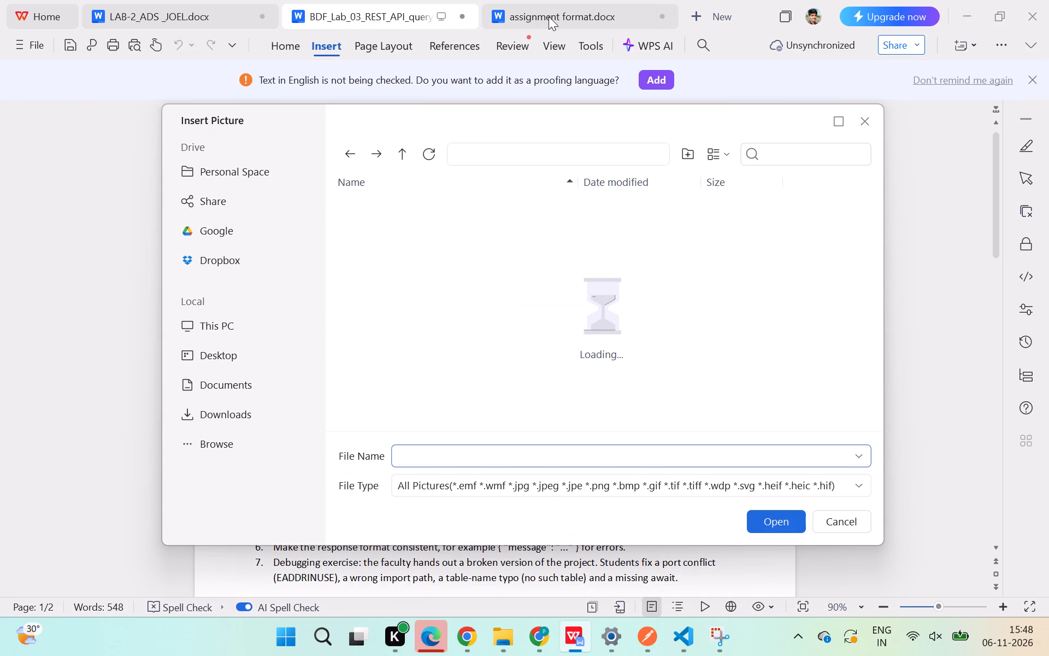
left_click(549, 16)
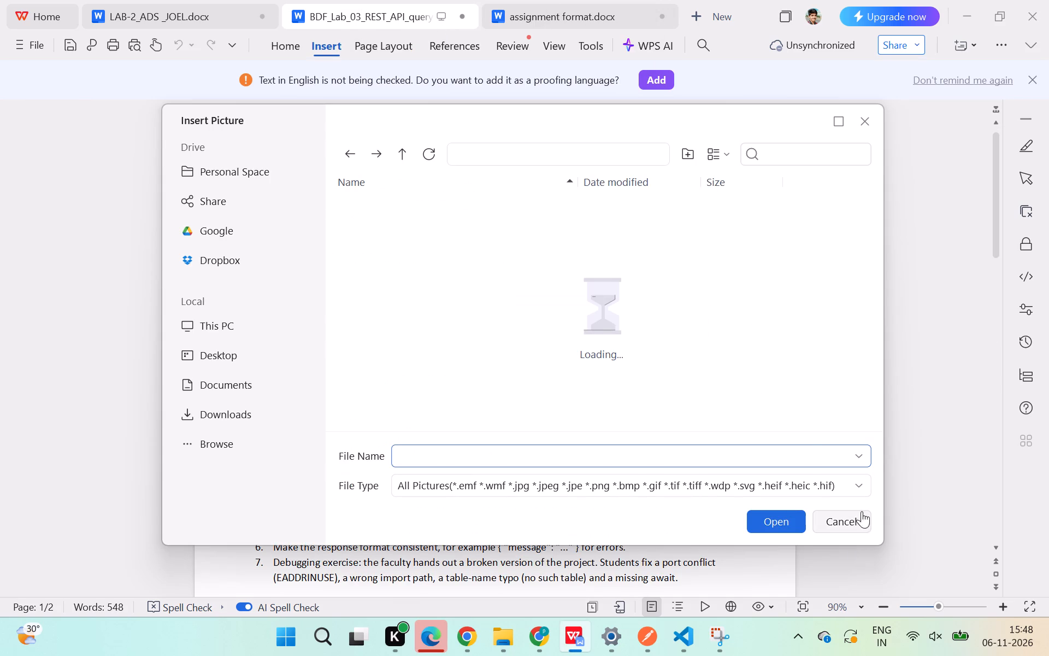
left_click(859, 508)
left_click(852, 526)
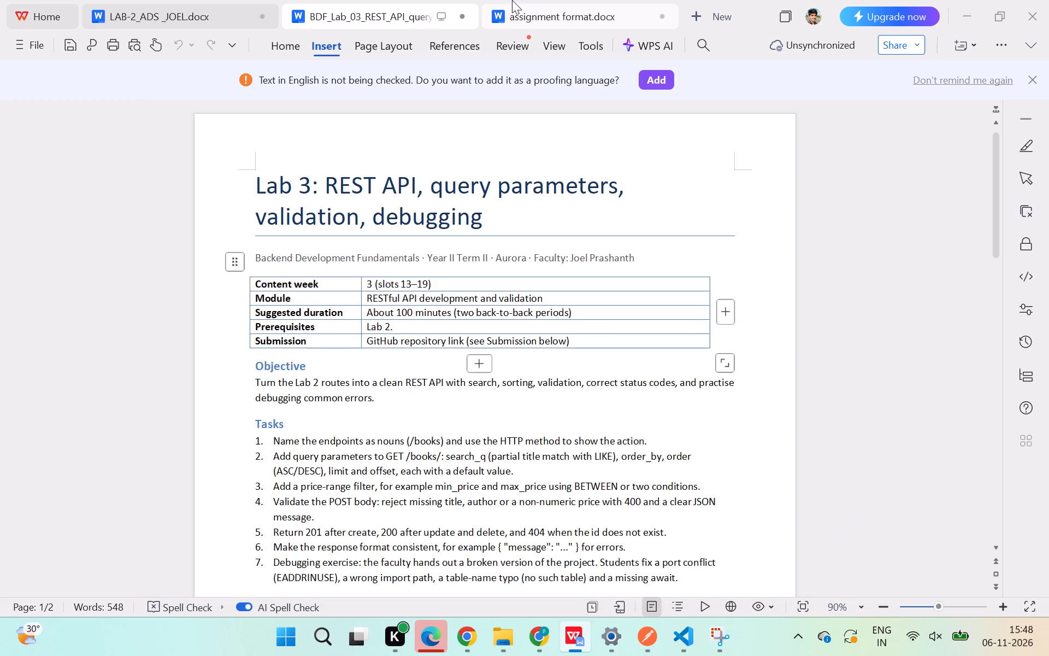
Switch back to the assignment format.docx document and bring up the options for inserting content.
left_click(520, 11)
scroll(384, 483, "down", 1)
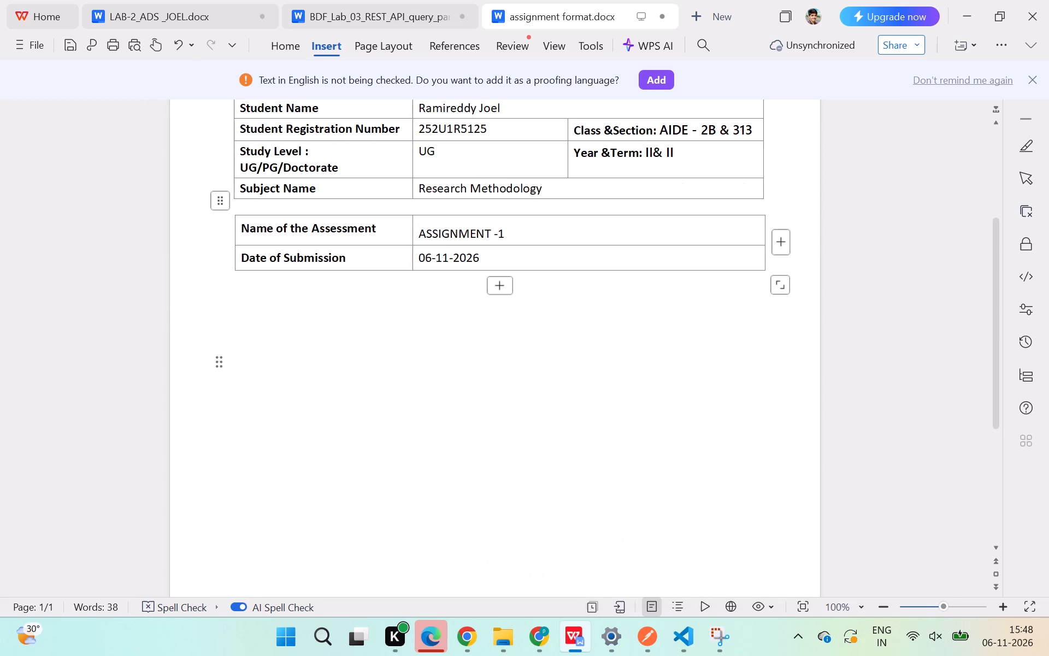
left_click(326, 43)
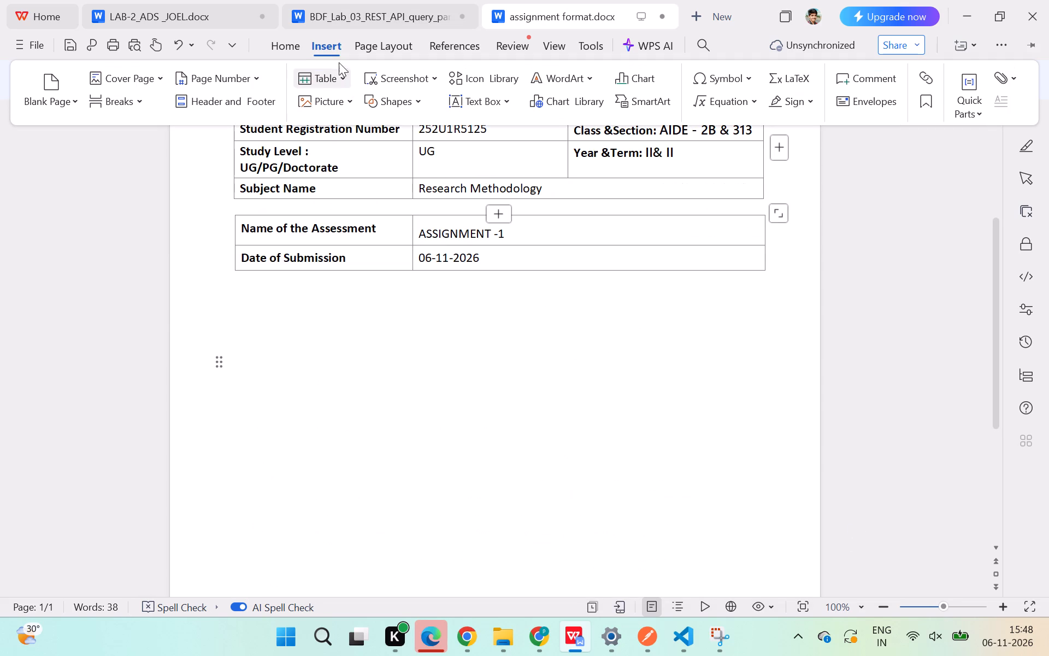
Start inserting a picture stored on this device below the assessment details table.
left_click(320, 104)
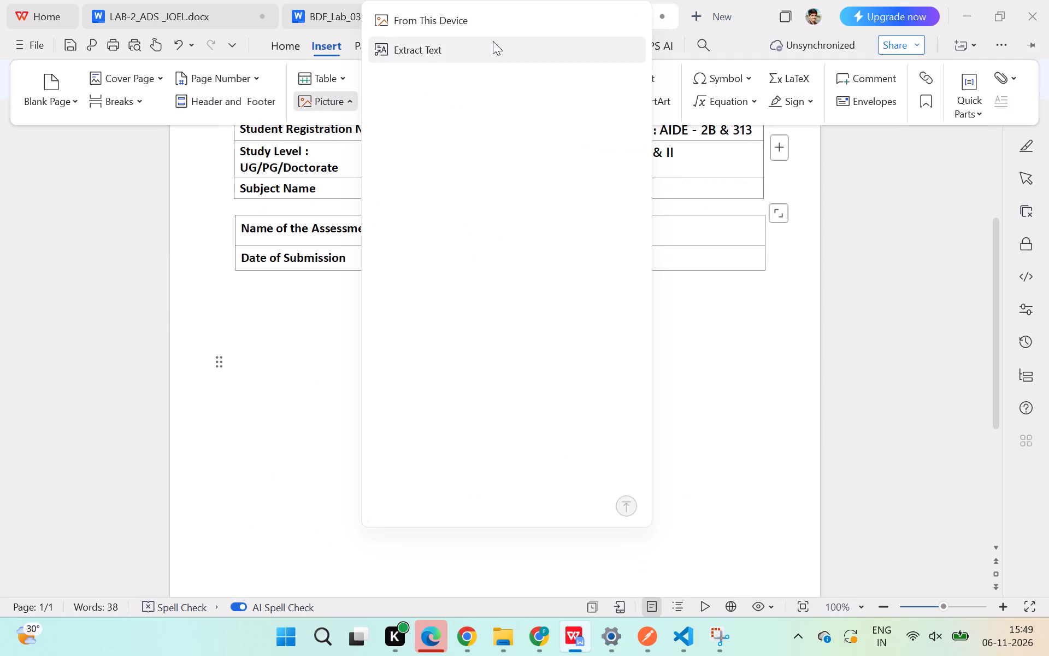
left_click(502, 32)
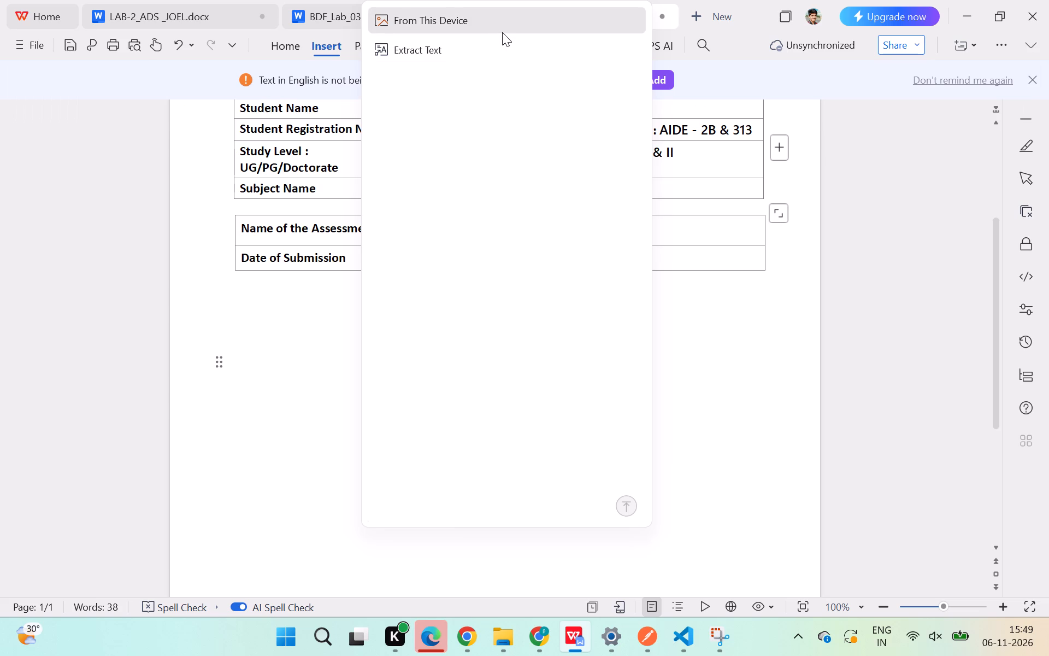
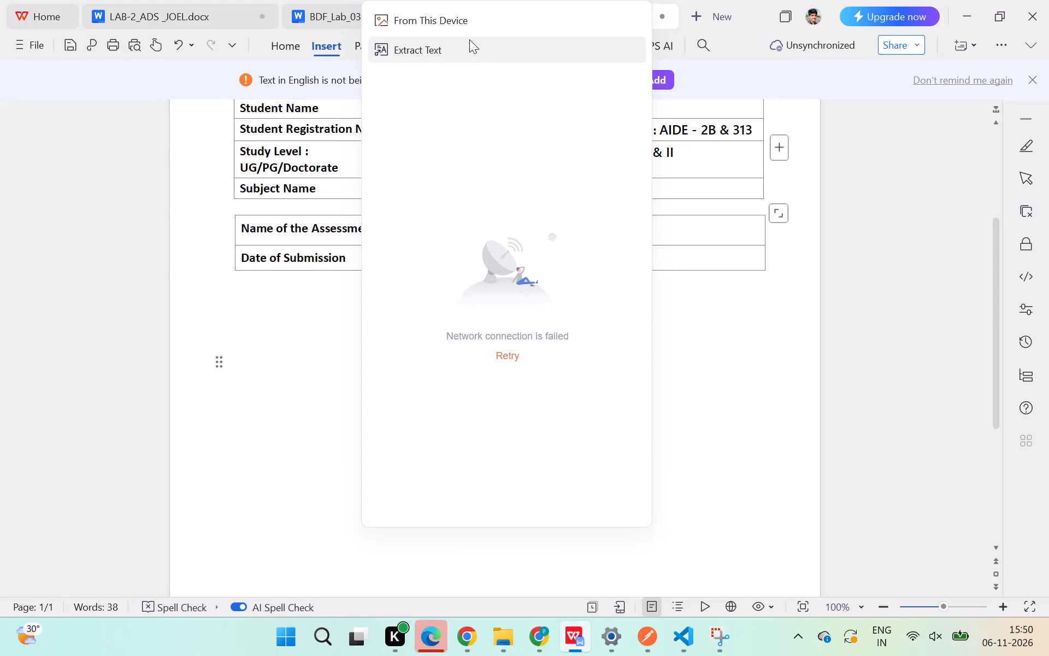
Choose to insert a picture from this device into the document, opening the Insert Picture file browser.
left_click(457, 33)
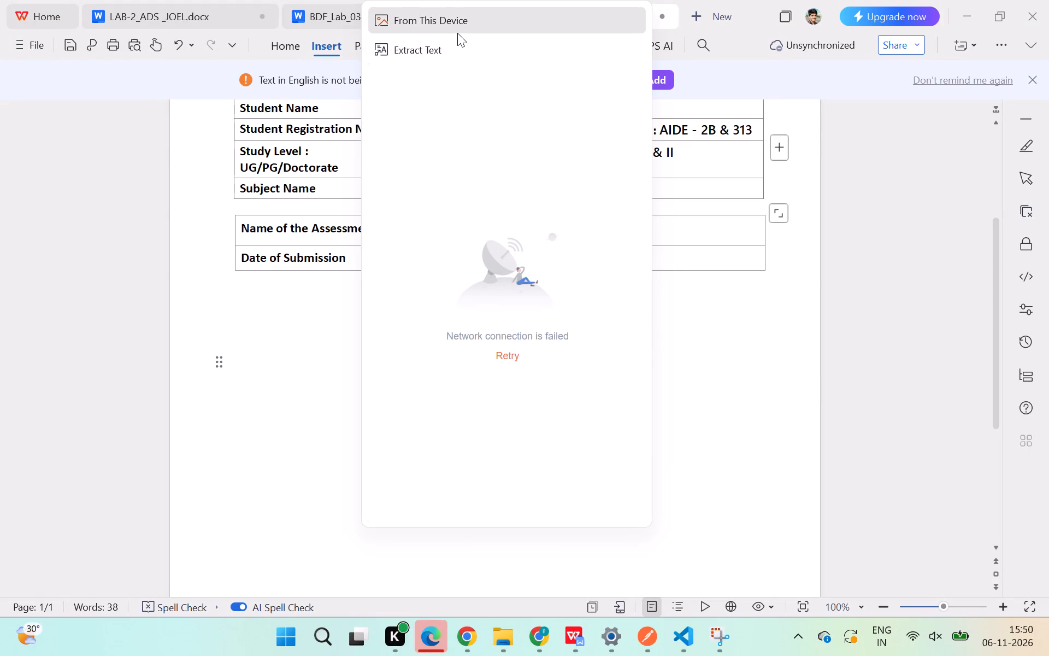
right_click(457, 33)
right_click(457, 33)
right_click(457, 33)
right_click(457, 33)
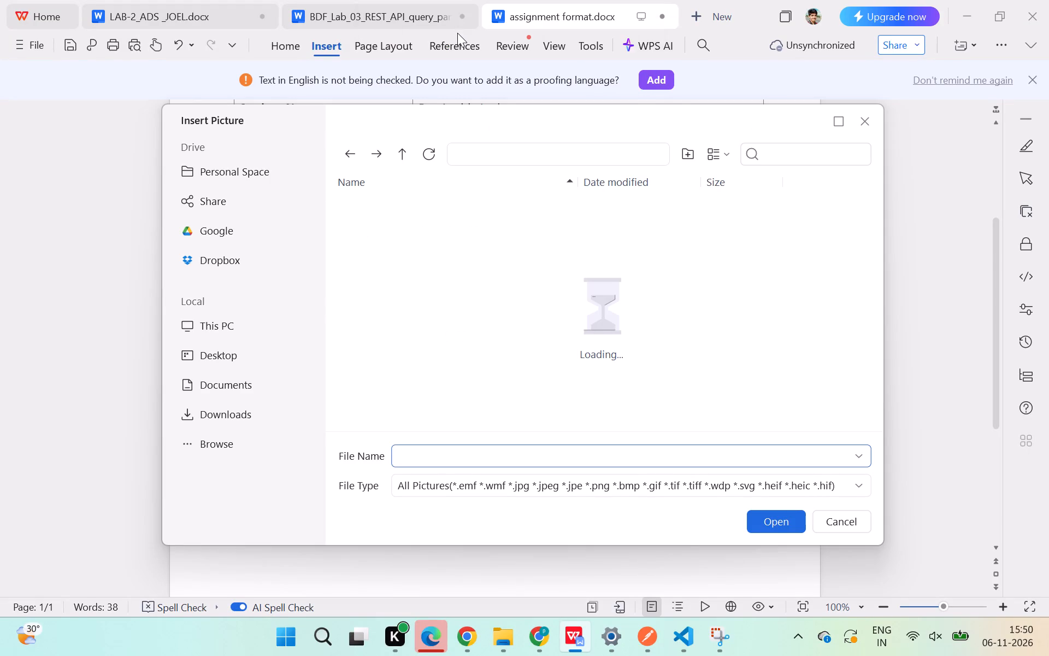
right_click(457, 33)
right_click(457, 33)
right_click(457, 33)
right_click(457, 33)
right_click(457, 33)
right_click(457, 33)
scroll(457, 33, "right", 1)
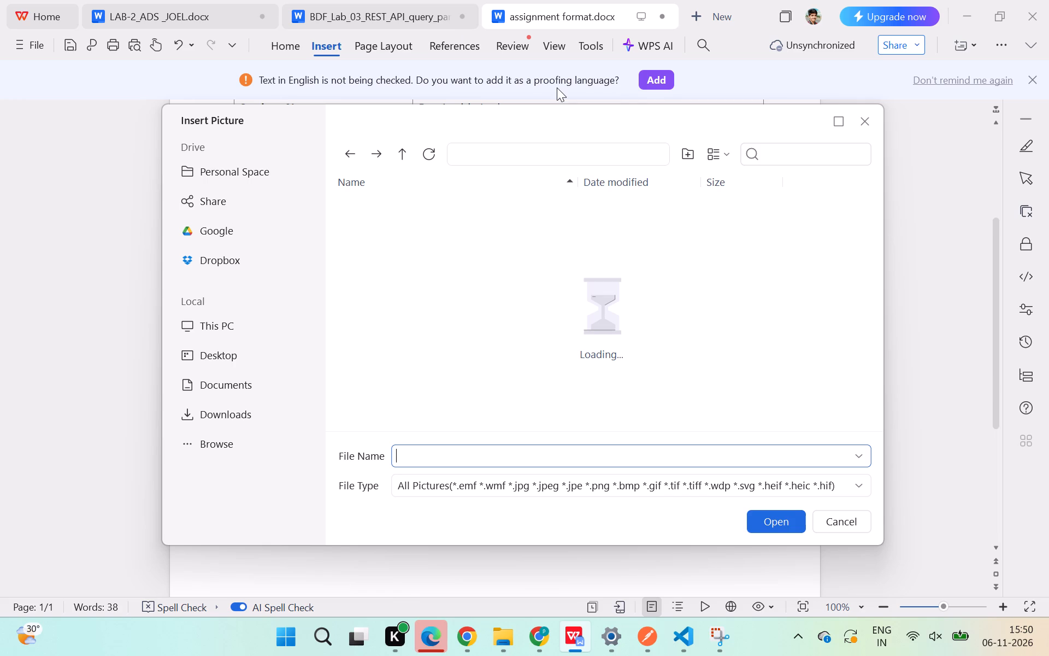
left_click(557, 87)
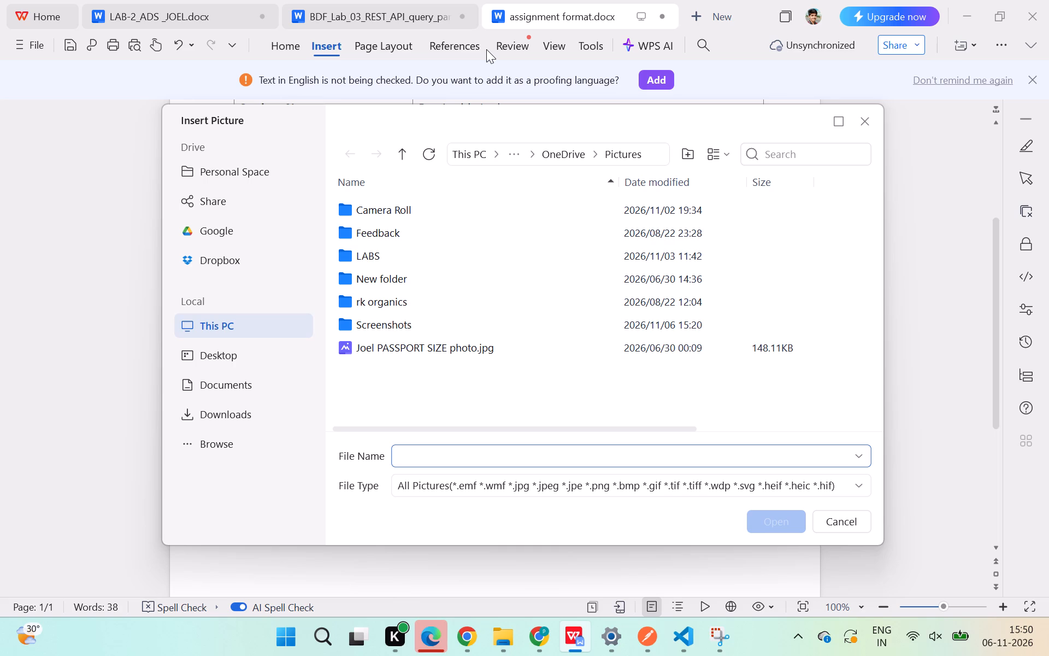
Look through the Desktop, Documents and Downloads folders for the assignment pictures to insert.
left_click(486, 49)
left_click(290, 361)
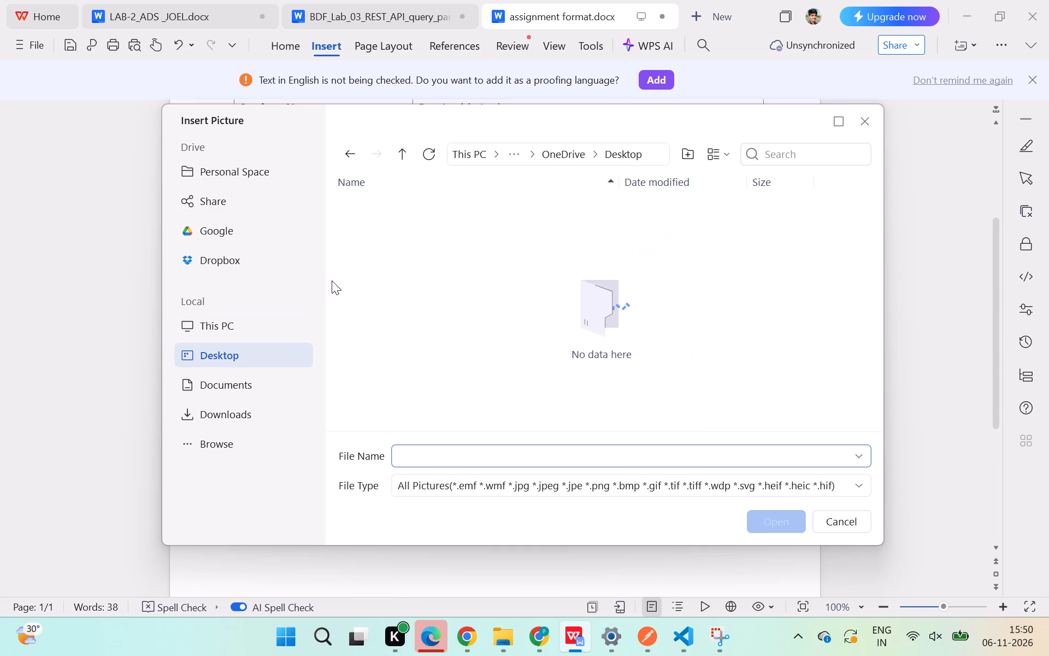
left_click(244, 385)
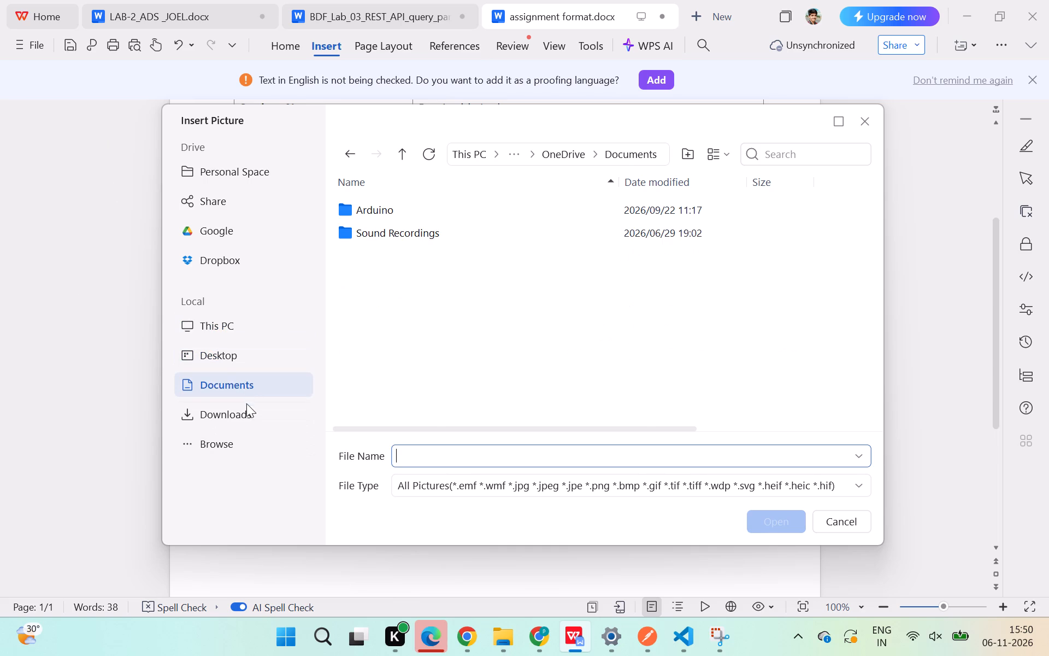
left_click(247, 419)
scroll(402, 268, "down", 10, "ctrl")
scroll(402, 268, "up", 11, "ctrl")
scroll(402, 268, "down", 4, "ctrl")
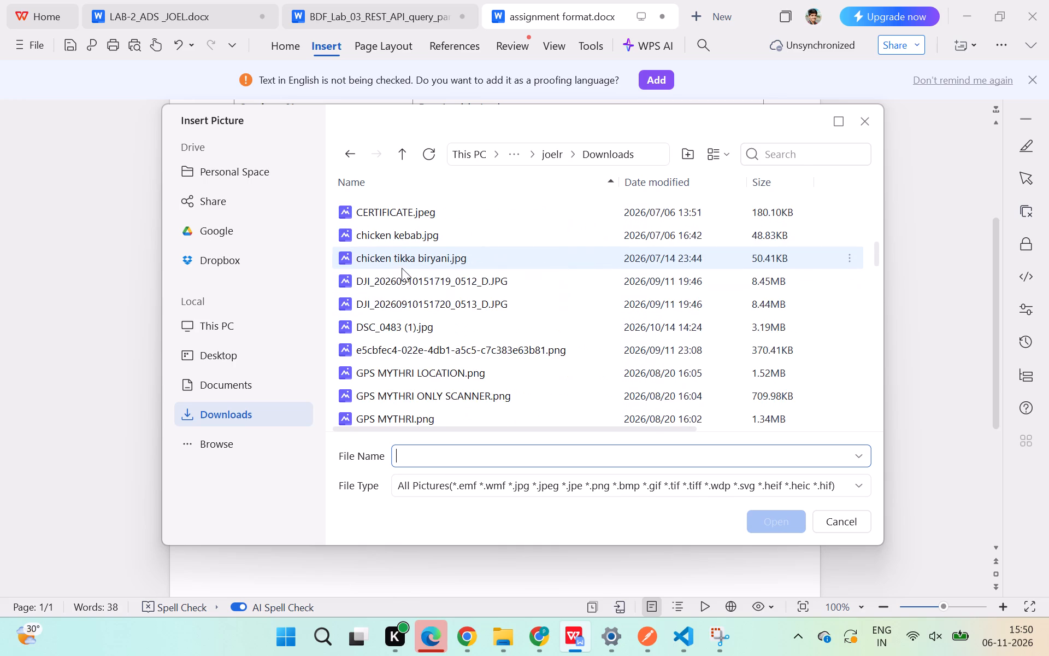
scroll(402, 268, "up", 7)
scroll(402, 268, "down", 18)
scroll(402, 268, "down", 12)
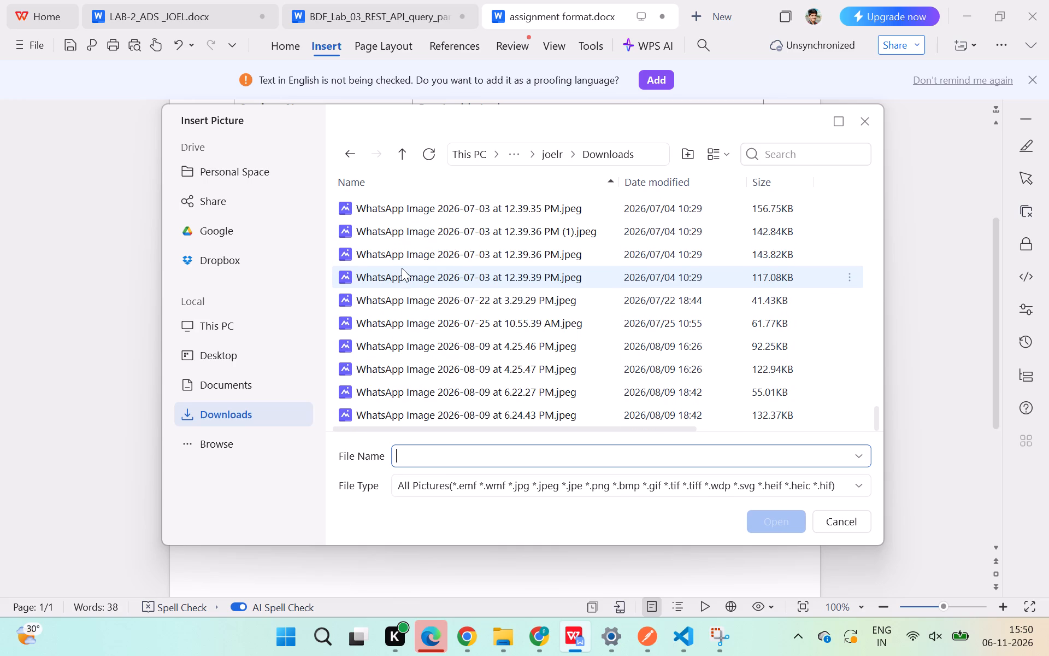
Browse the OneDrive Attachments folder for the assignment pictures and leave the picture selection without inserting any.
left_click(230, 435)
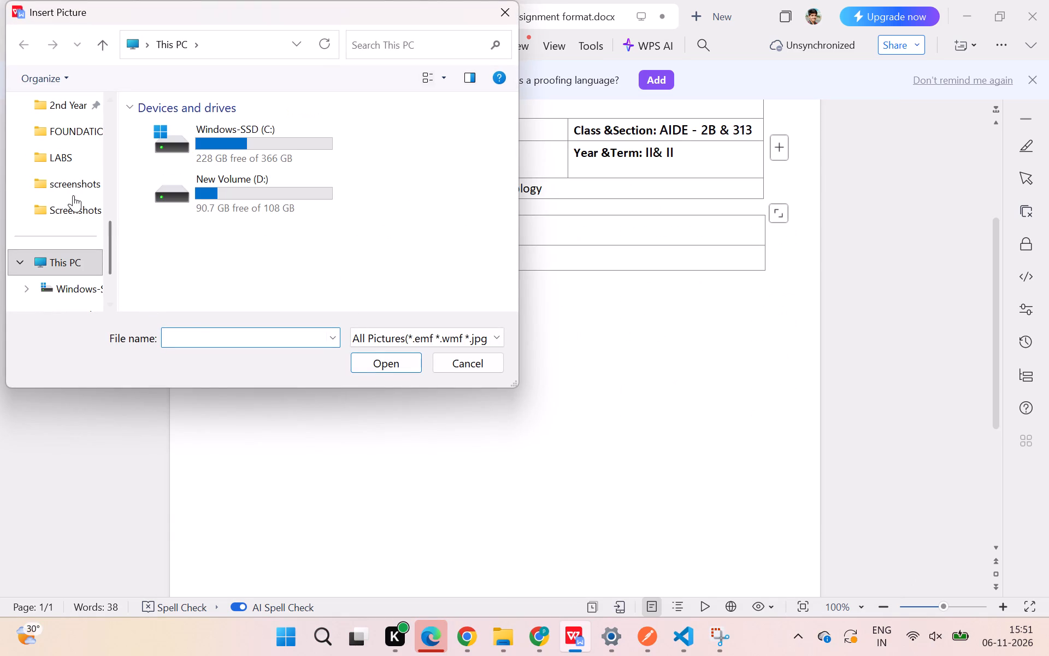
scroll(77, 180, "up", 5)
left_click(77, 180)
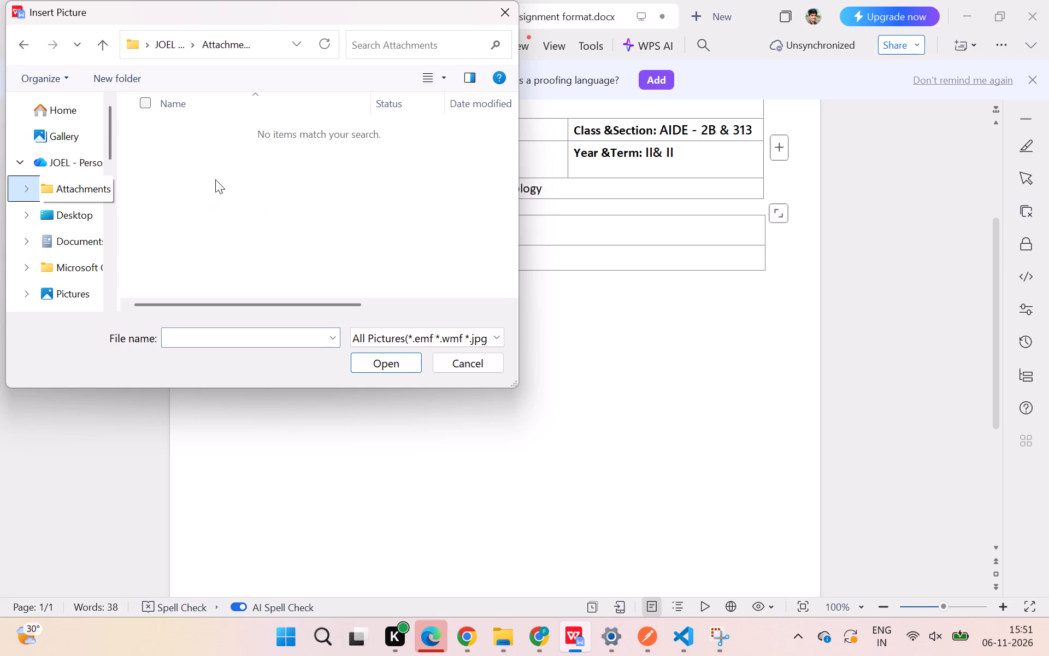
left_click(473, 375)
left_click(474, 375)
left_click(482, 373)
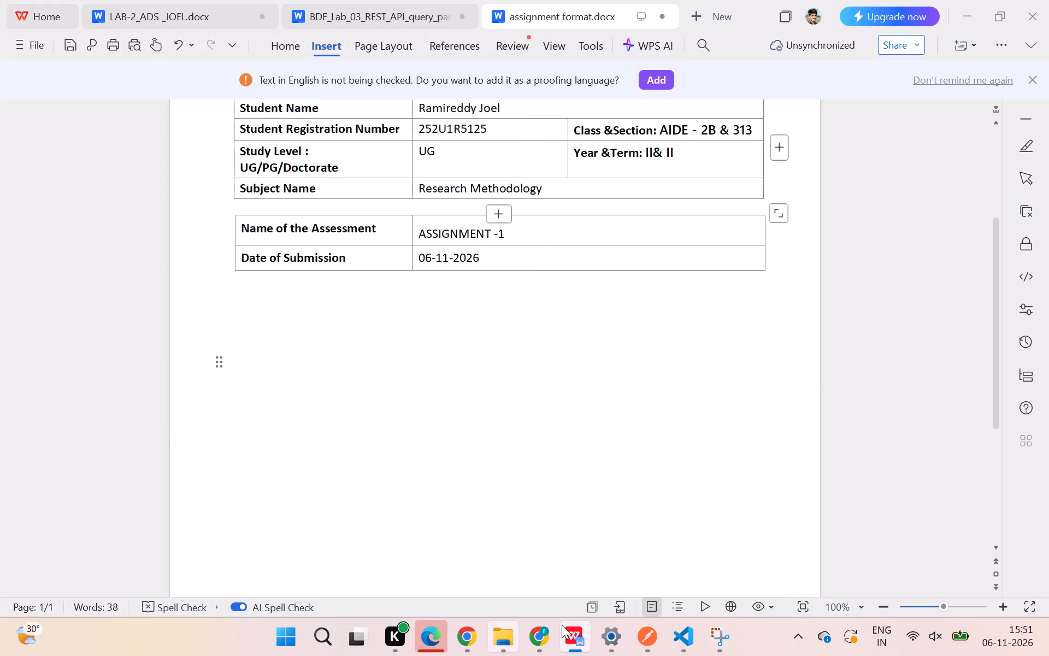
Switch from the assignment document to the Google Chrome browser.
left_click(457, 643)
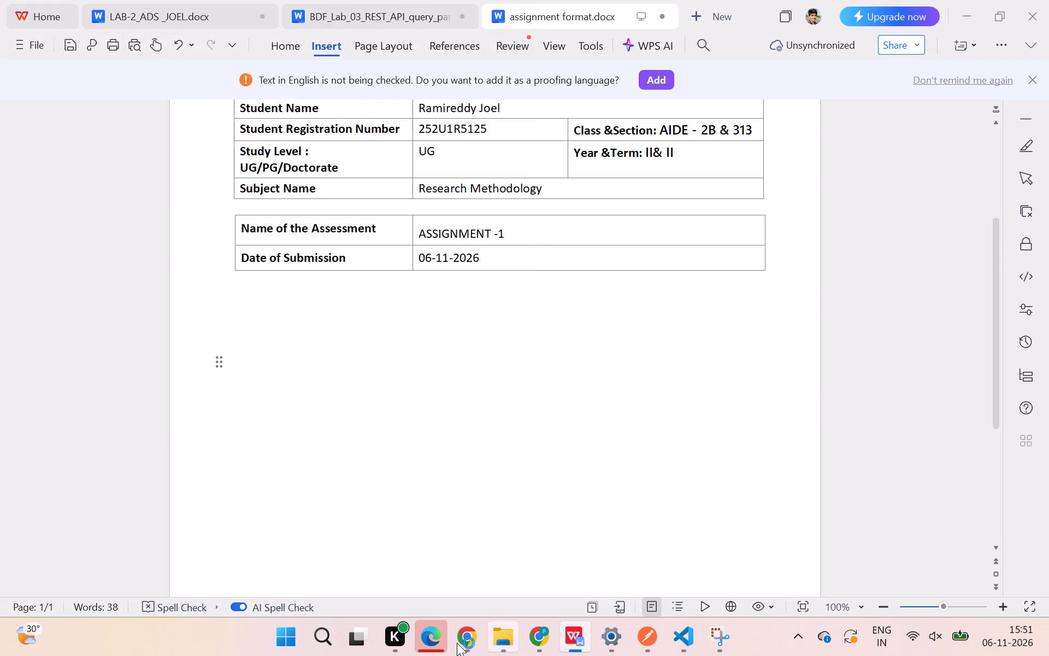
left_click(457, 643)
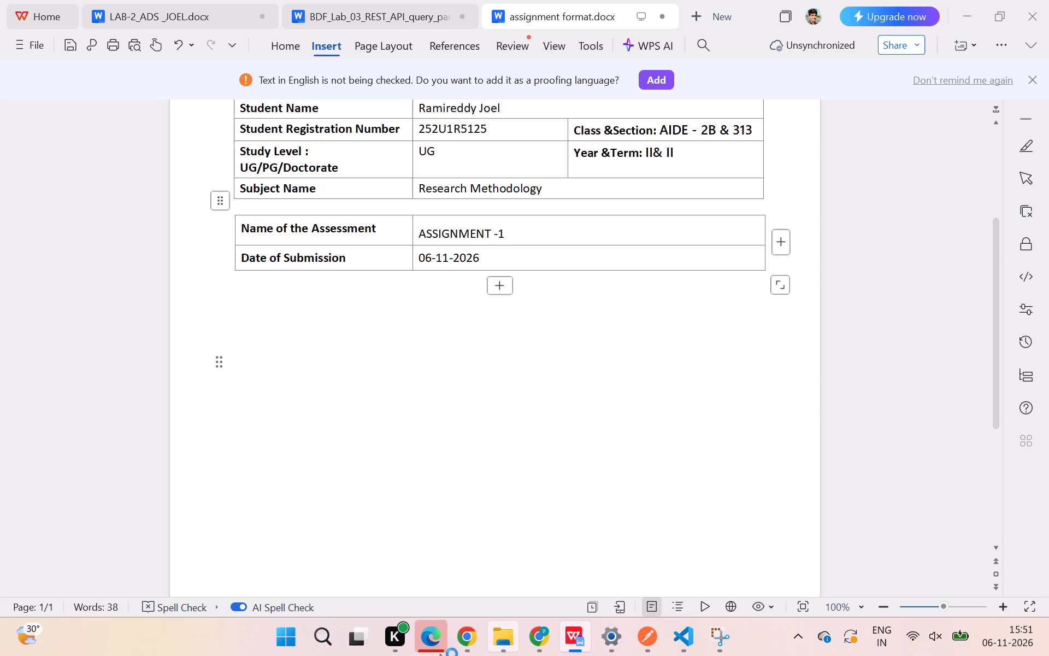
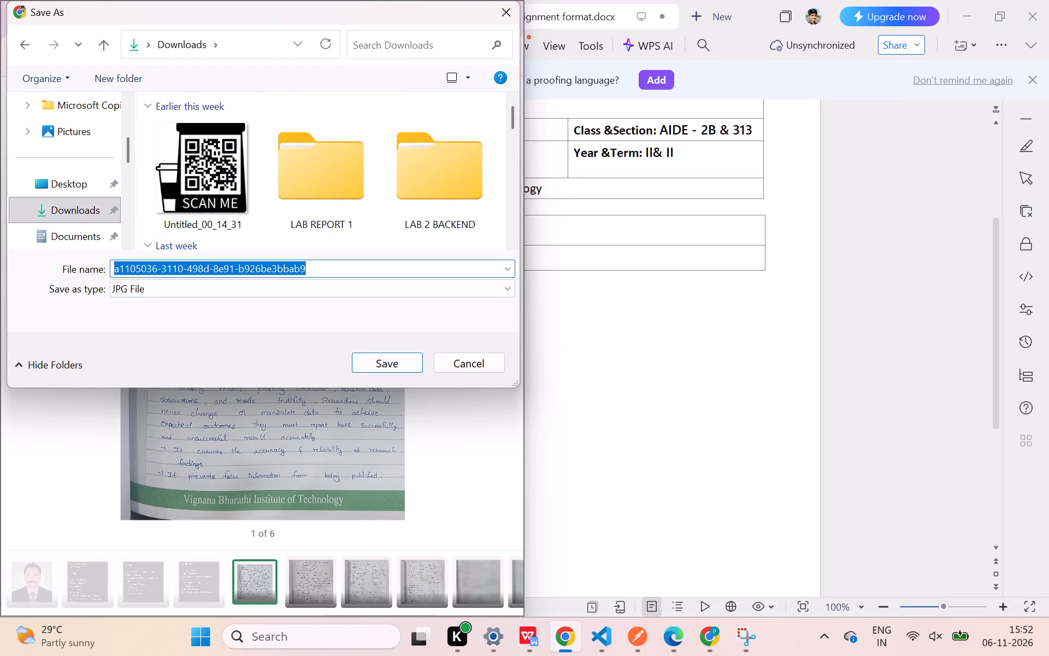
Enter DD-21 as the file name for saving the first handwritten page picture as a JPG in Downloads.
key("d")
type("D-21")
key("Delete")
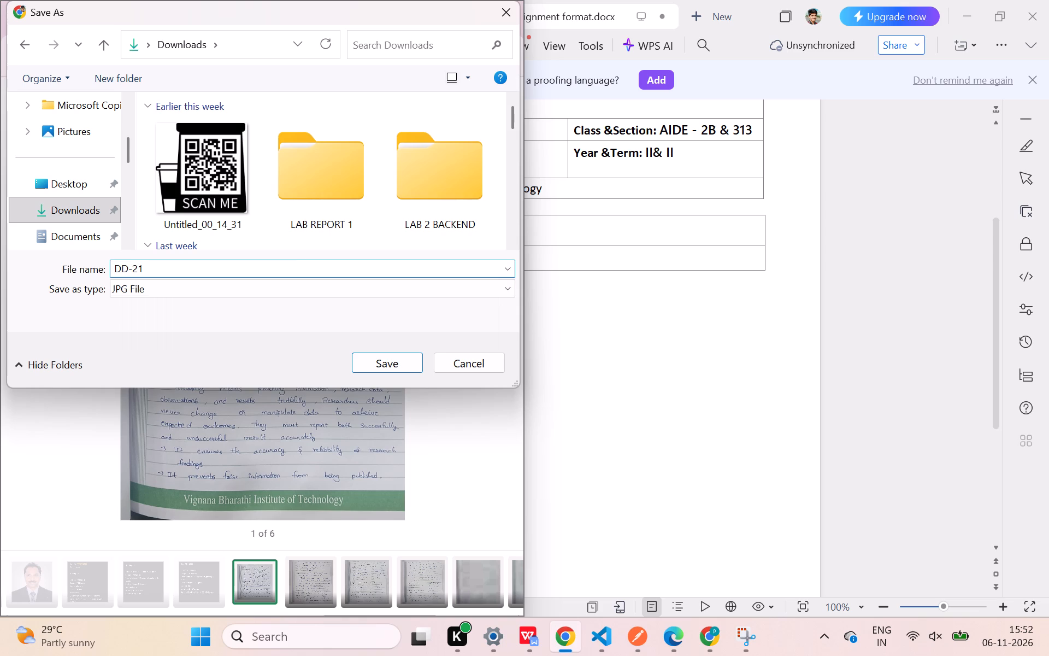
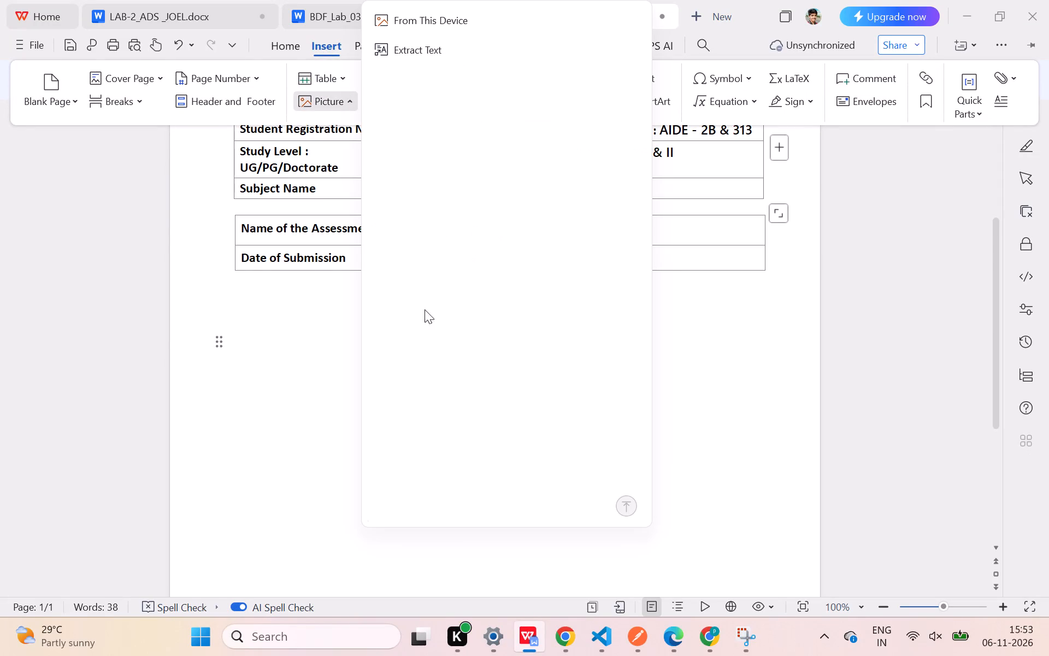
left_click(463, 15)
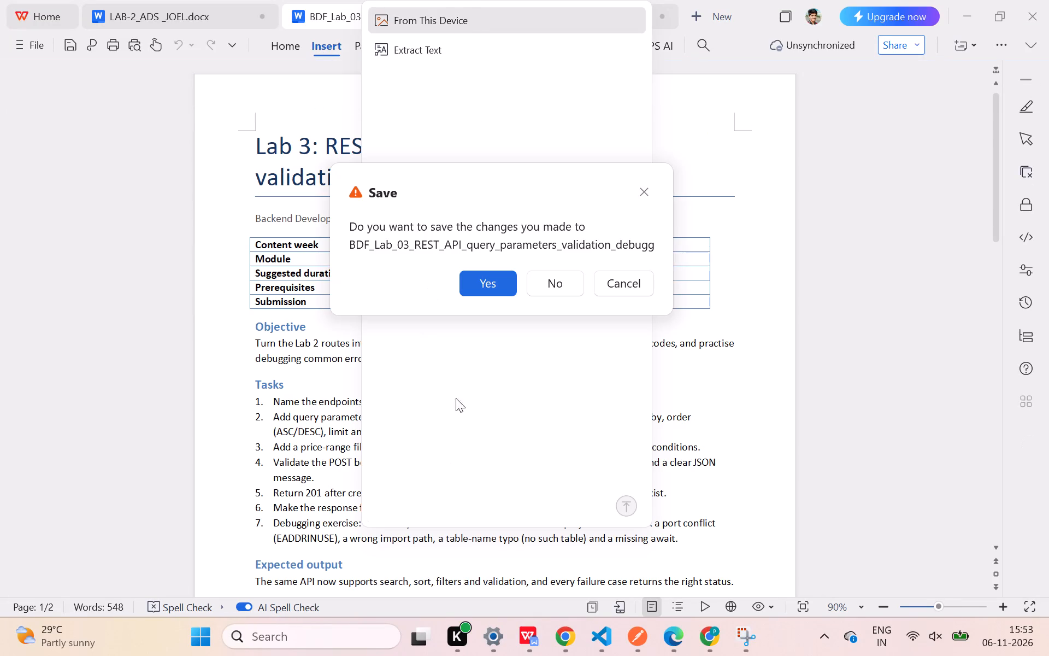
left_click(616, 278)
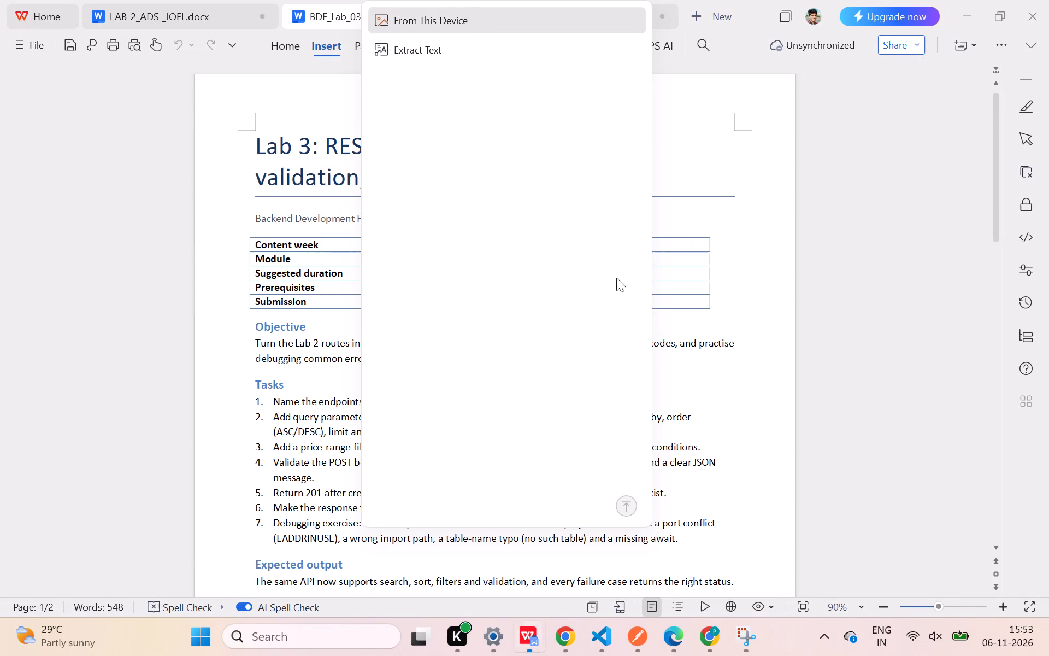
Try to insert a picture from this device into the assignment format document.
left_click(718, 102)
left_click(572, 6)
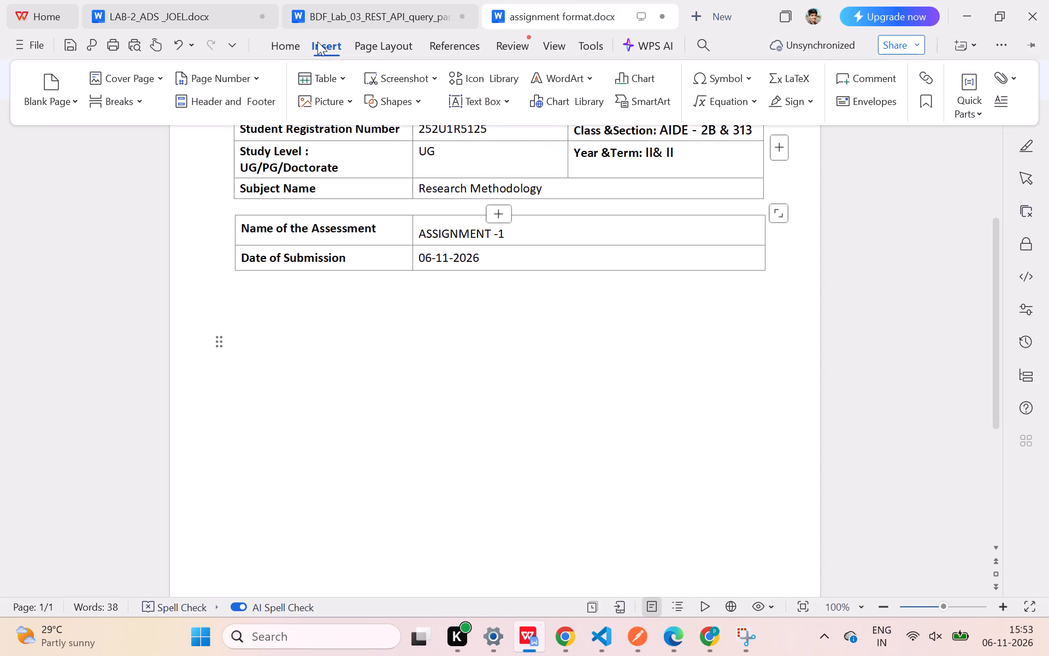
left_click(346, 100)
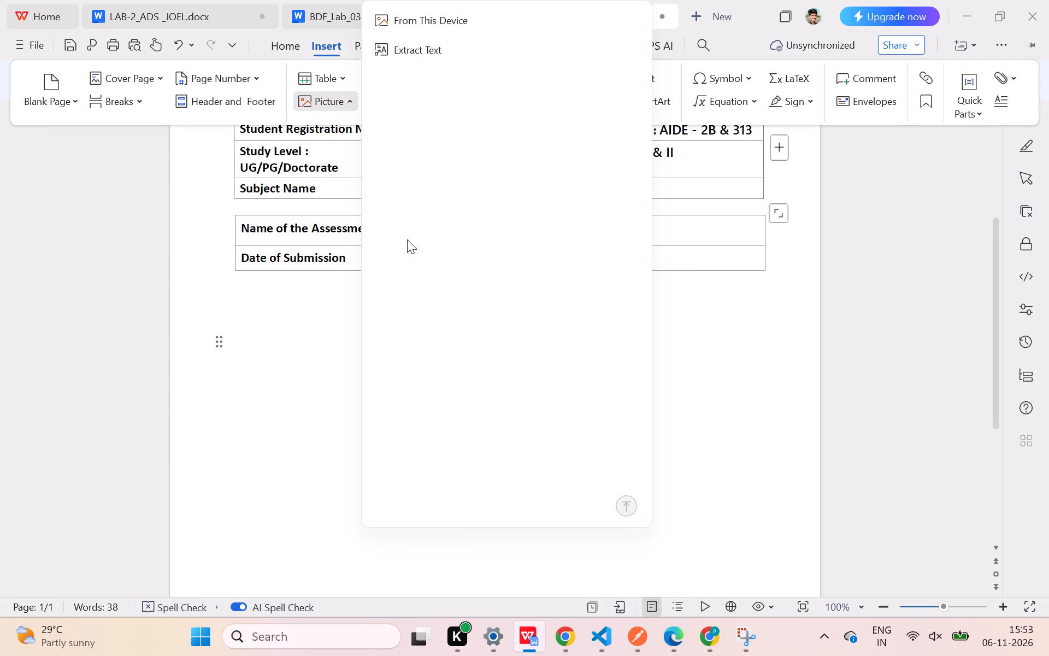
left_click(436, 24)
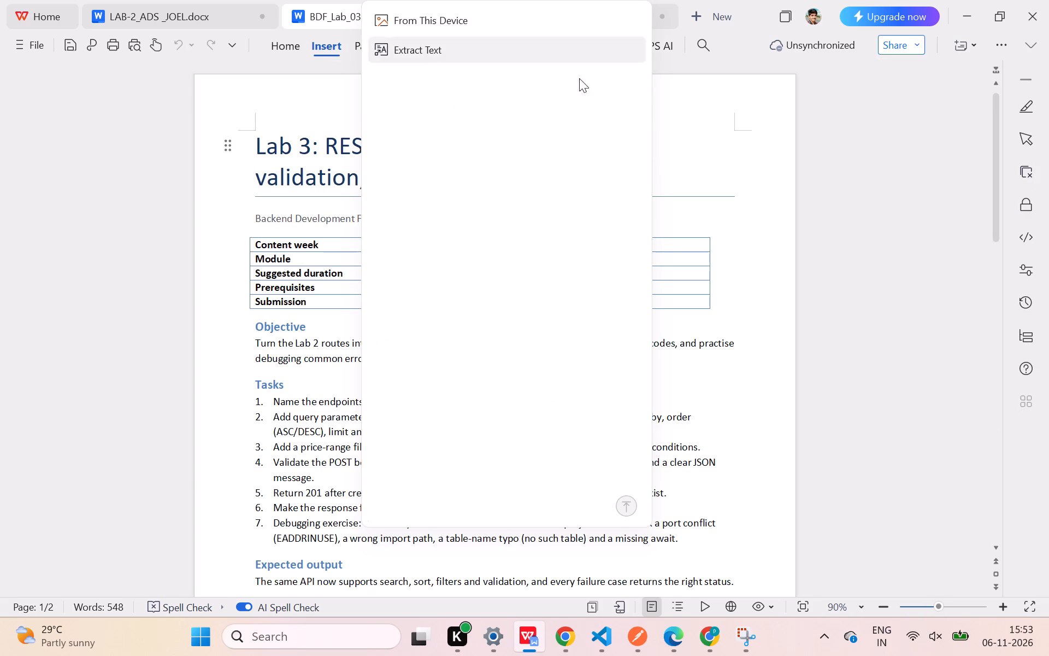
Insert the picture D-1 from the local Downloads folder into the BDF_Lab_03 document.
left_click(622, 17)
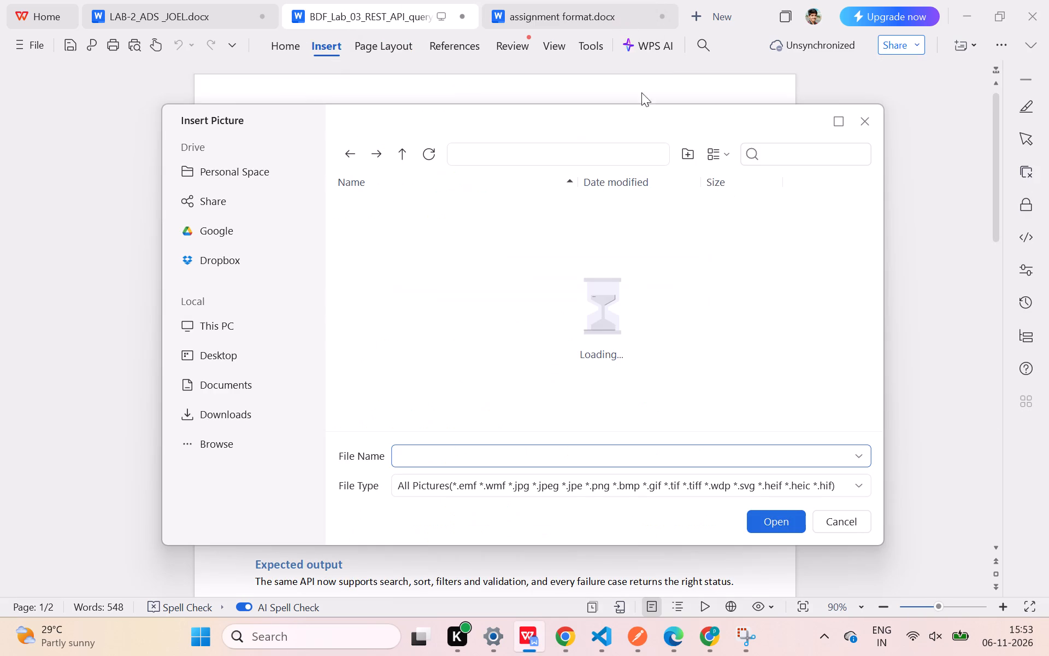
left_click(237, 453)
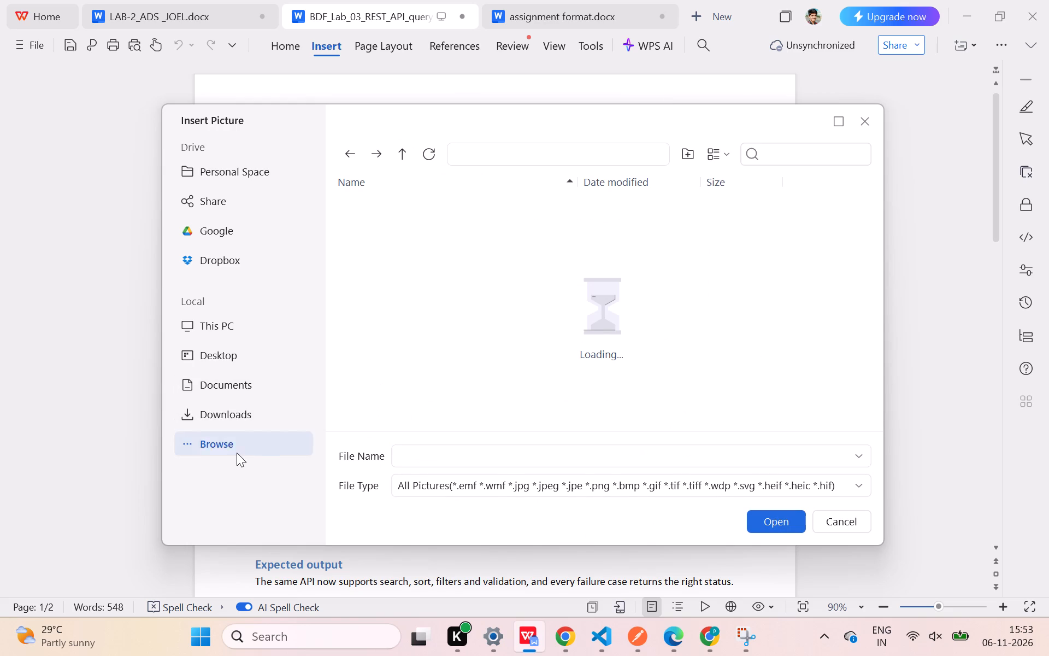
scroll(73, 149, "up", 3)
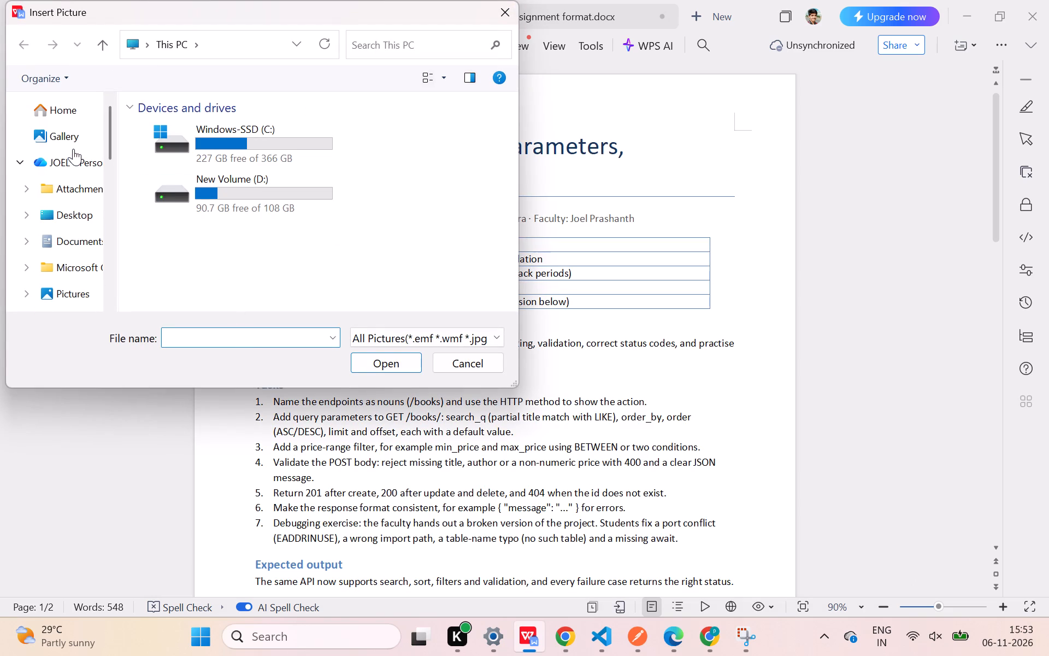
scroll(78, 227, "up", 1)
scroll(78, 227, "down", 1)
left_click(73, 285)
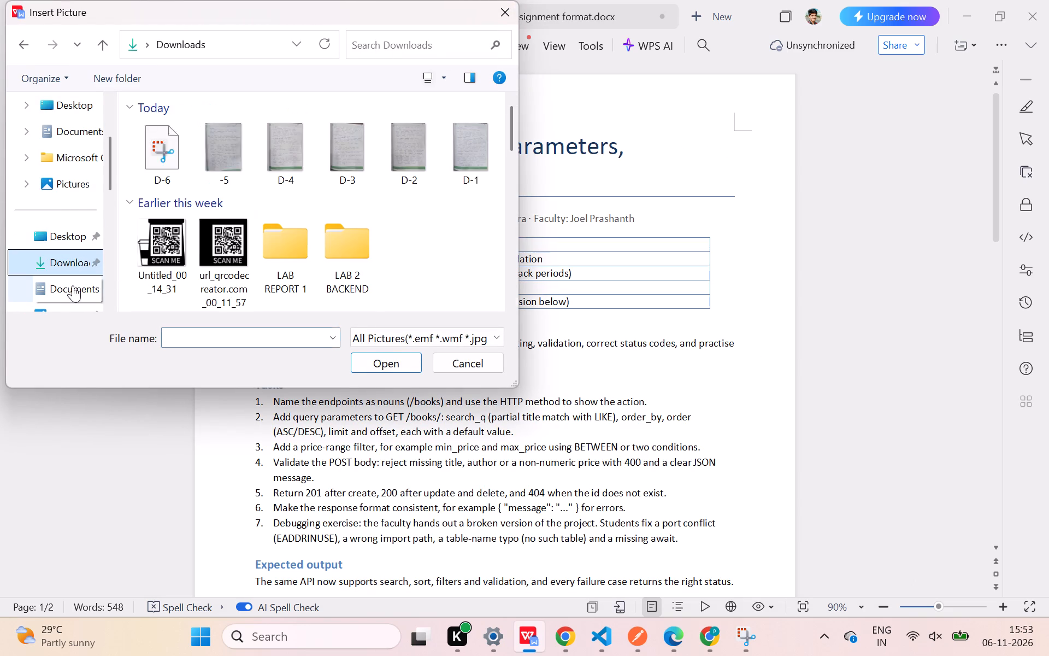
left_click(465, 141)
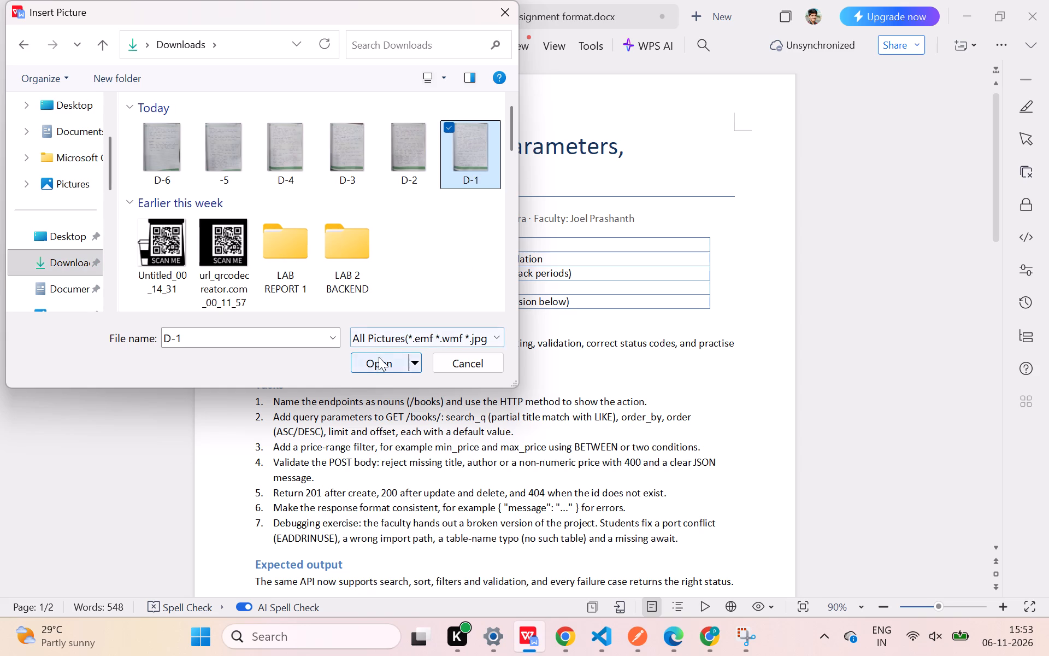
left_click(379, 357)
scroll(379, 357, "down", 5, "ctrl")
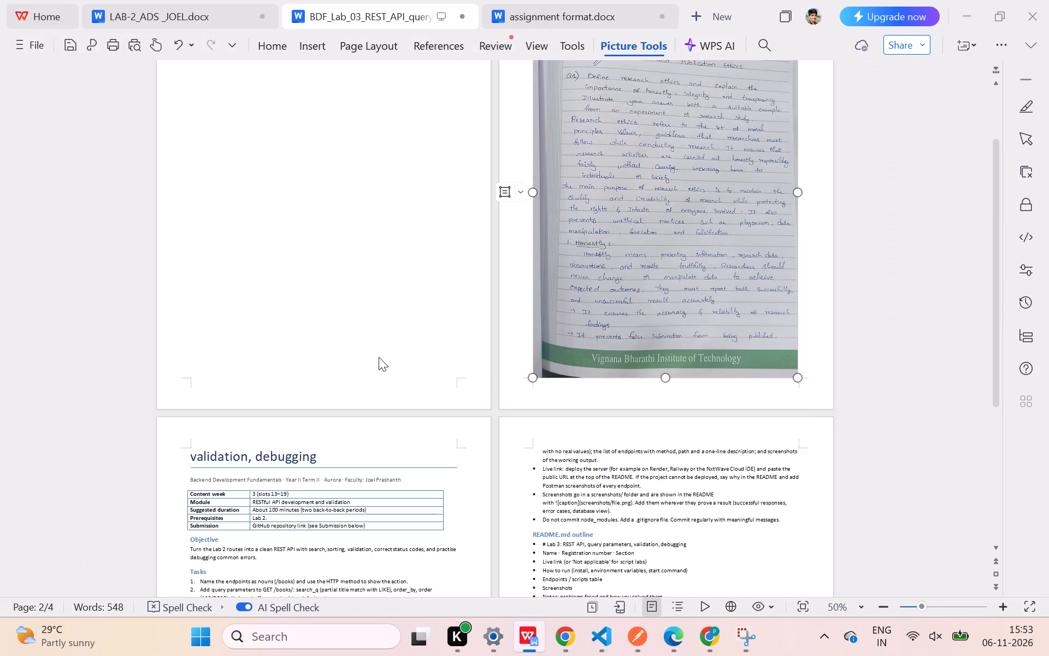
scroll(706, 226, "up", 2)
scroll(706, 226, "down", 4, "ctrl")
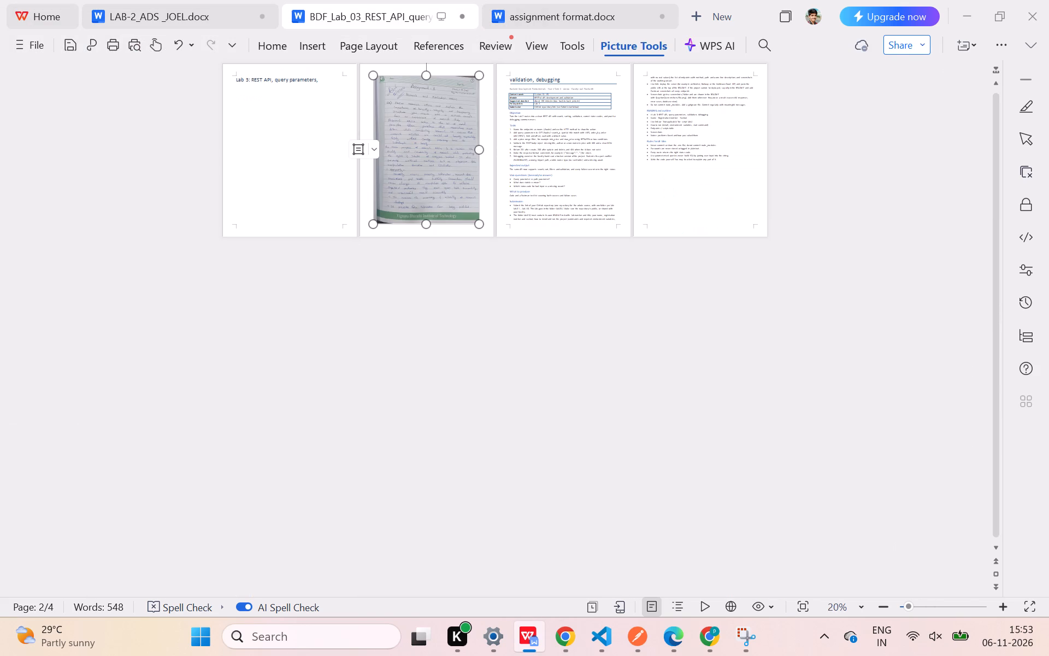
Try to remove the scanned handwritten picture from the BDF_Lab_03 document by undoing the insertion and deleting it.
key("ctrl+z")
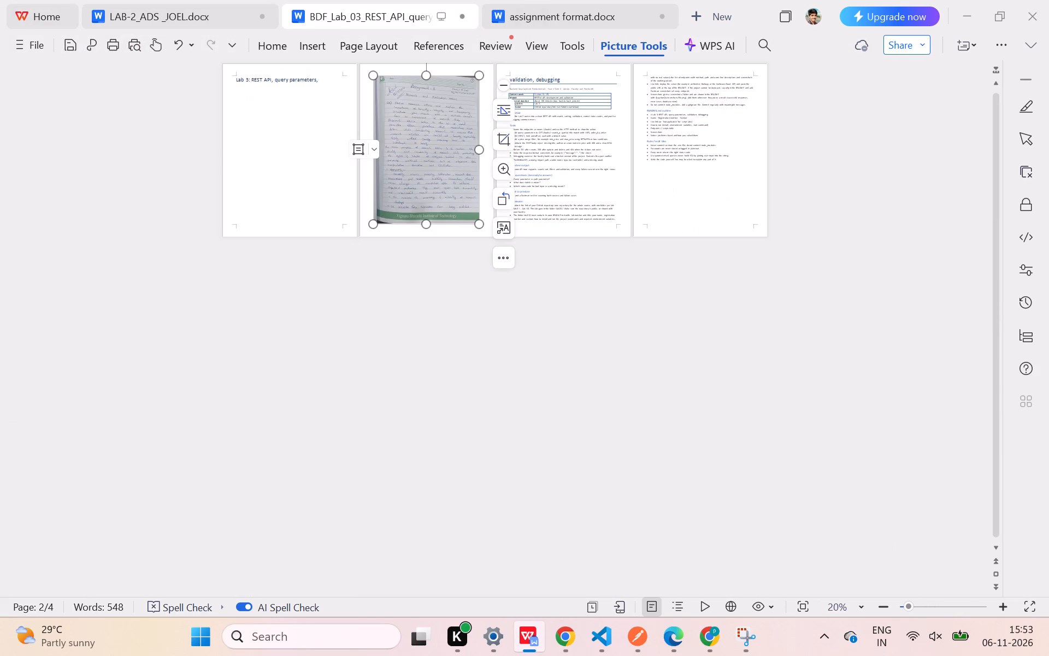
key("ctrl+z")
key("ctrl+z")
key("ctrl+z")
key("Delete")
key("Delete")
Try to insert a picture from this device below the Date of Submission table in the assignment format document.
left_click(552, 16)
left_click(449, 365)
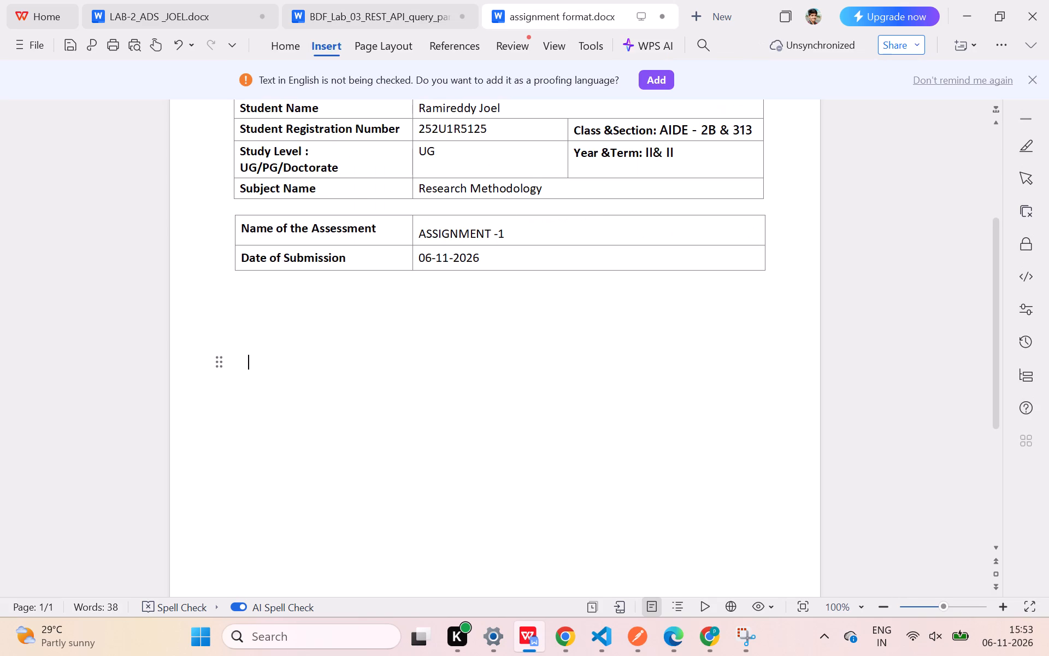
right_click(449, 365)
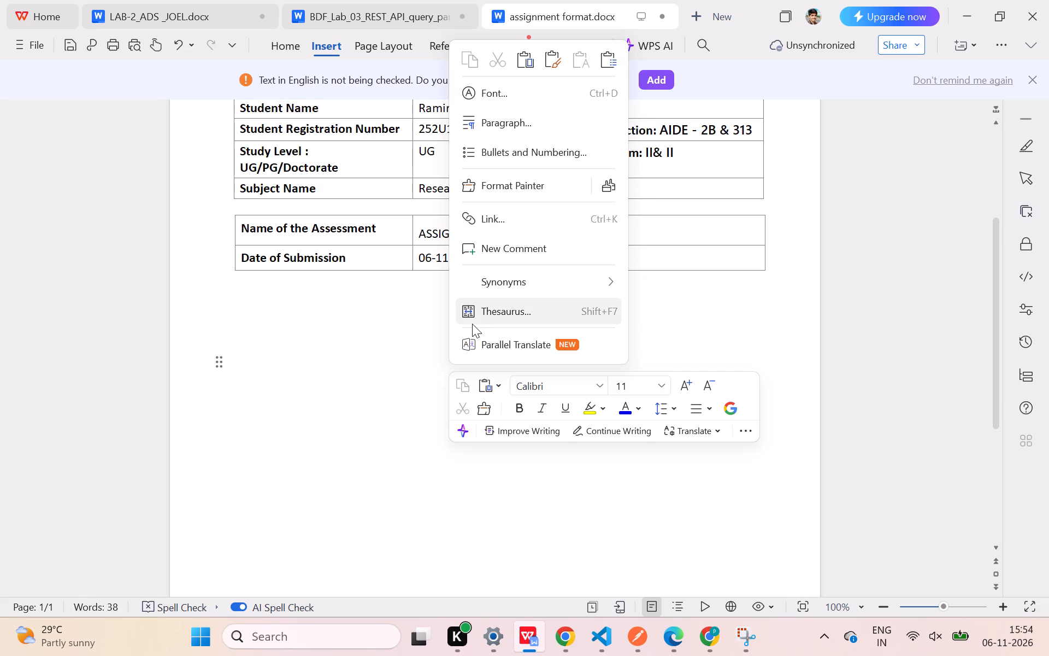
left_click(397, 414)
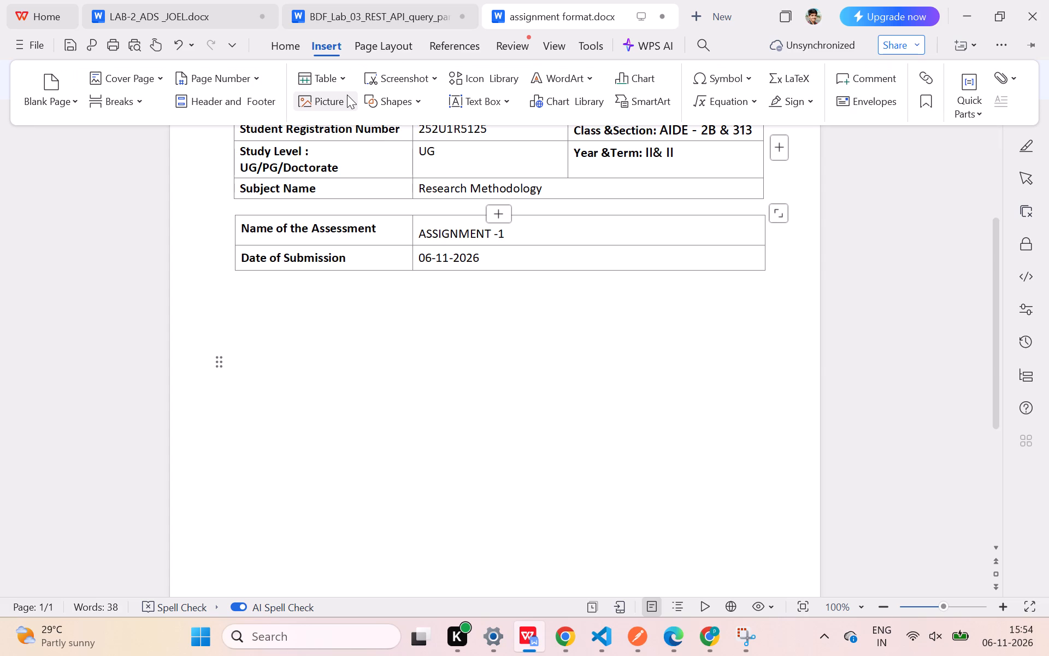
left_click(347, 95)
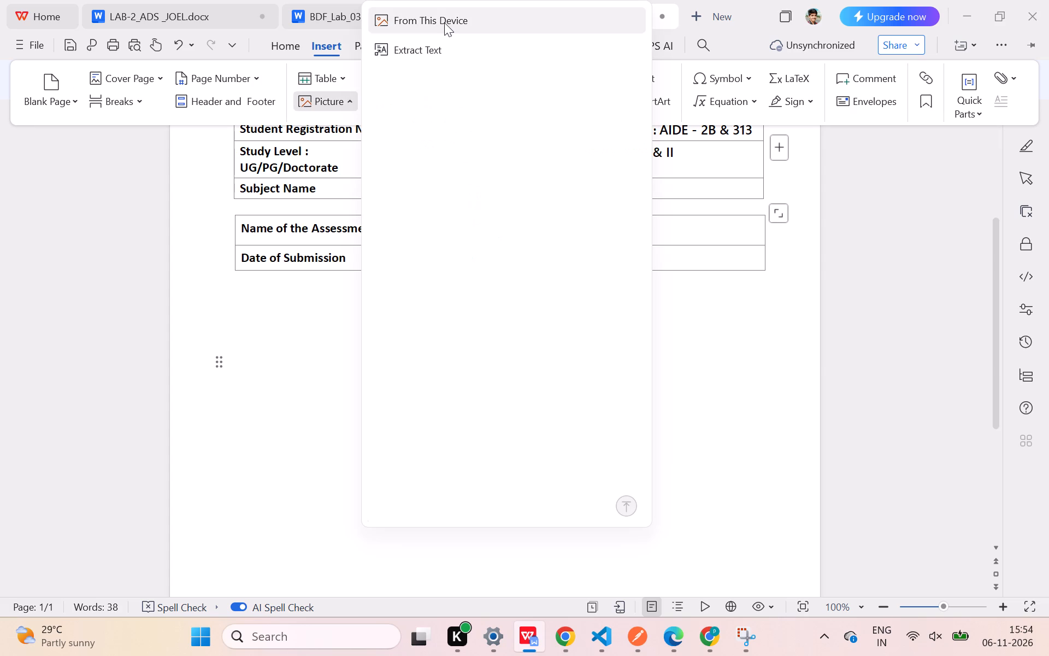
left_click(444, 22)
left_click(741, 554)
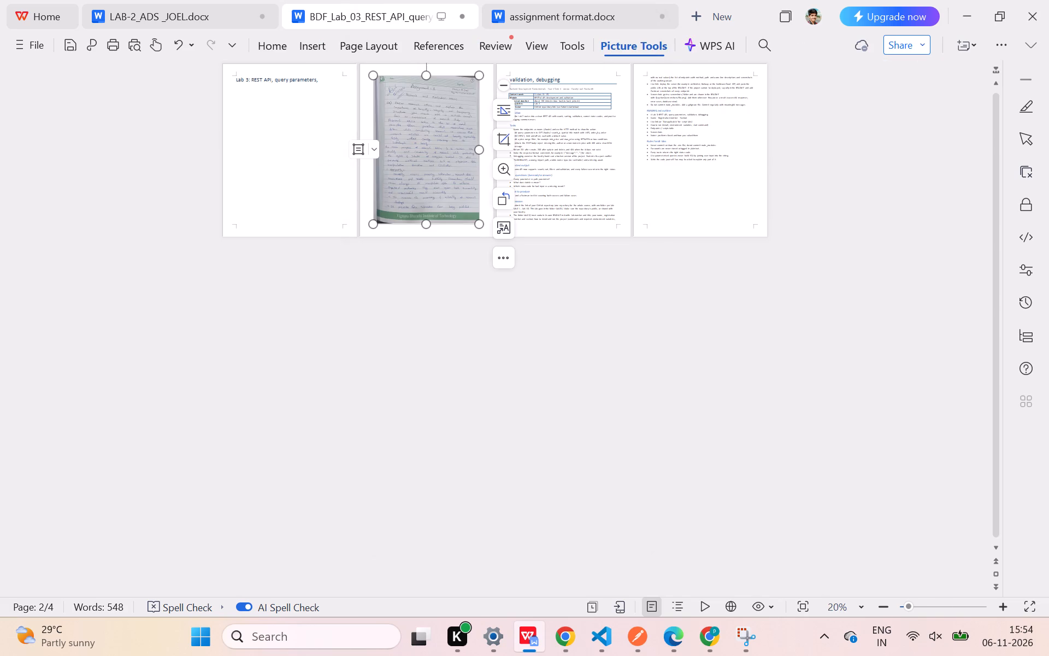
Close the BDF_Lab_03 document.
left_click(458, 14)
left_click(522, 354)
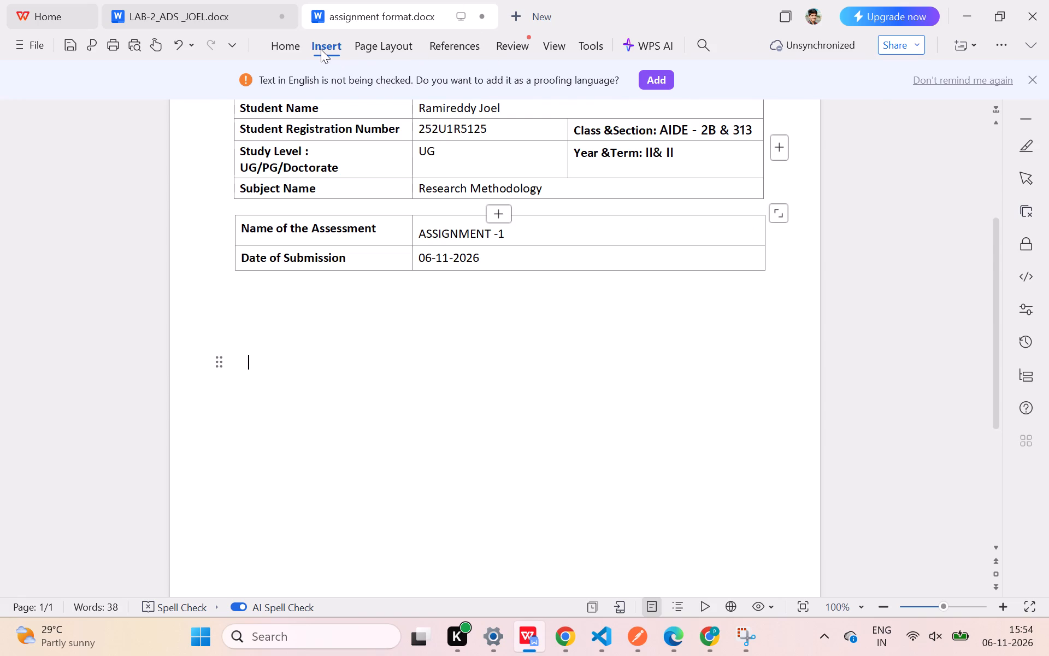
Close assignment format.docx and save its changes.
left_click(337, 103)
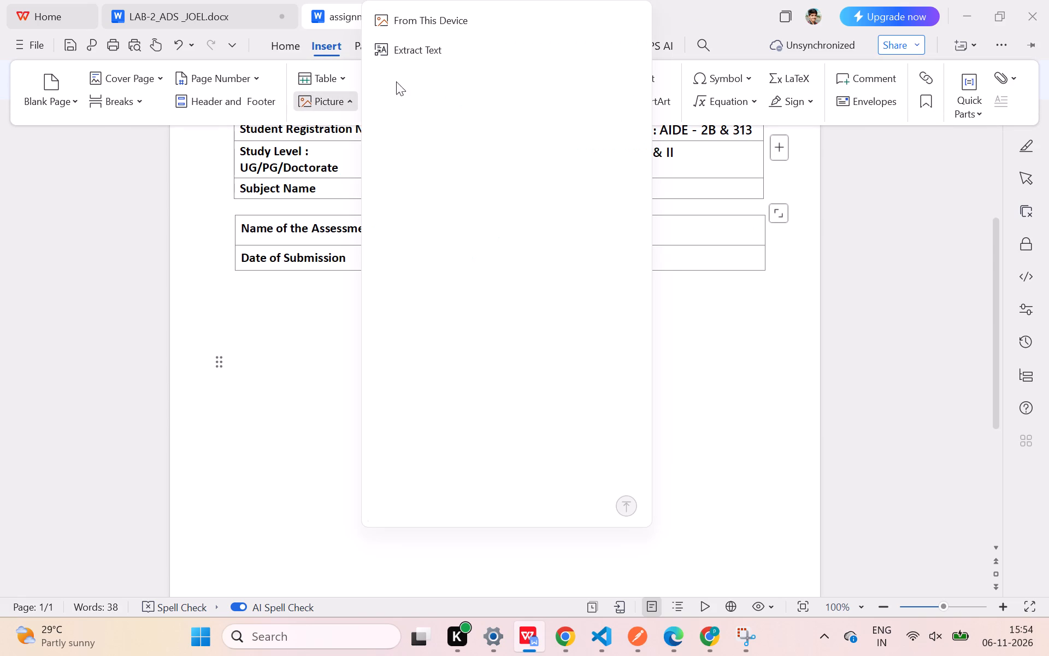
left_click(488, 22)
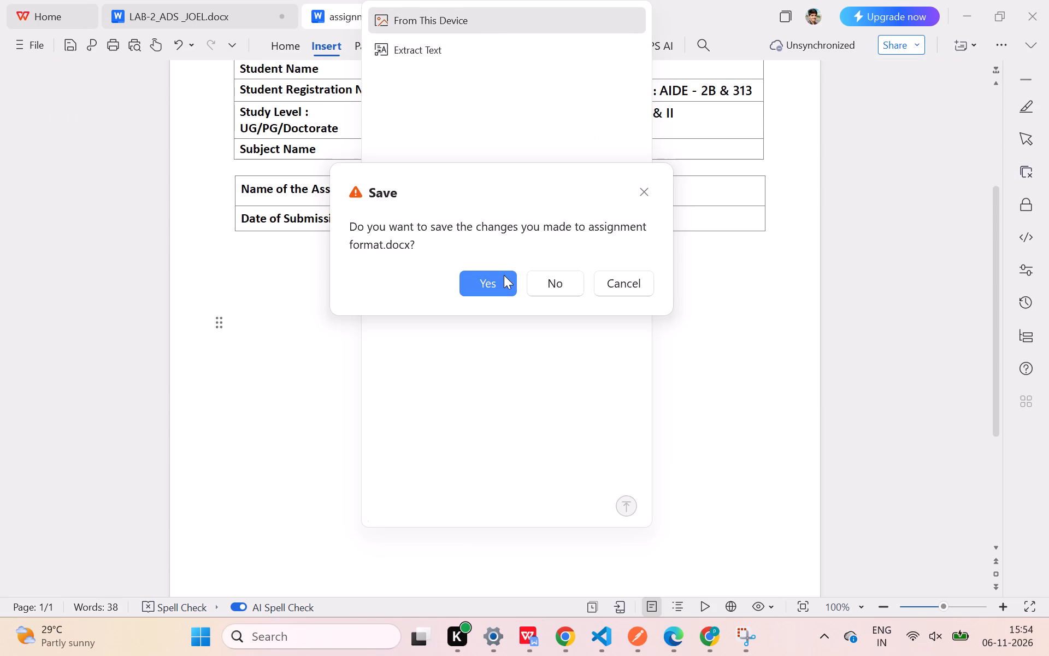
left_click(503, 275)
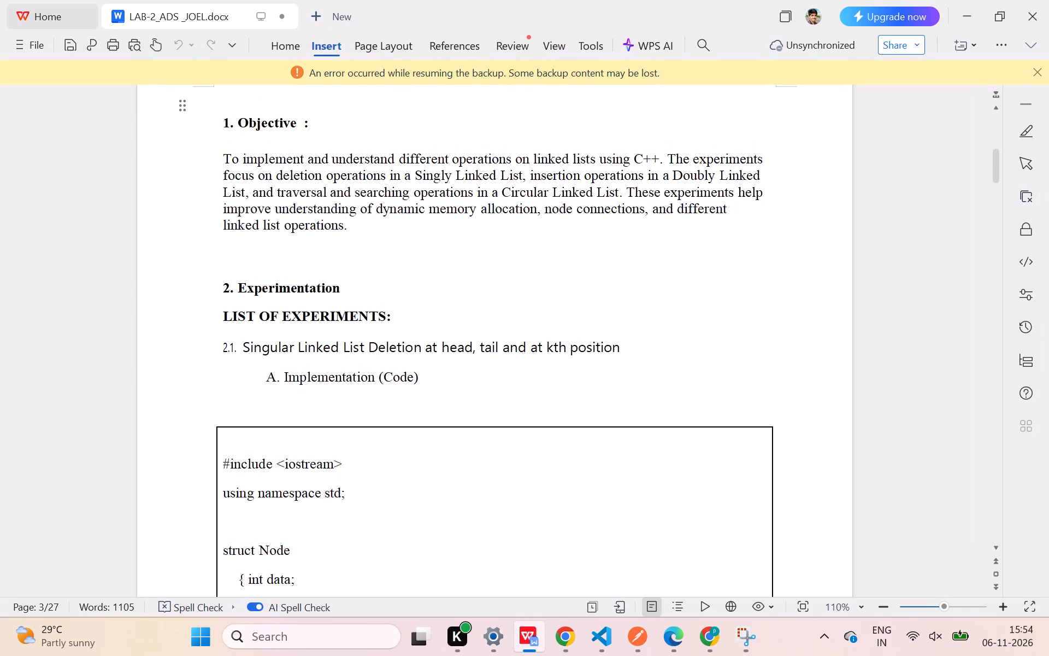
Close the word processor with the LAB-2_ADS document still open.
left_click(1030, 28)
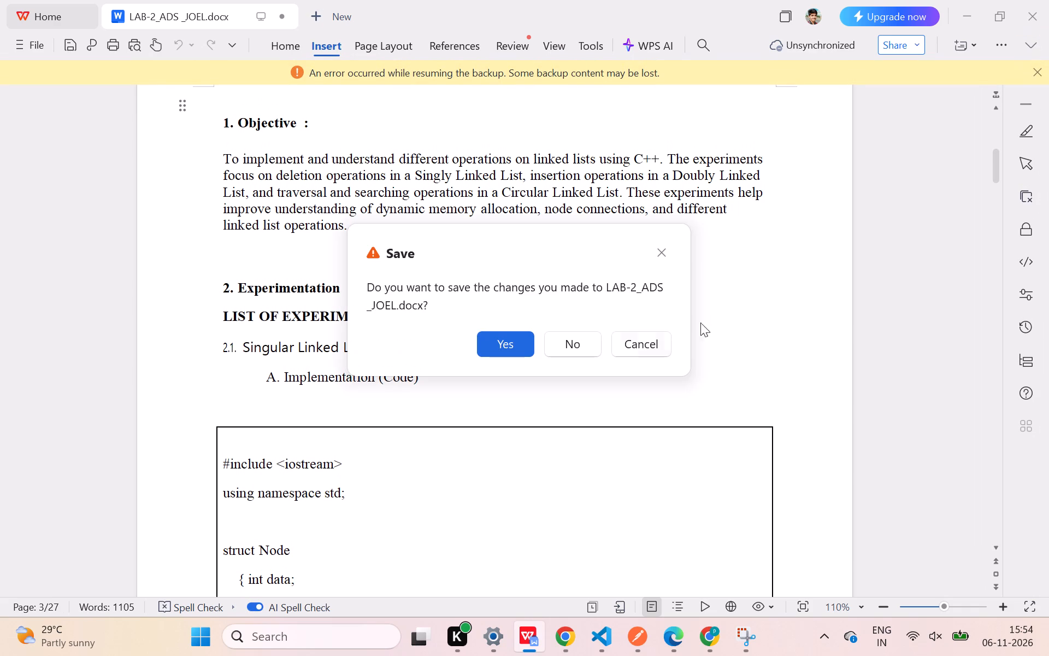
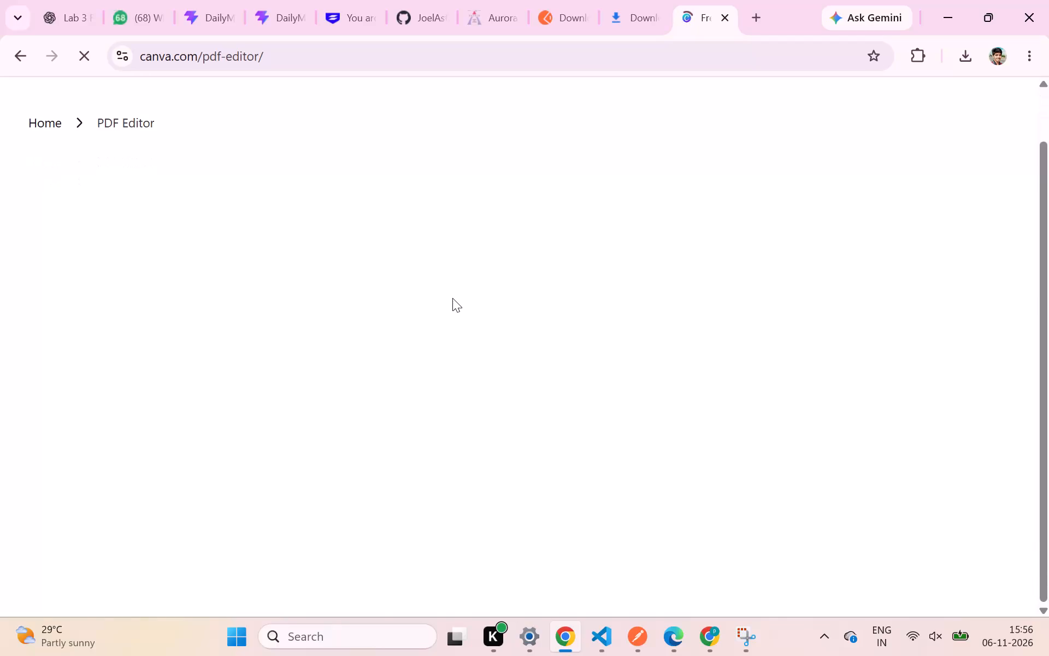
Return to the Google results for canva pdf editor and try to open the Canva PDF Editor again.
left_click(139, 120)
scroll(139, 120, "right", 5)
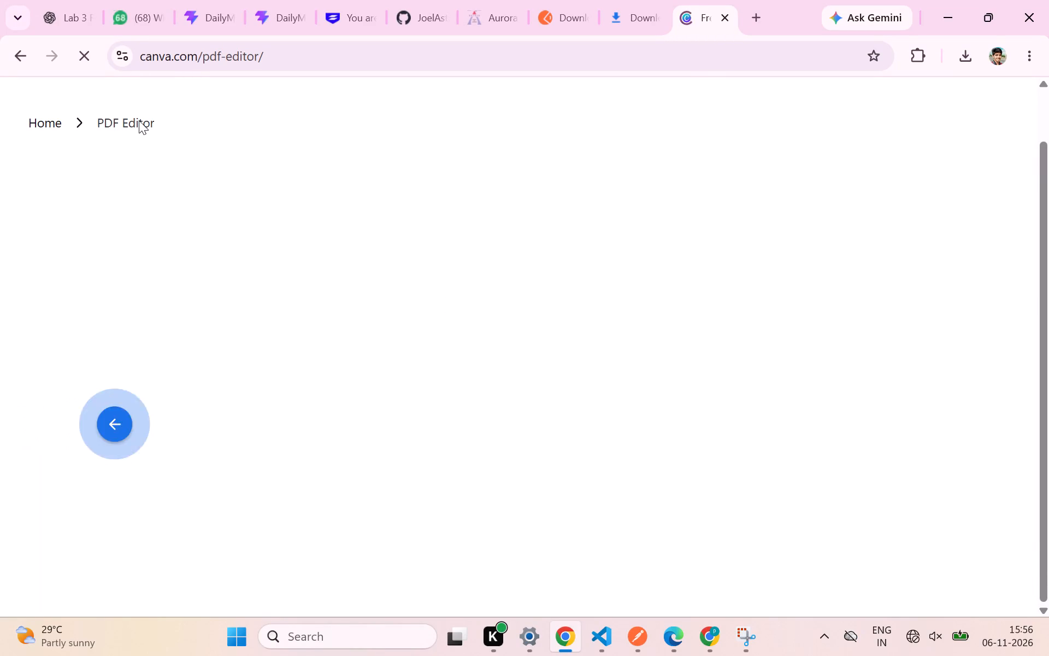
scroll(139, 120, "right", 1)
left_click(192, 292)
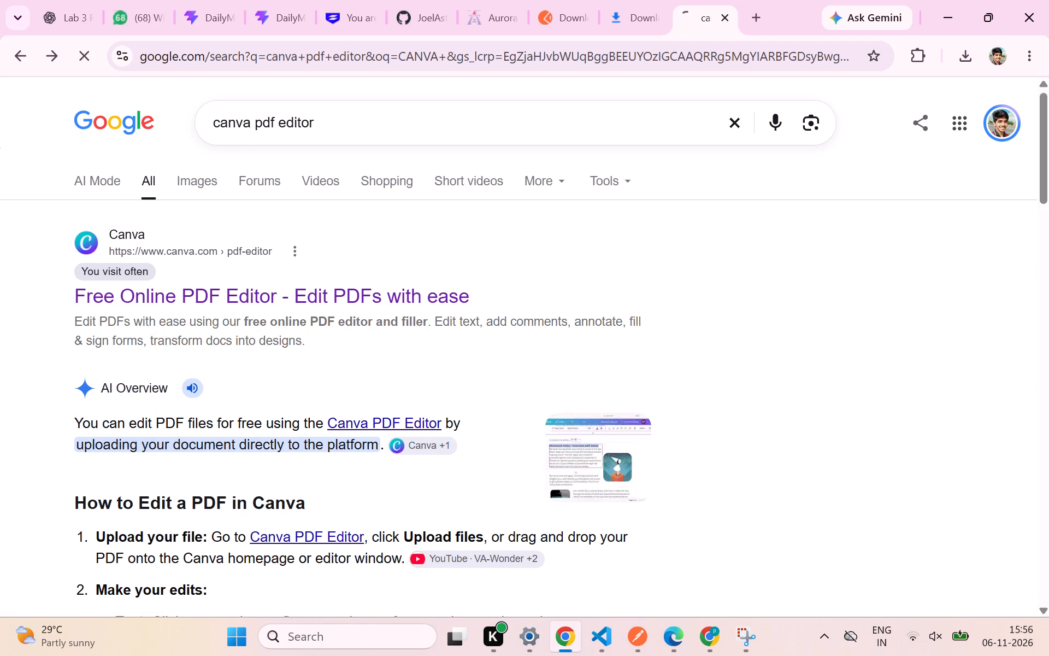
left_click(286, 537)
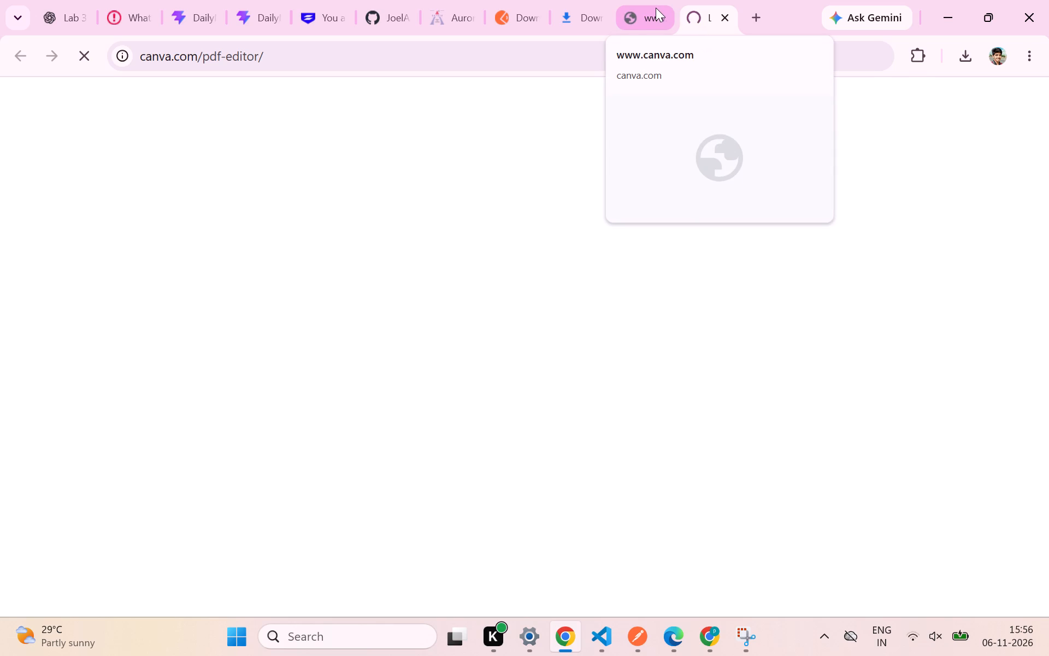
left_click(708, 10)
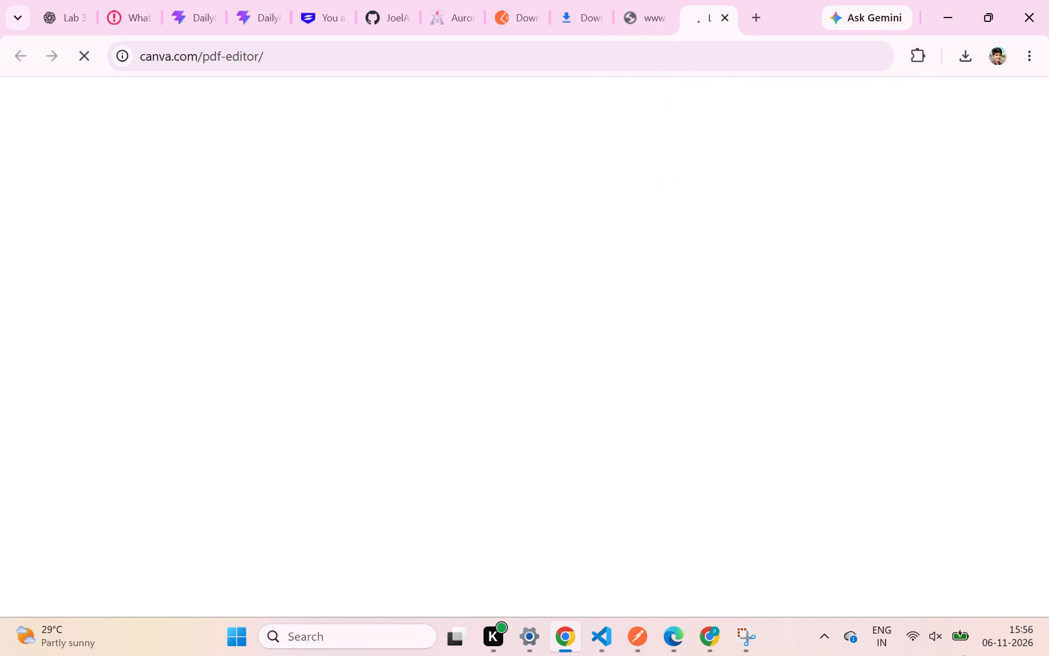
Check the computer's Wi-Fi connection in the system quick settings.
left_click(956, 652)
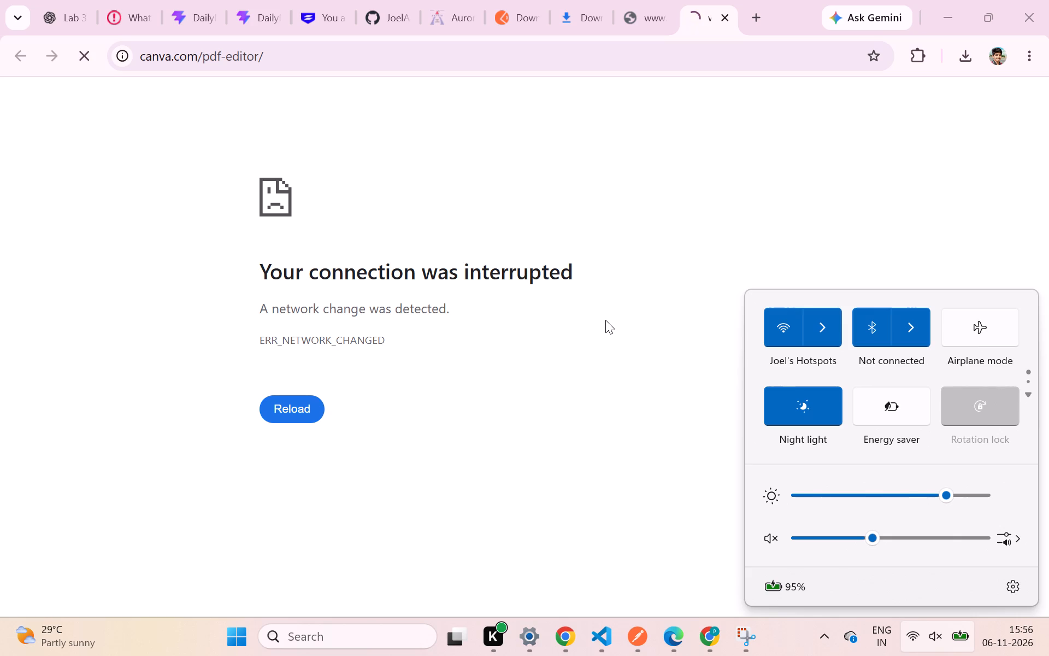
left_click(605, 320)
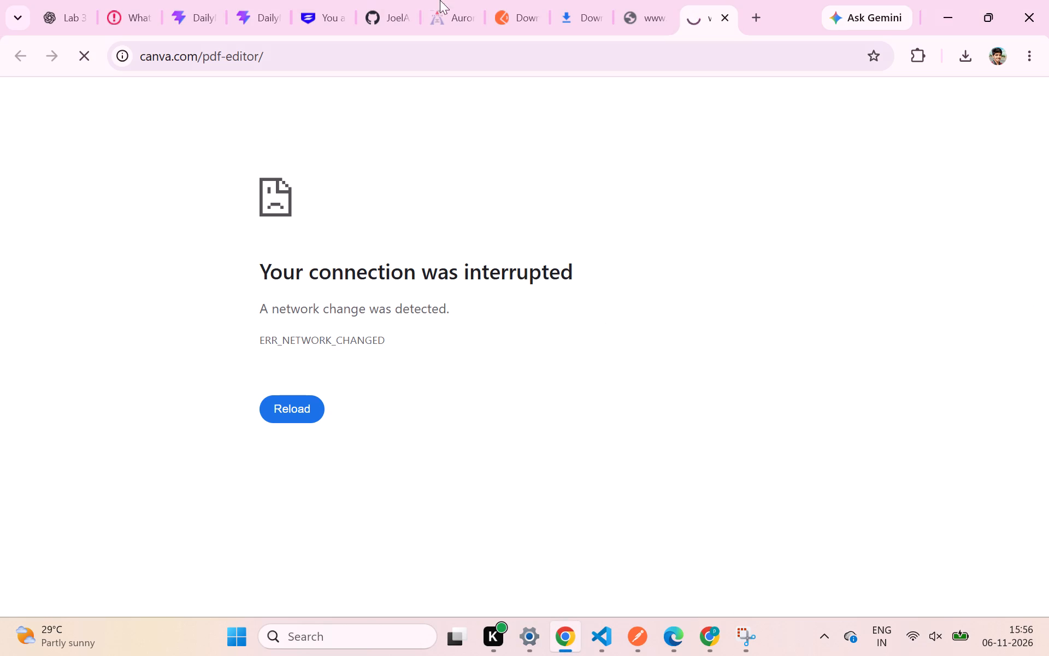
Close both Canva PDF editor tabs and open a new blank browser tab.
left_click(725, 13)
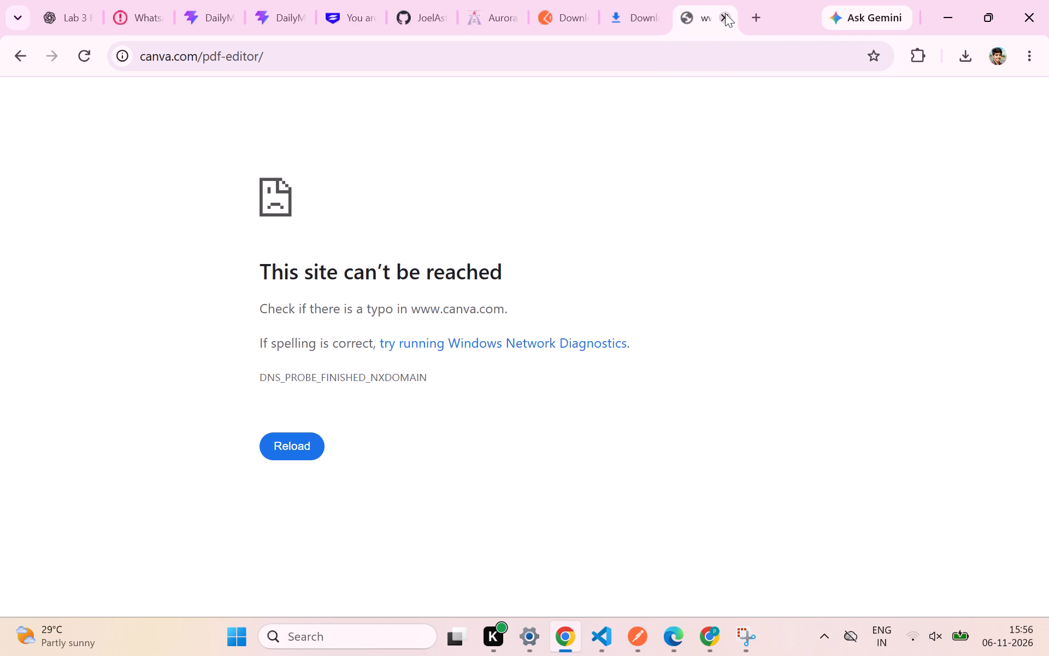
left_click(725, 13)
left_click(762, 26)
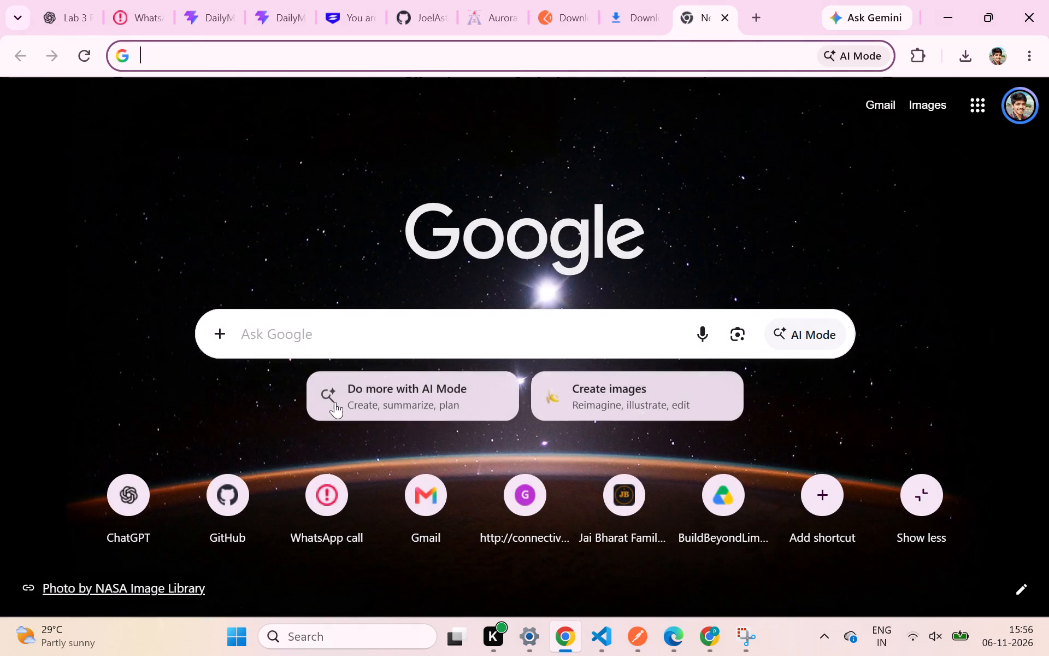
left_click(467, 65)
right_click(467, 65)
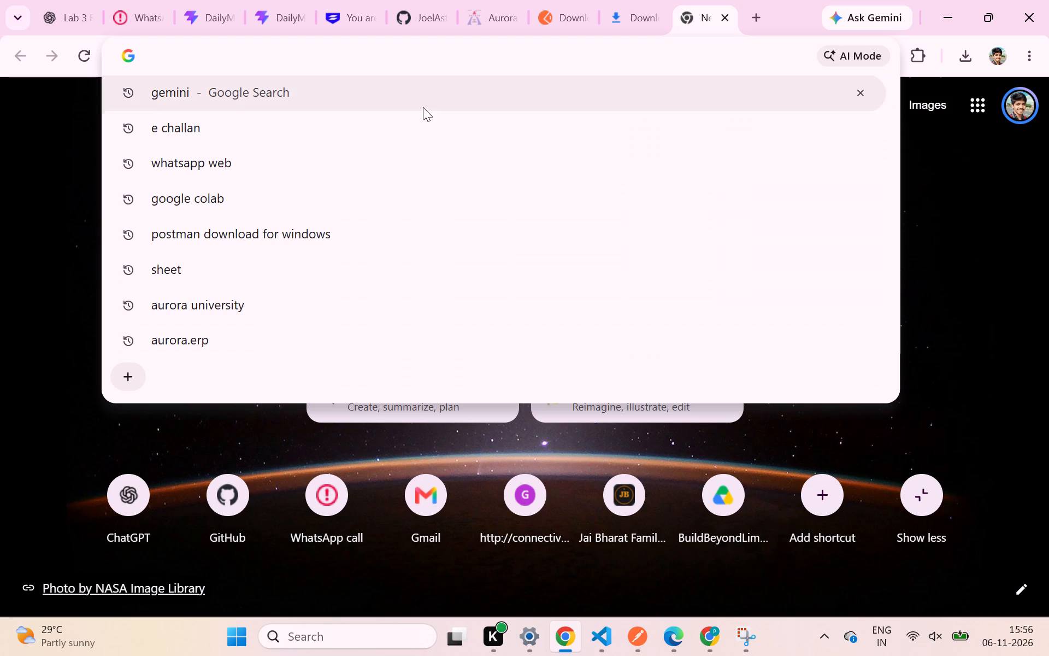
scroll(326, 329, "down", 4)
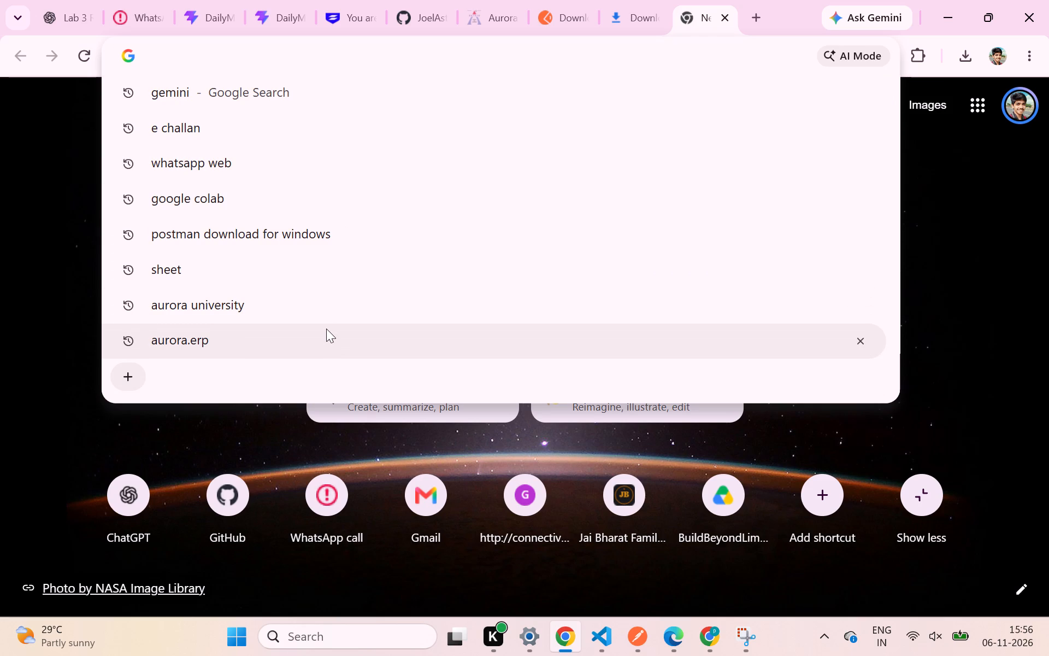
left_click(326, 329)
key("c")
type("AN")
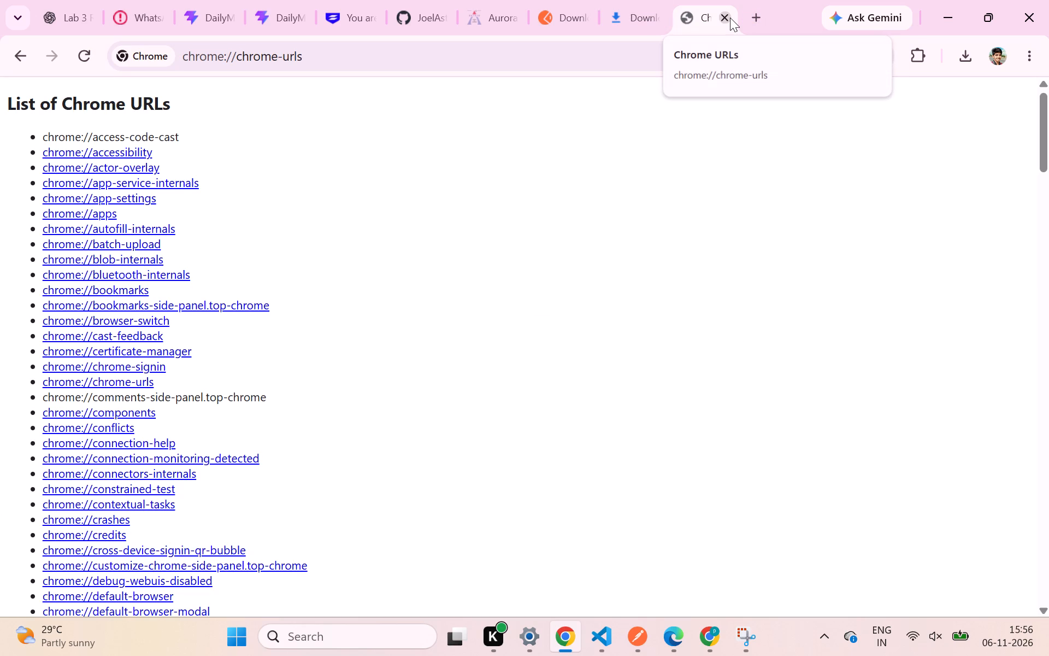
Close the Chrome URLs tab and search the web for canva pdf editor in a new tab.
left_click(725, 19)
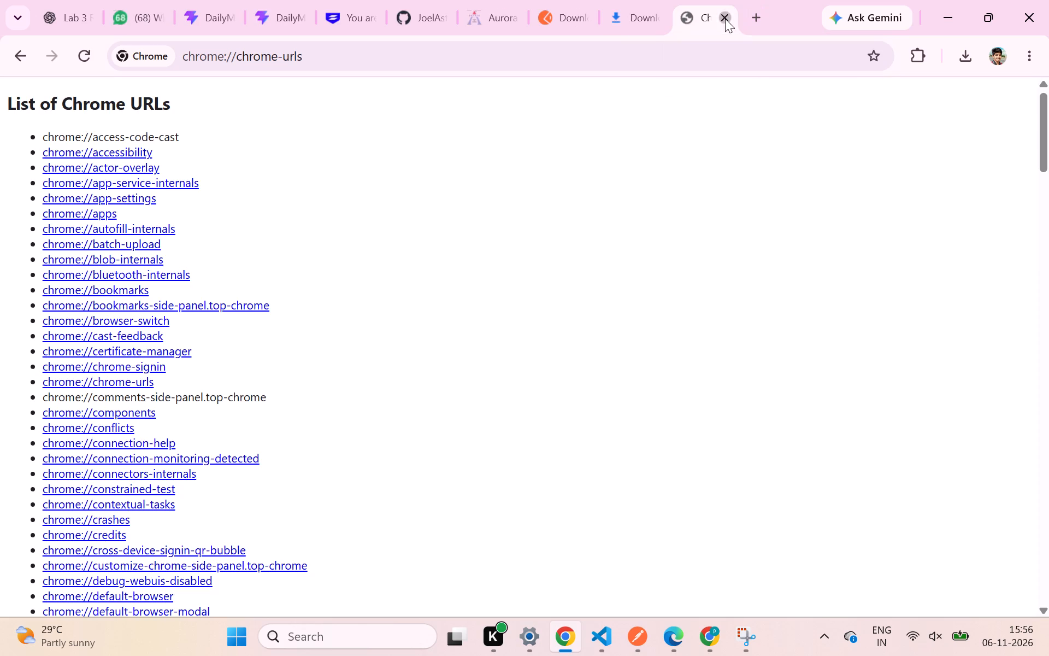
left_click(749, 22)
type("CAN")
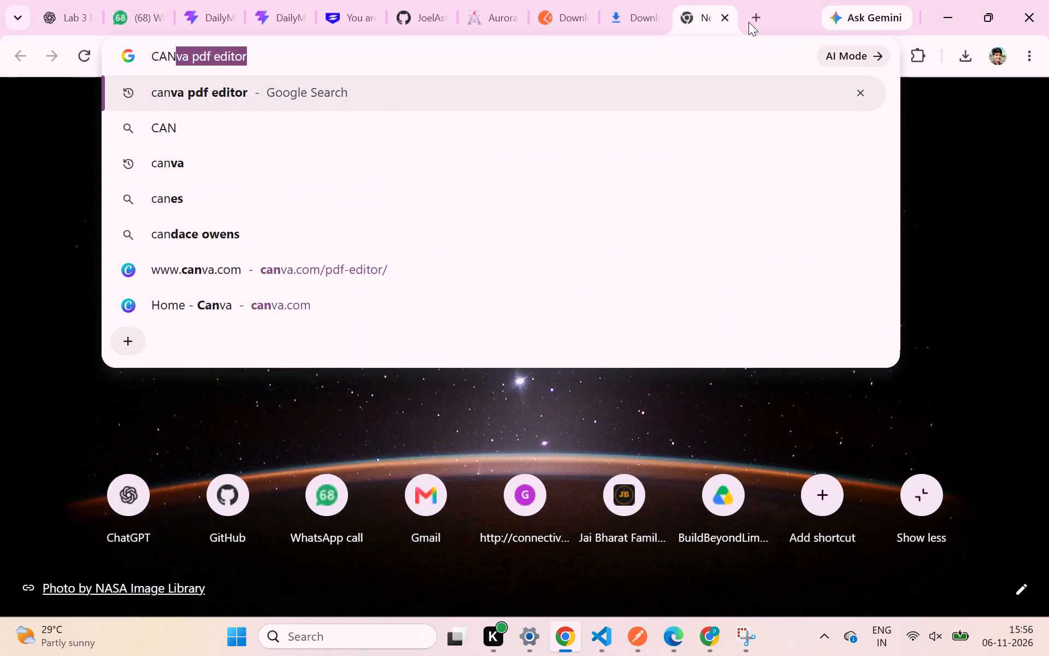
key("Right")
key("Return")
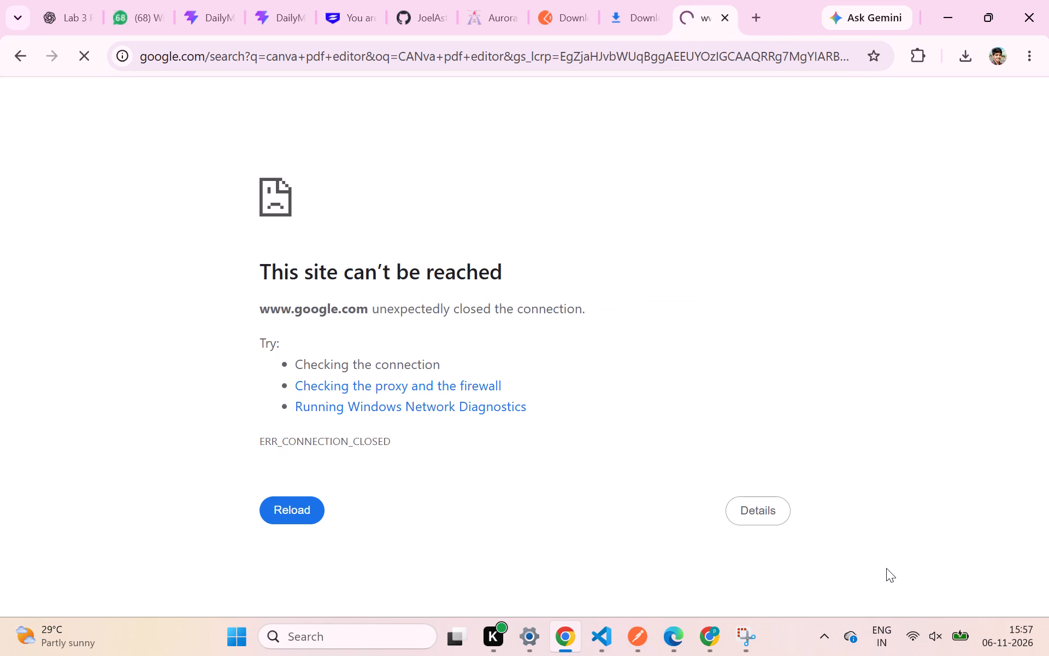
Restart the computer's Wi-Fi and reconnect it to the open network Joel's Hotspots.
left_click(906, 655)
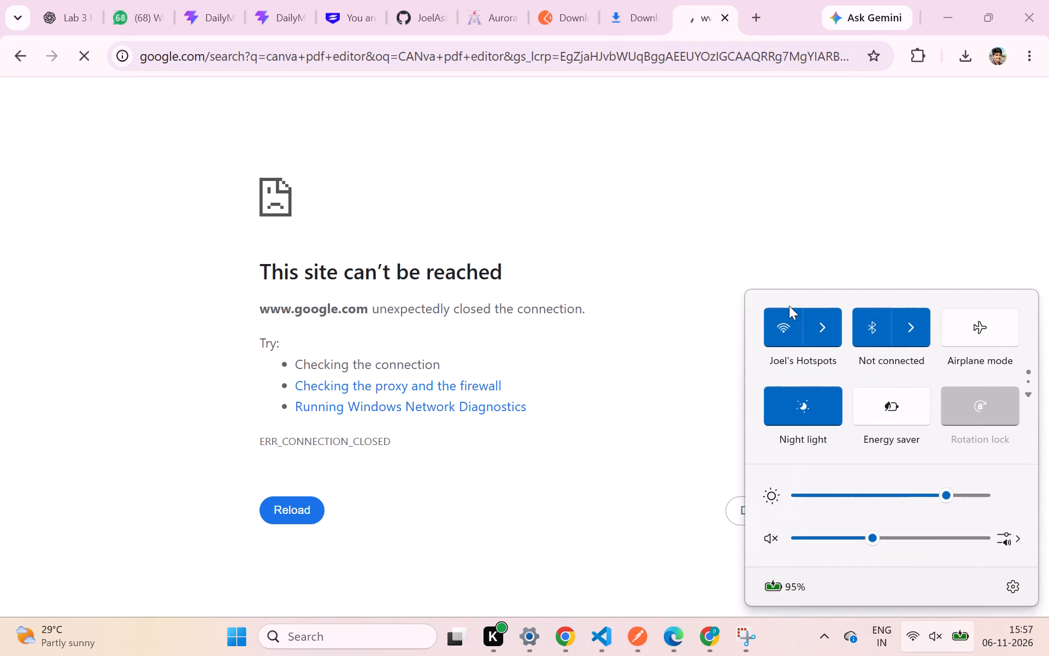
left_click(802, 313)
left_click(802, 313)
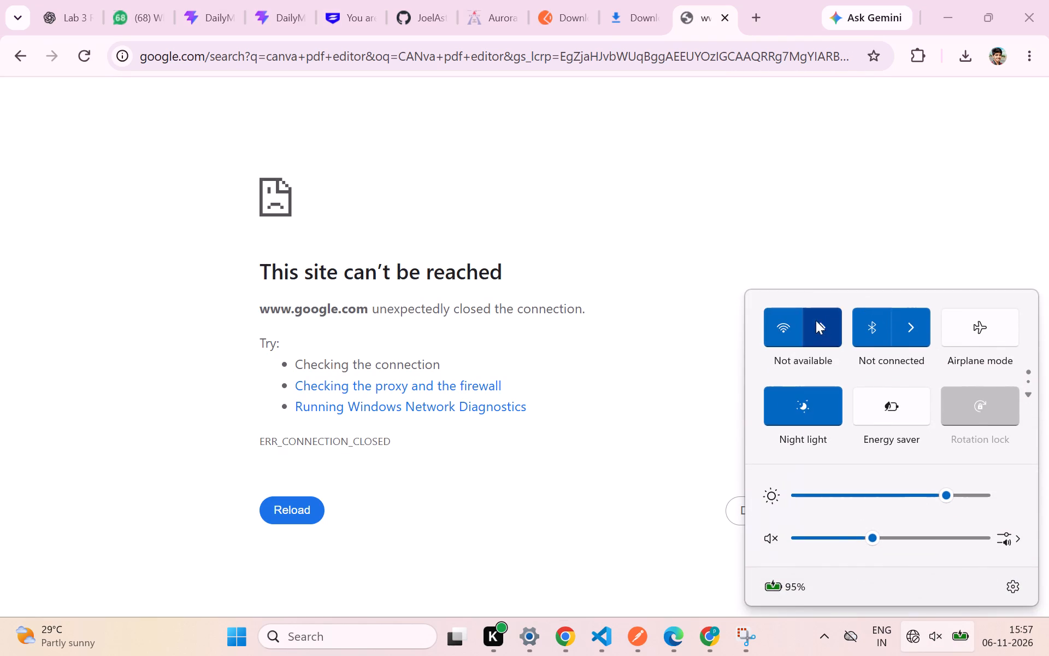
left_click(819, 324)
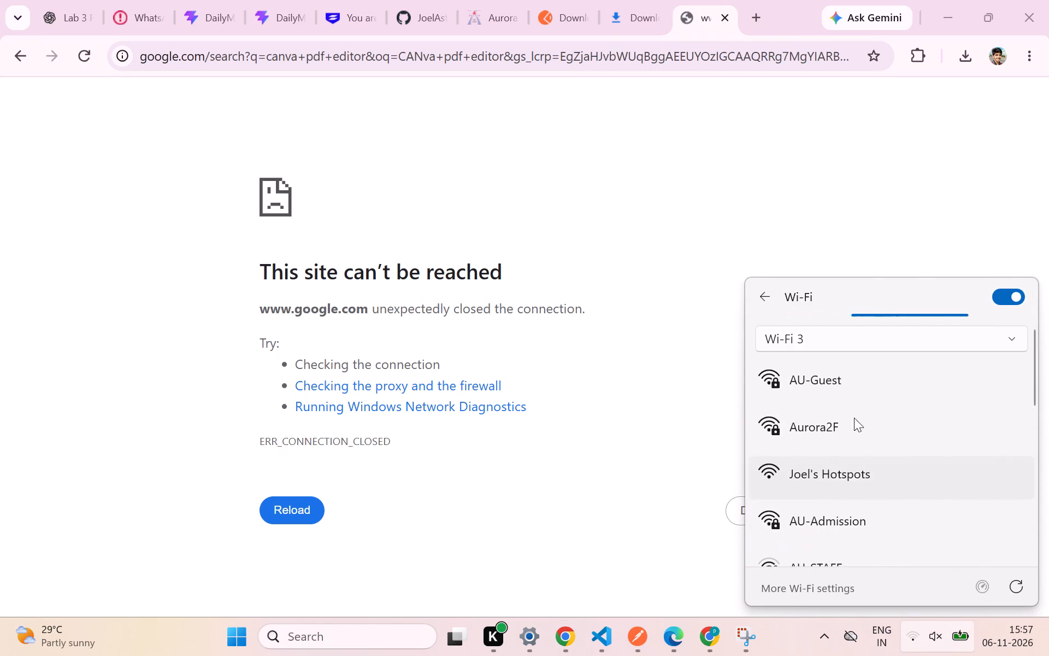
left_click(841, 464)
left_click(947, 552)
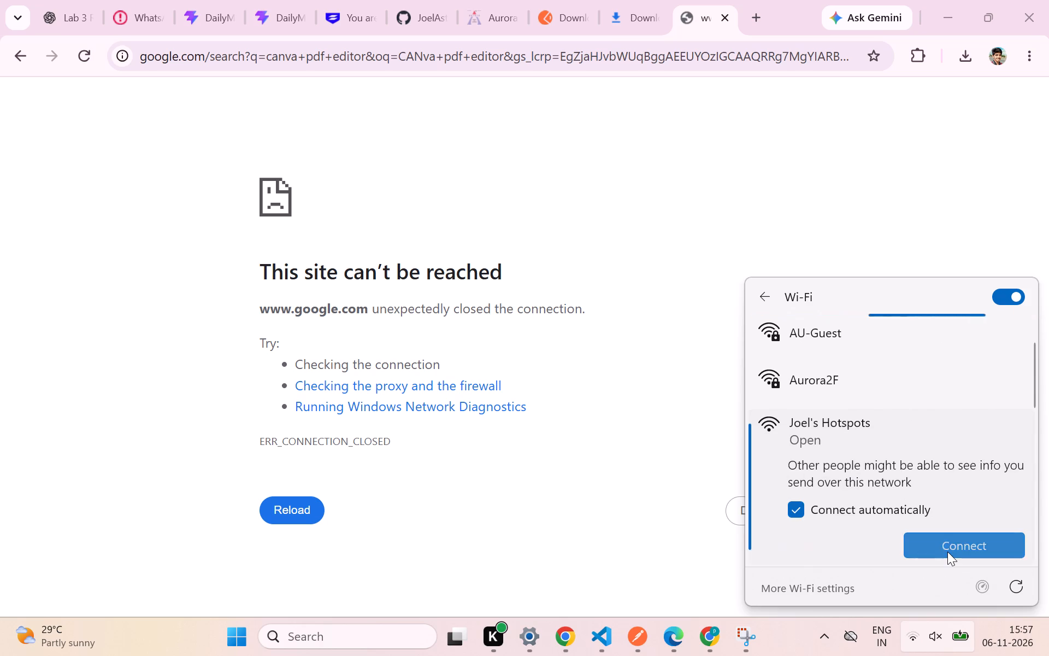
scroll(859, 450, "down", 2)
scroll(859, 450, "up", 2)
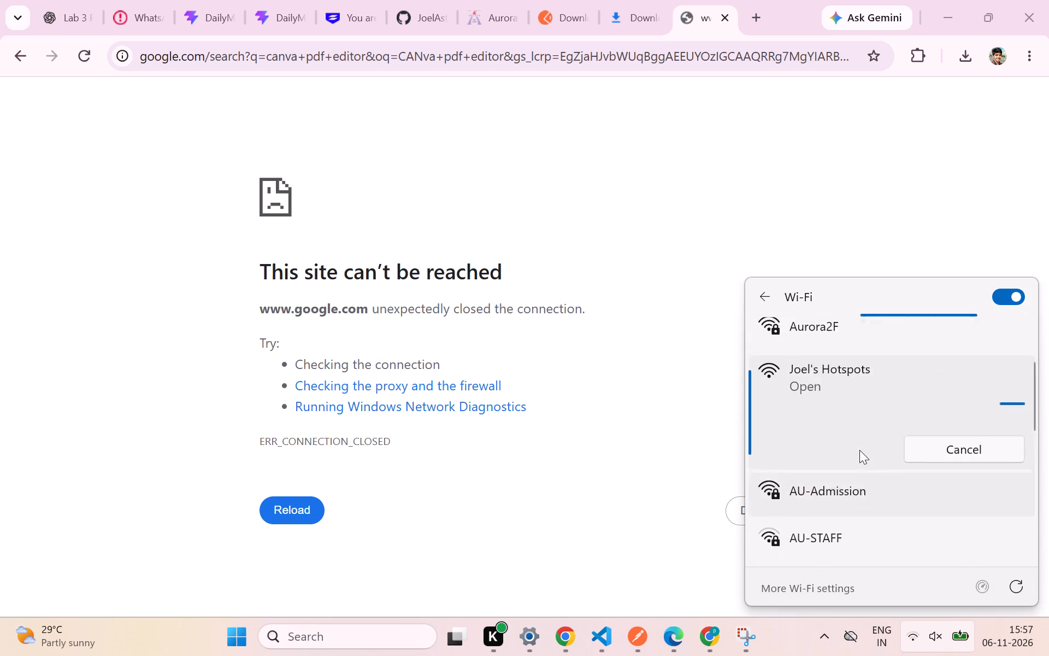
scroll(859, 450, "up", 3)
scroll(859, 450, "down", 1)
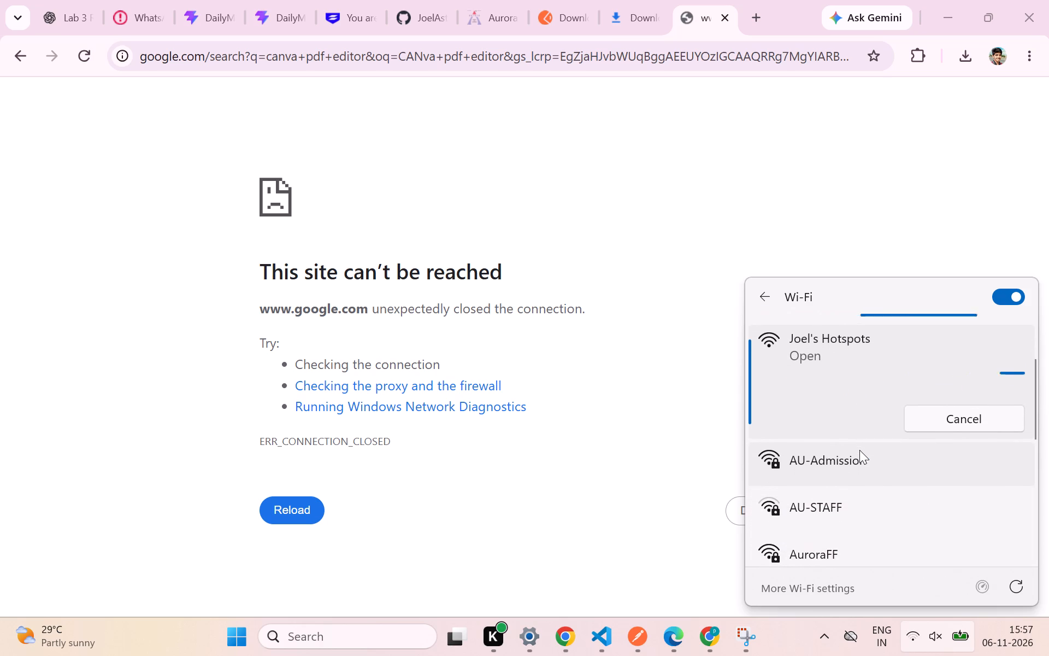
scroll(859, 450, "down", 1)
scroll(859, 450, "up", 1)
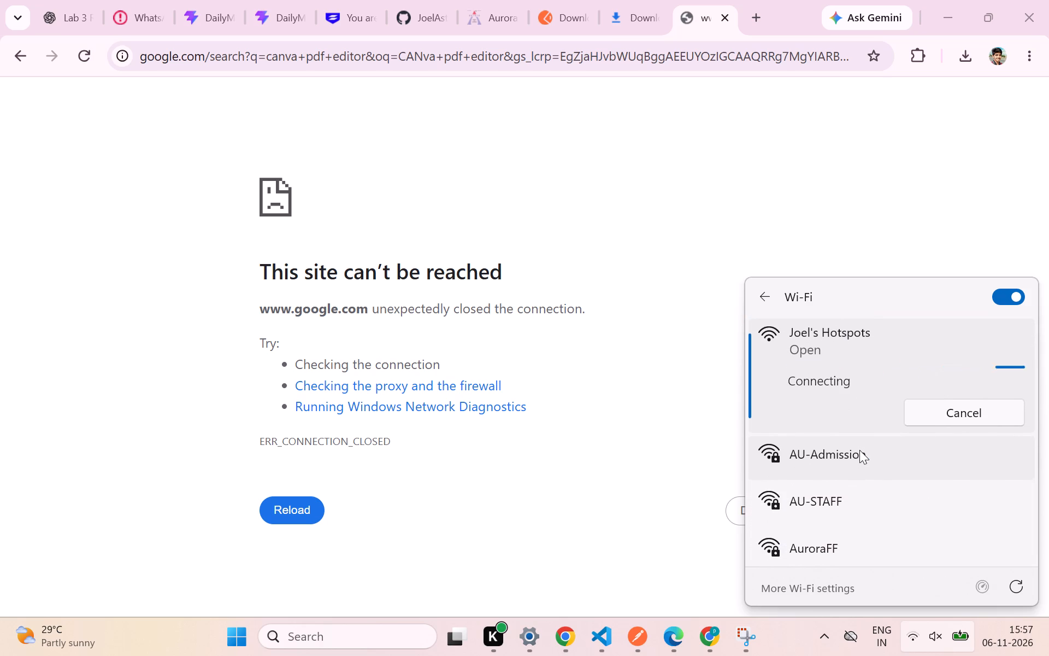
scroll(859, 450, "up", 1)
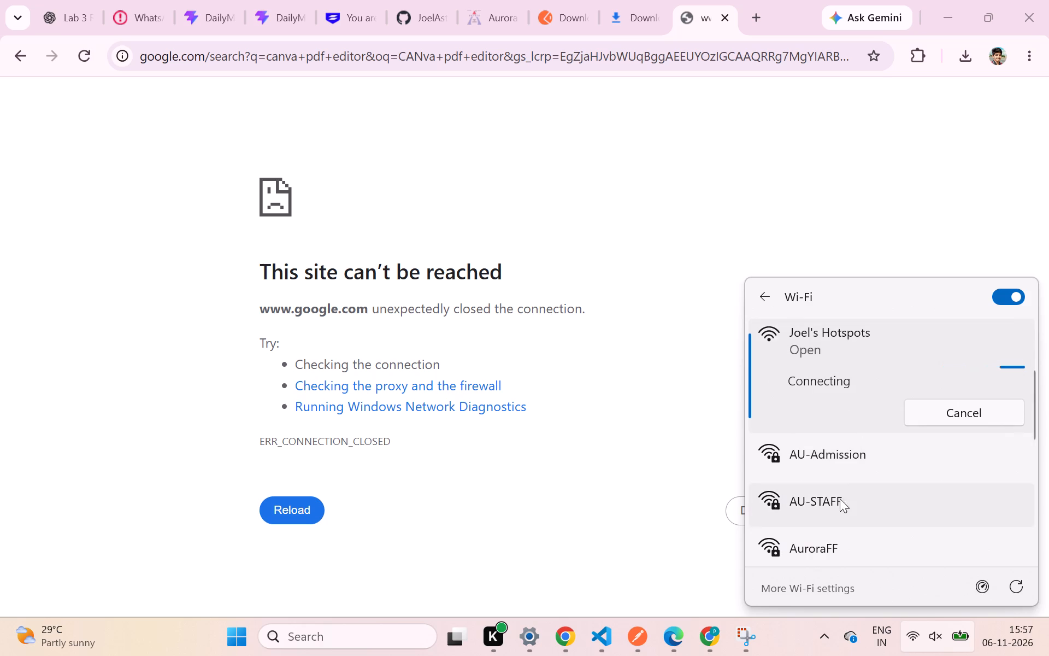
left_click(671, 448)
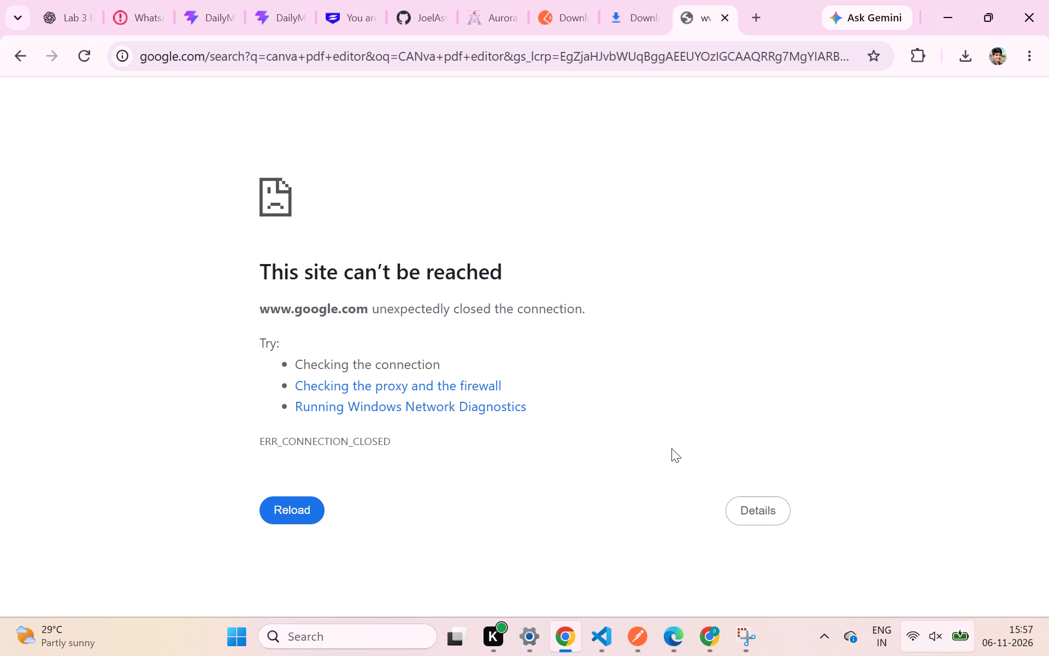
Check the Wi-Fi connection status in the system quick settings.
left_click(935, 655)
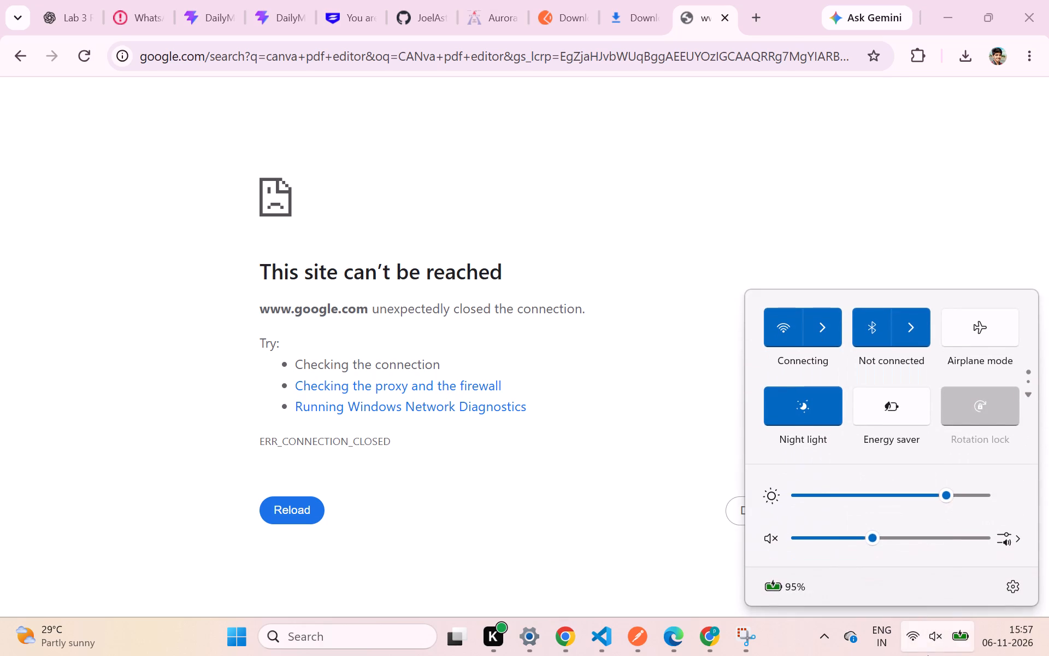
left_click(928, 655)
left_click(928, 655)
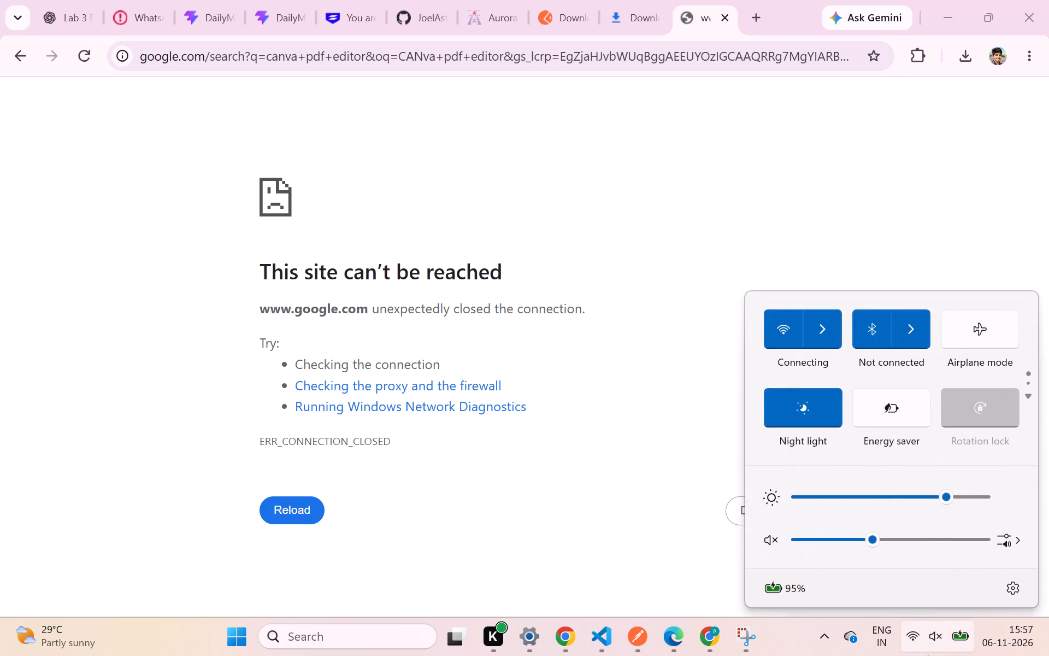
left_click(928, 655)
left_click(928, 655)
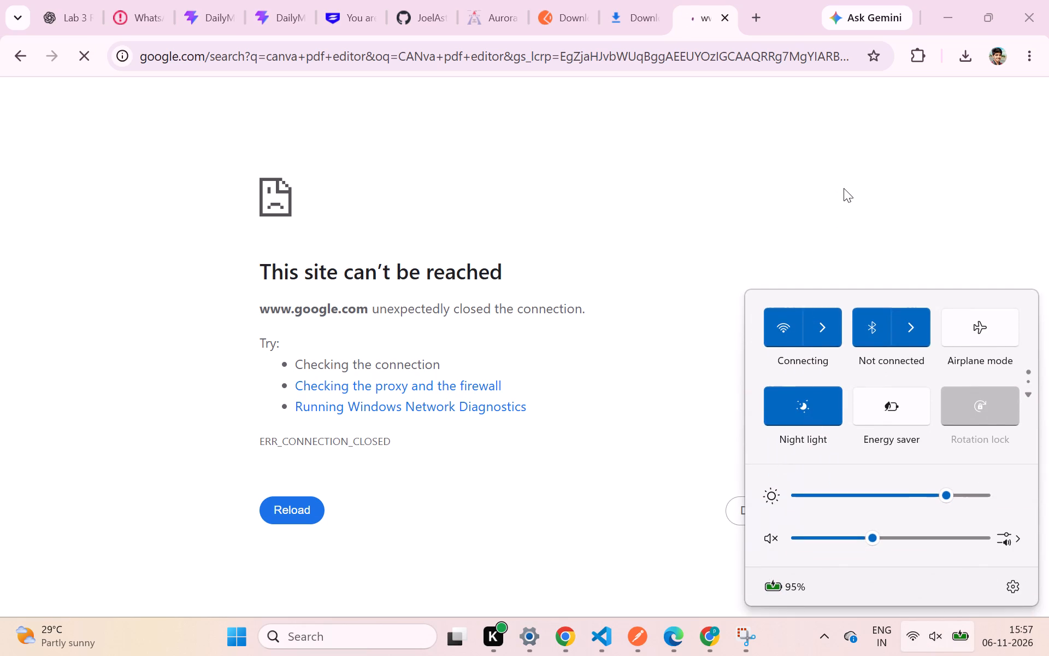
left_click(844, 188)
left_click(951, 655)
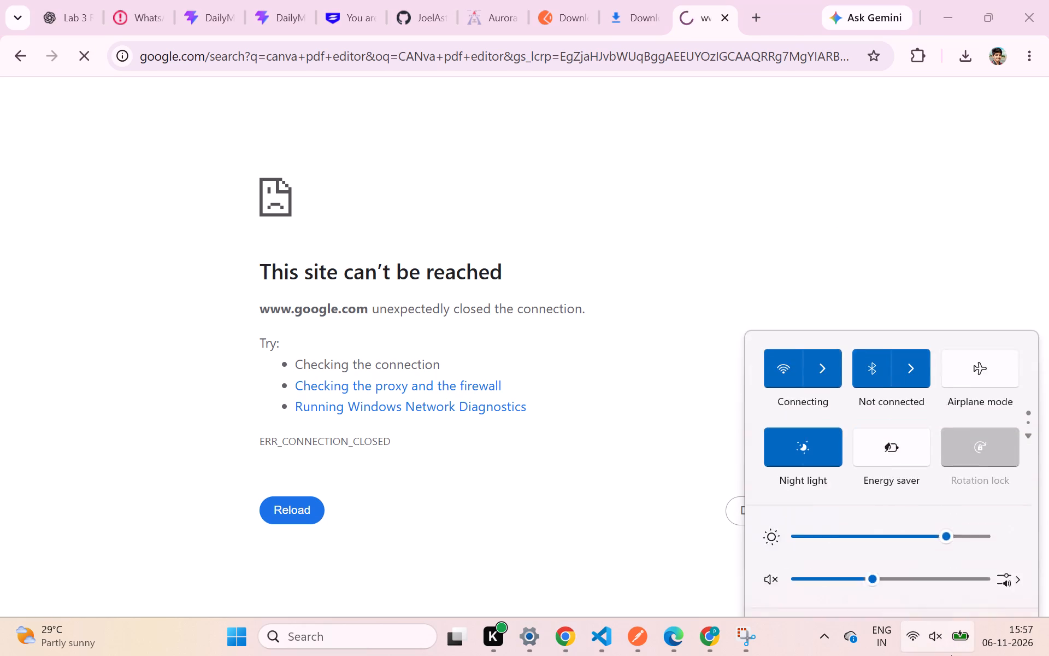
scroll(951, 655, "down", 2)
left_click(905, 215)
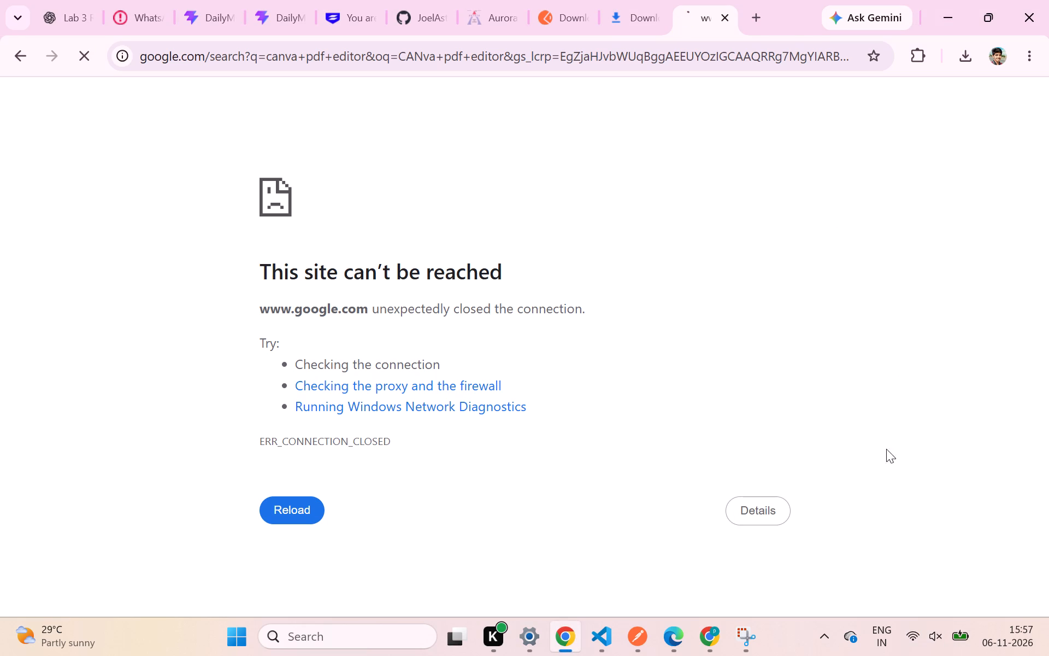
left_click(904, 653)
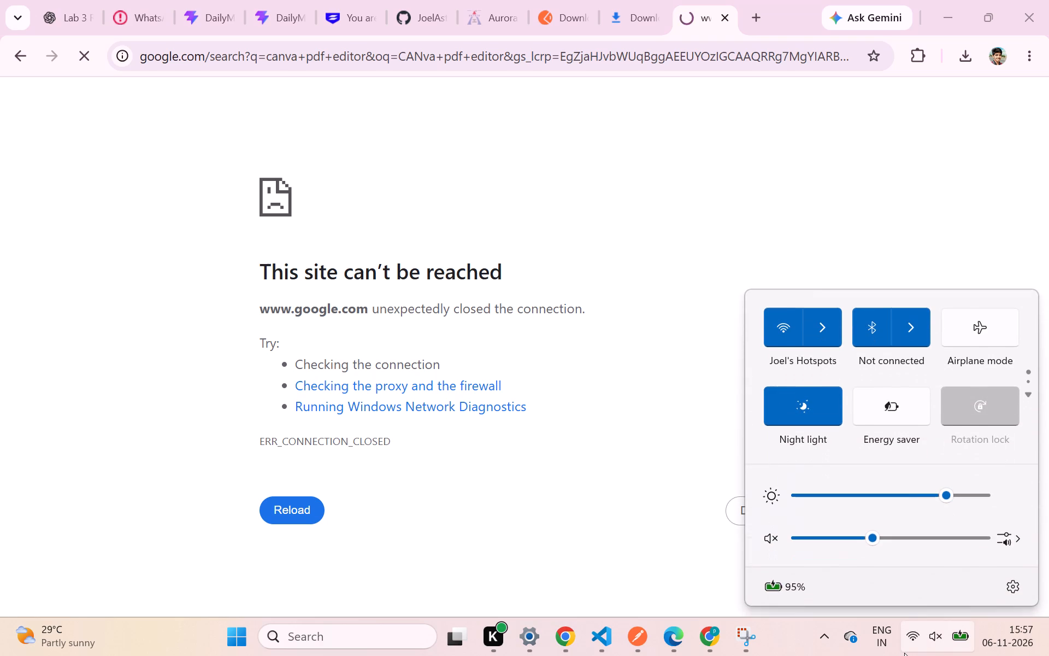
left_click(625, 549)
left_click(928, 655)
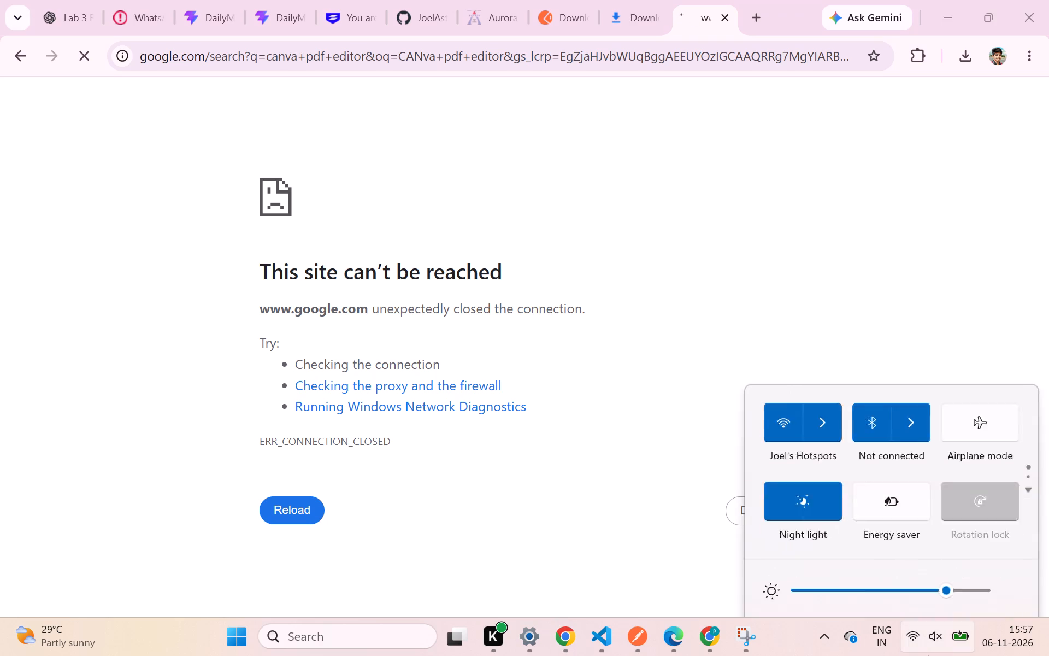
left_click(709, 552)
left_click(945, 655)
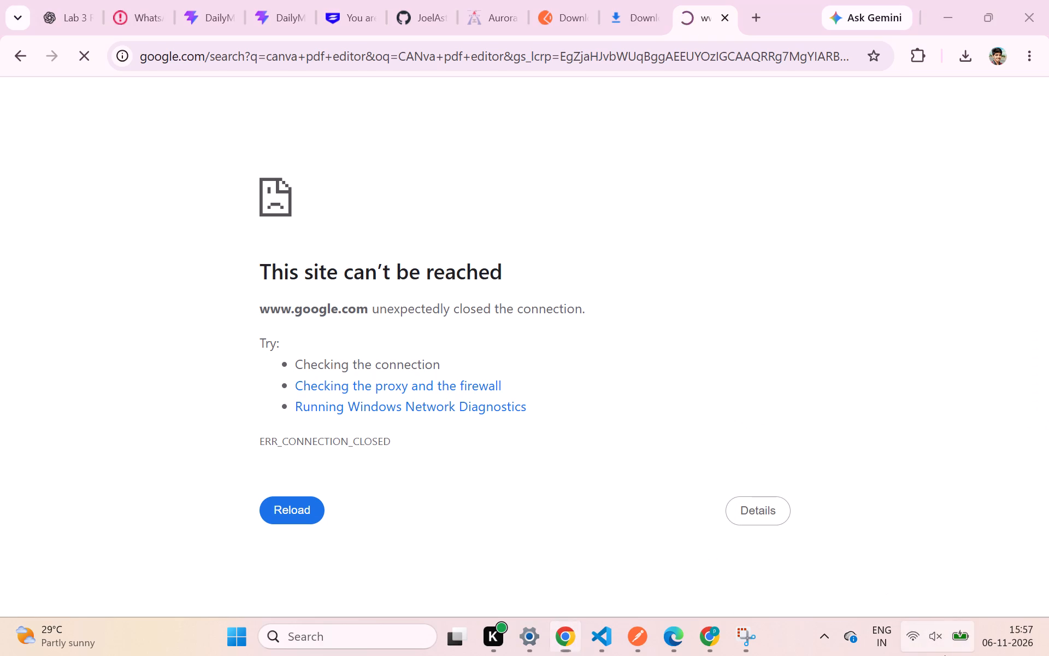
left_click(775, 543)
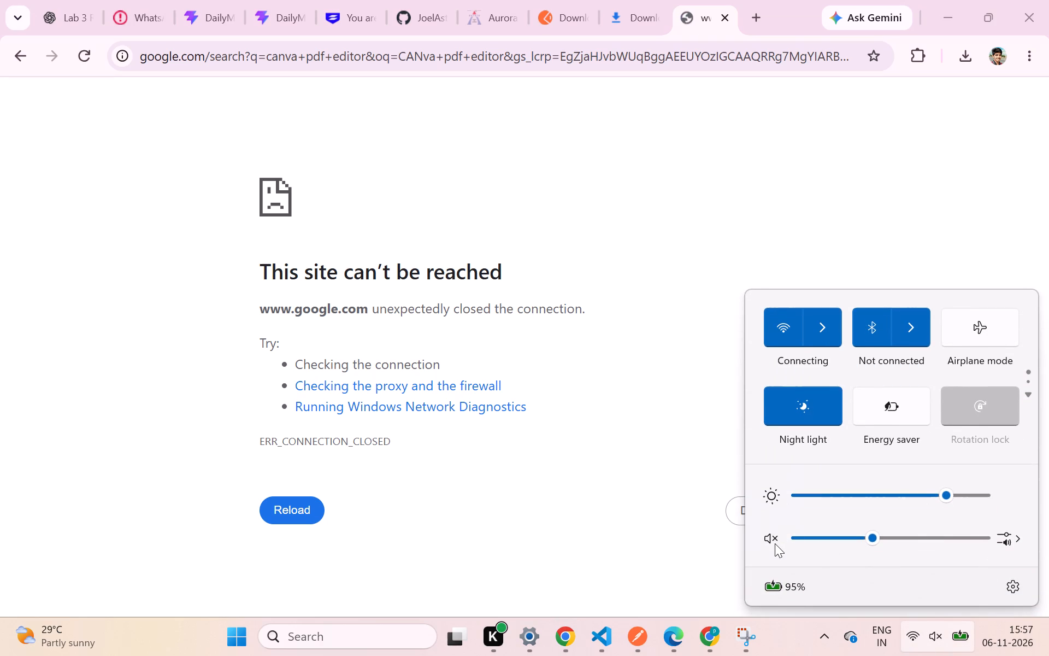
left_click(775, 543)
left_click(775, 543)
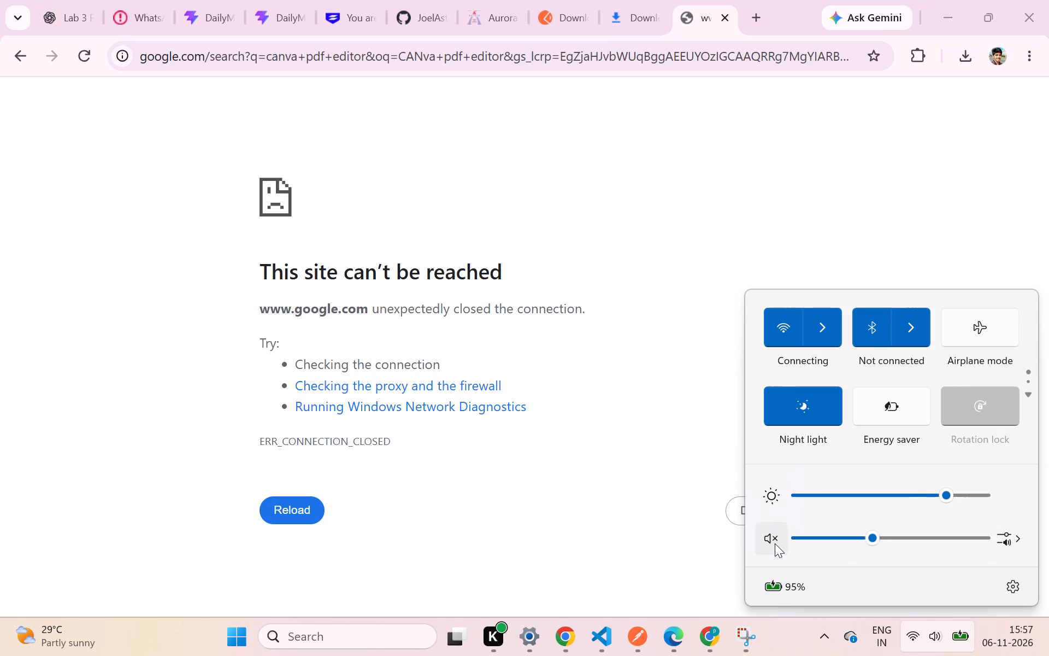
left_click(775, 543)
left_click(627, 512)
Check the connection of Joel's Hotspots and the selected Wi-Fi adapter in the network list.
left_click(944, 655)
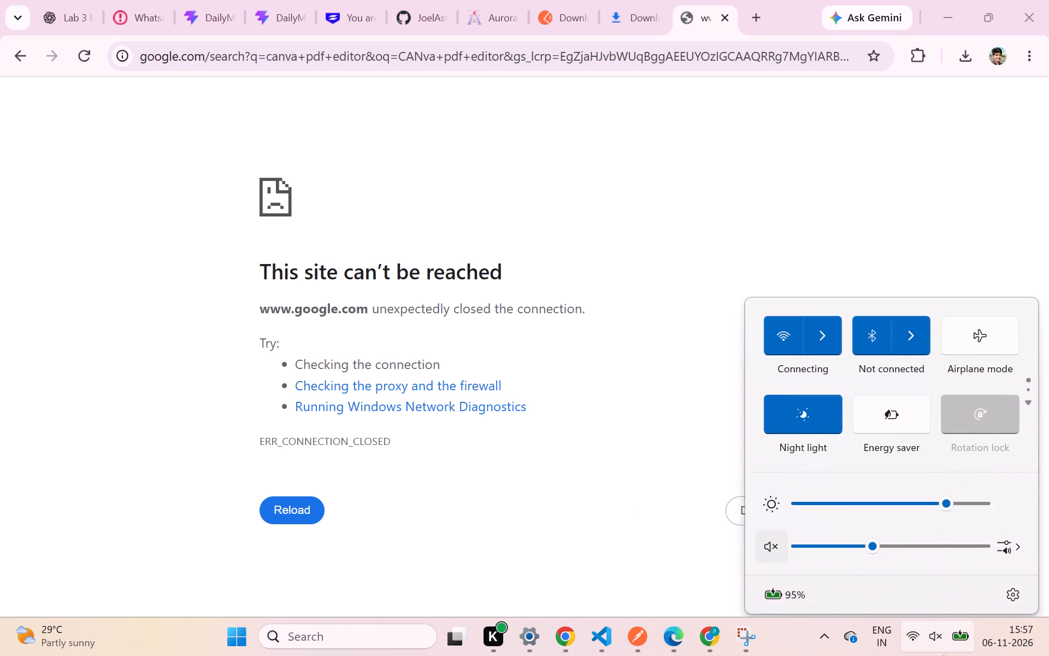
scroll(841, 399, "down", 1)
left_click(835, 341)
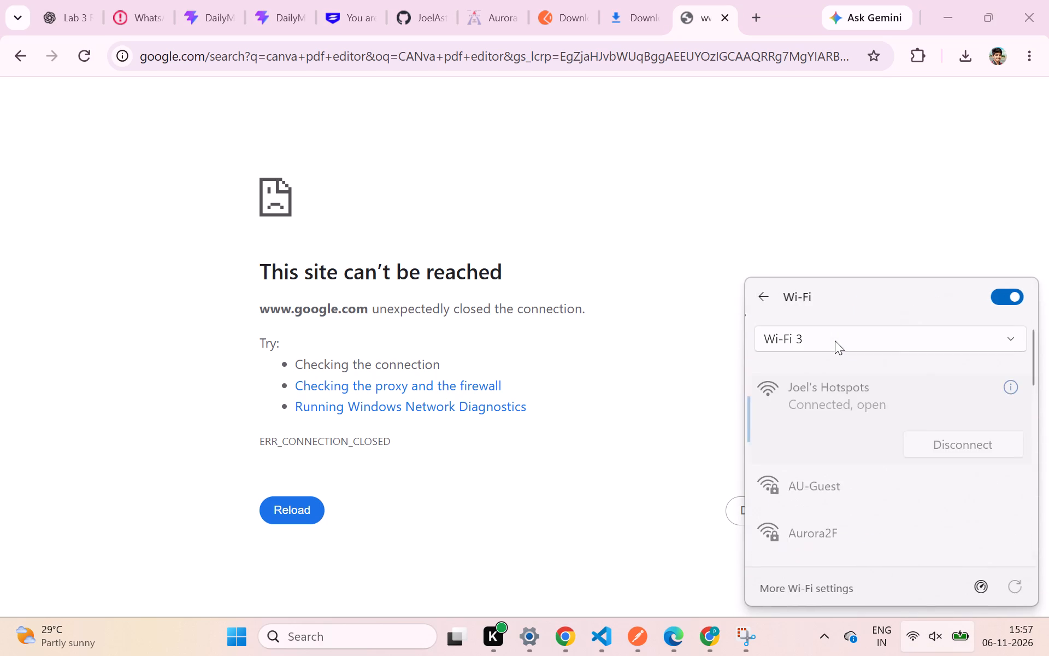
left_click(888, 441)
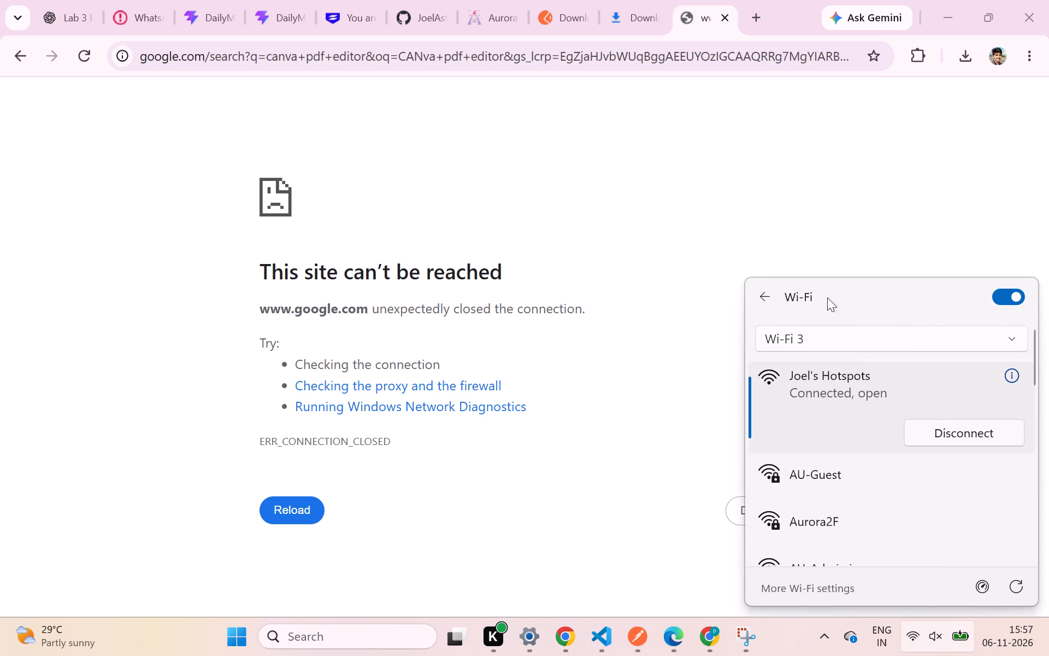
left_click(977, 342)
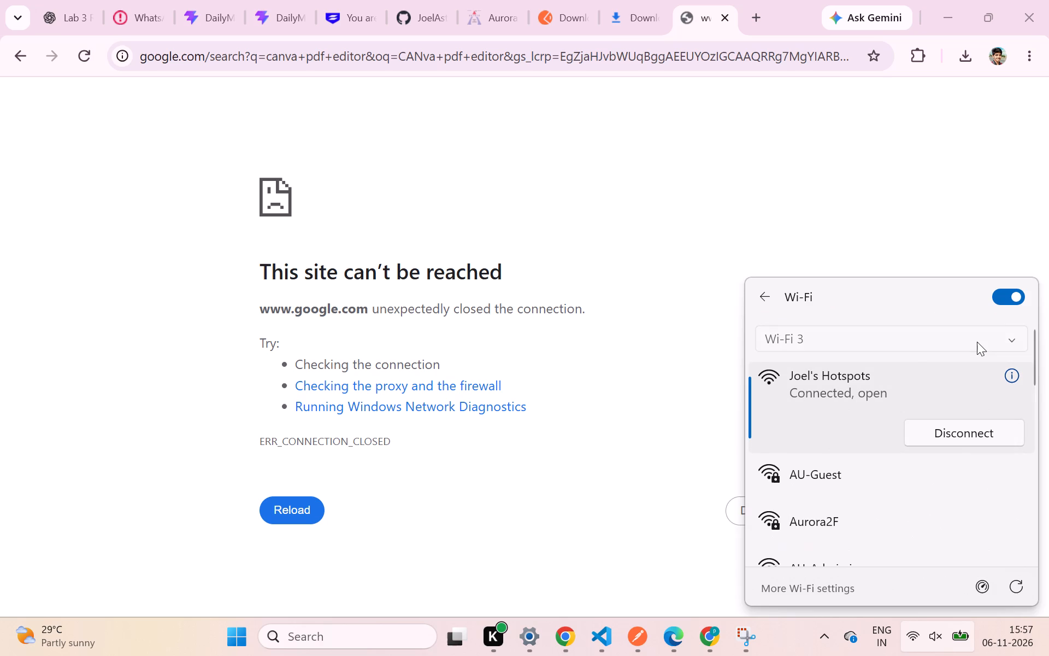
left_click(961, 350)
left_click(924, 388)
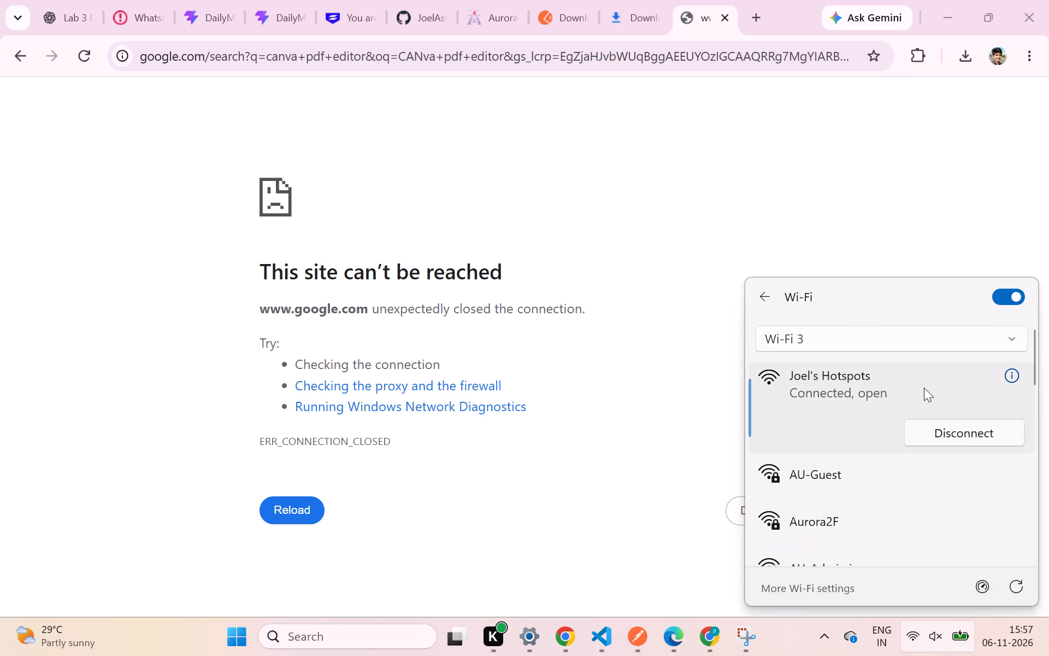
left_click(704, 419)
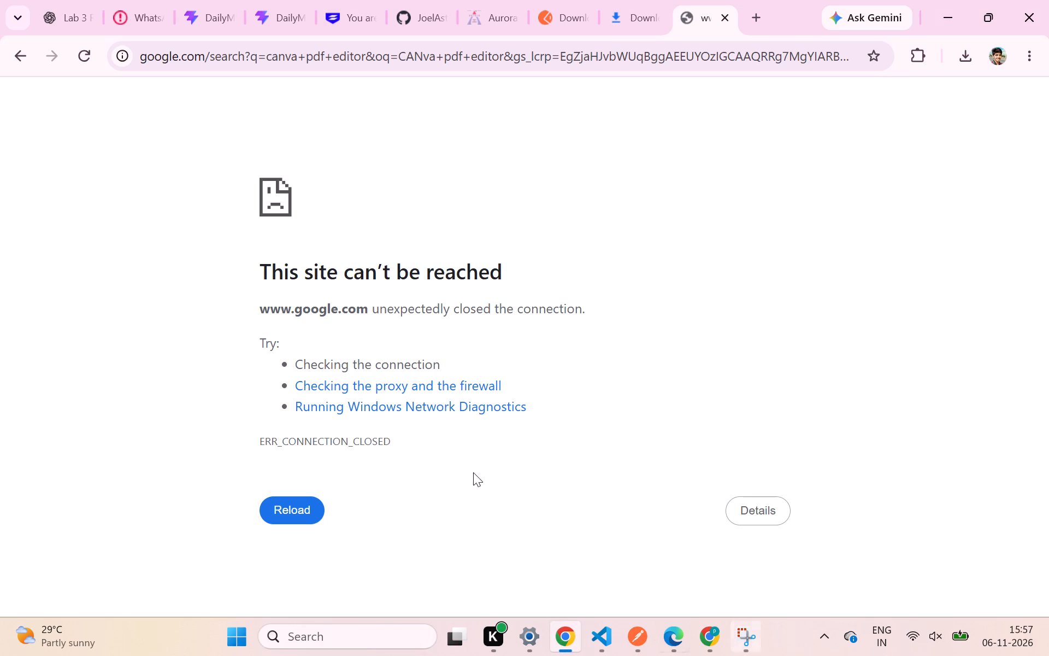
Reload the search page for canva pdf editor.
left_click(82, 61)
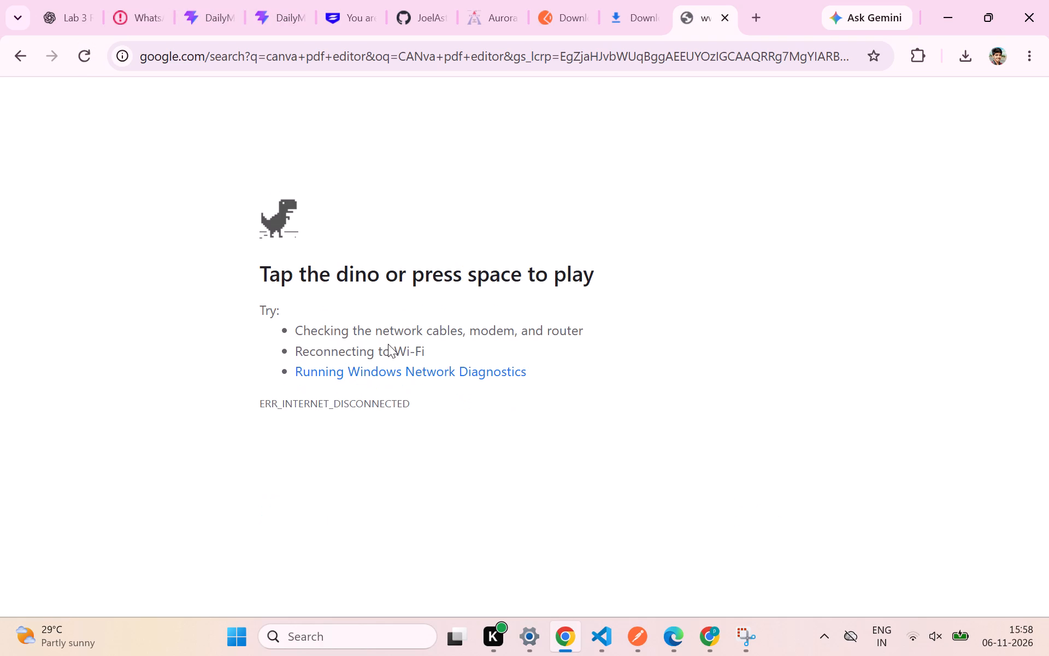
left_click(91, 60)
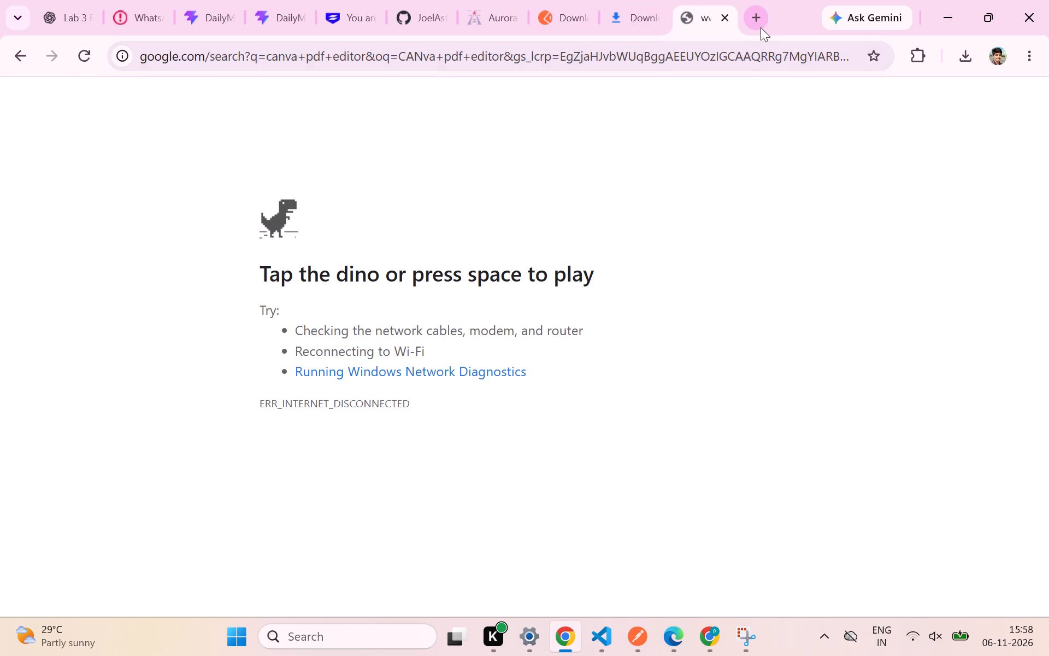
Open a fresh browser tab and close the unloaded canva pdf editor search tab.
left_click(761, 27)
left_click(668, 20)
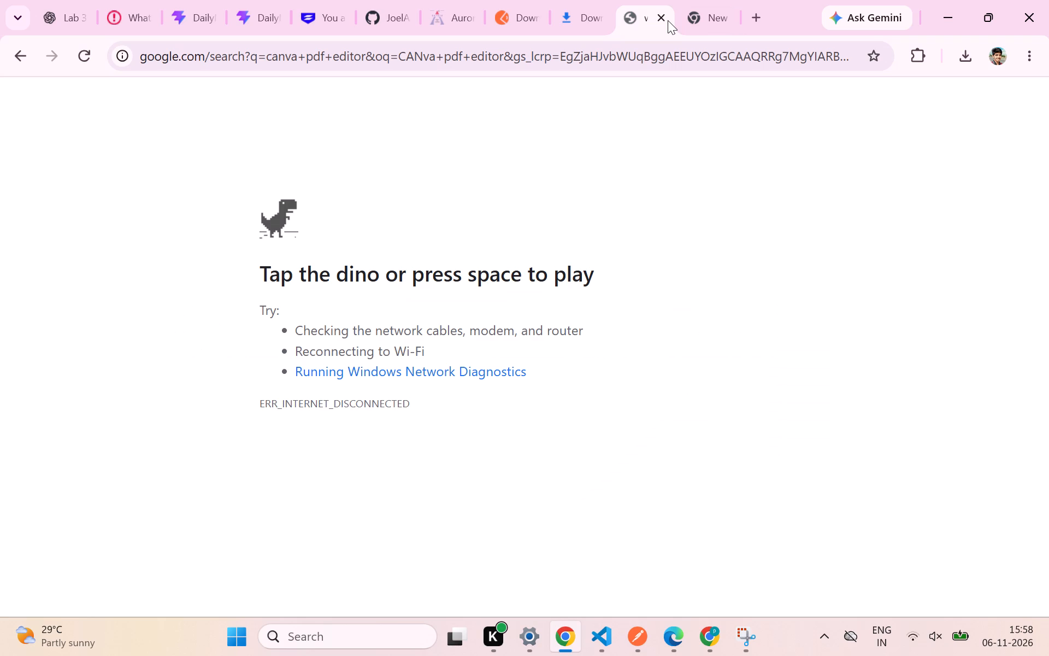
double_click(668, 20)
left_click(666, 20)
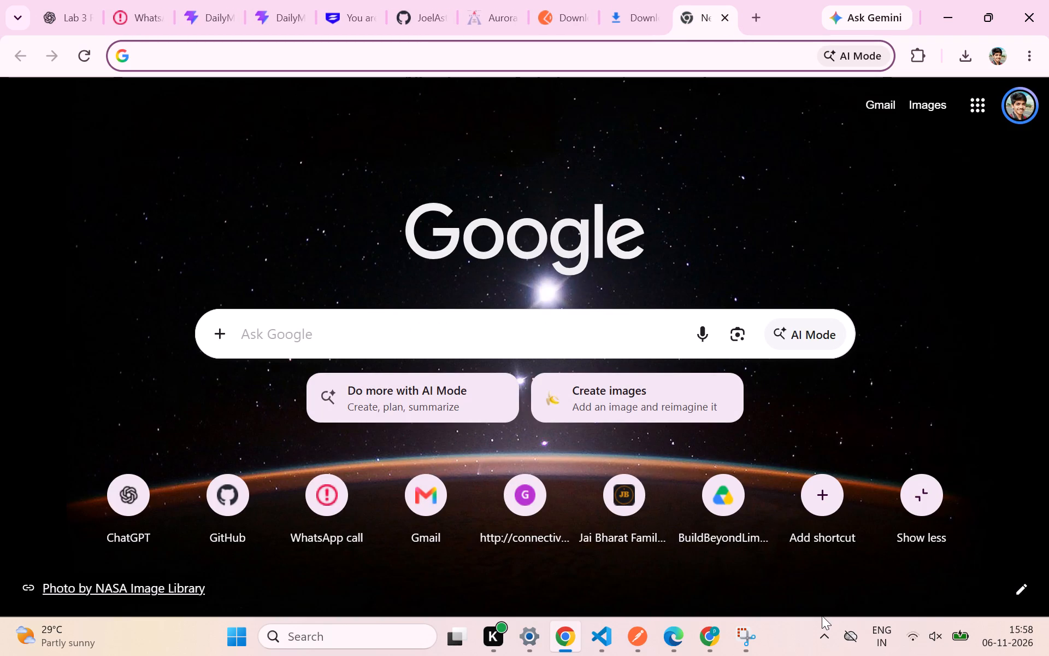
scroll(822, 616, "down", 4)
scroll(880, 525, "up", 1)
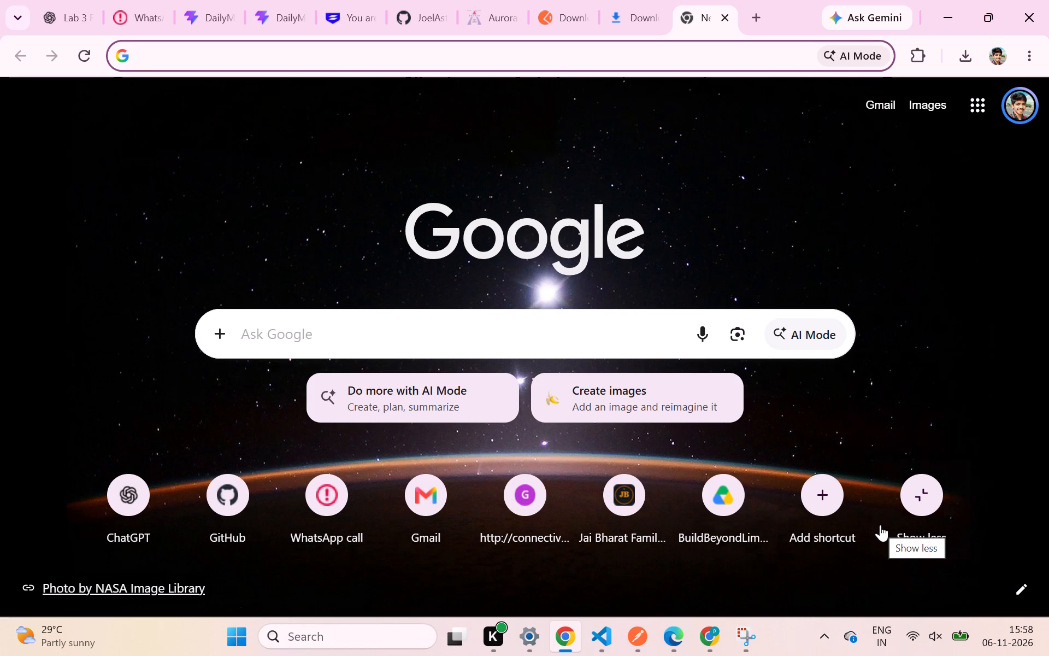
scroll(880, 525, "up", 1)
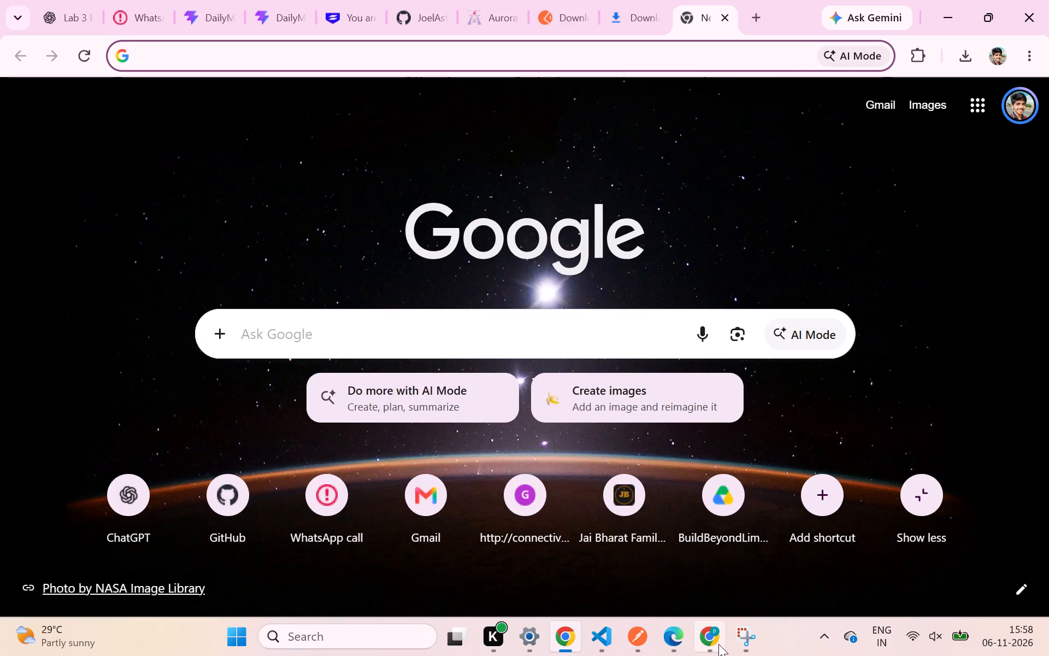
Search the web for "canva pdf editor" from the new browser tab, reusing the recent search suggestion.
left_click(718, 644)
left_click(576, 640)
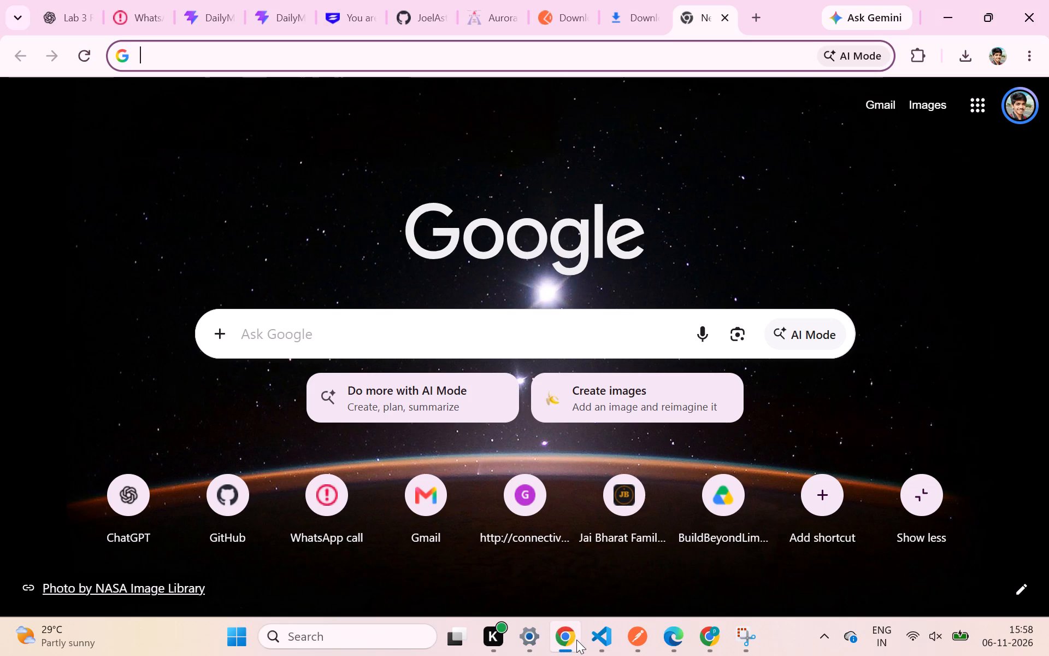
left_click(710, 24)
left_click(584, 56)
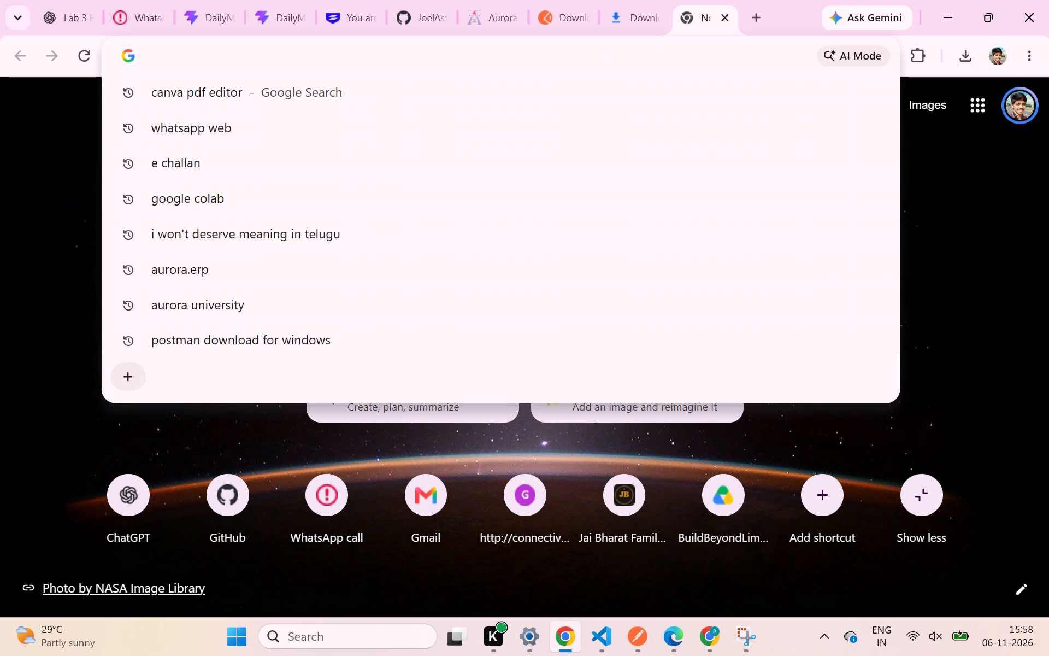
left_click(503, 106)
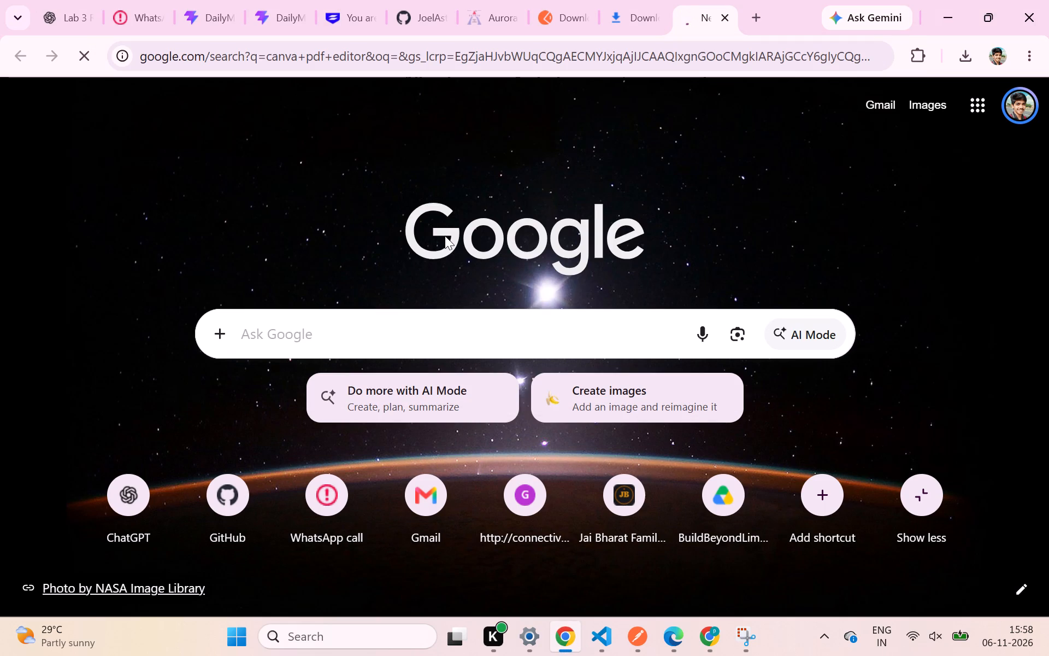
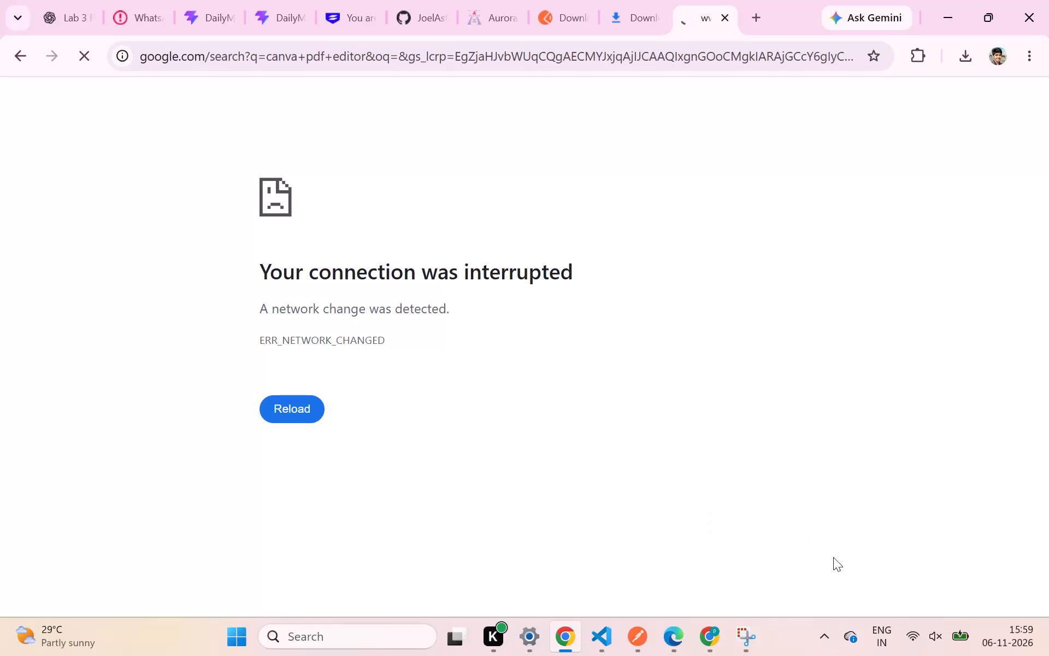
Check the Wi-Fi connection in the list of available networks.
left_click(952, 628)
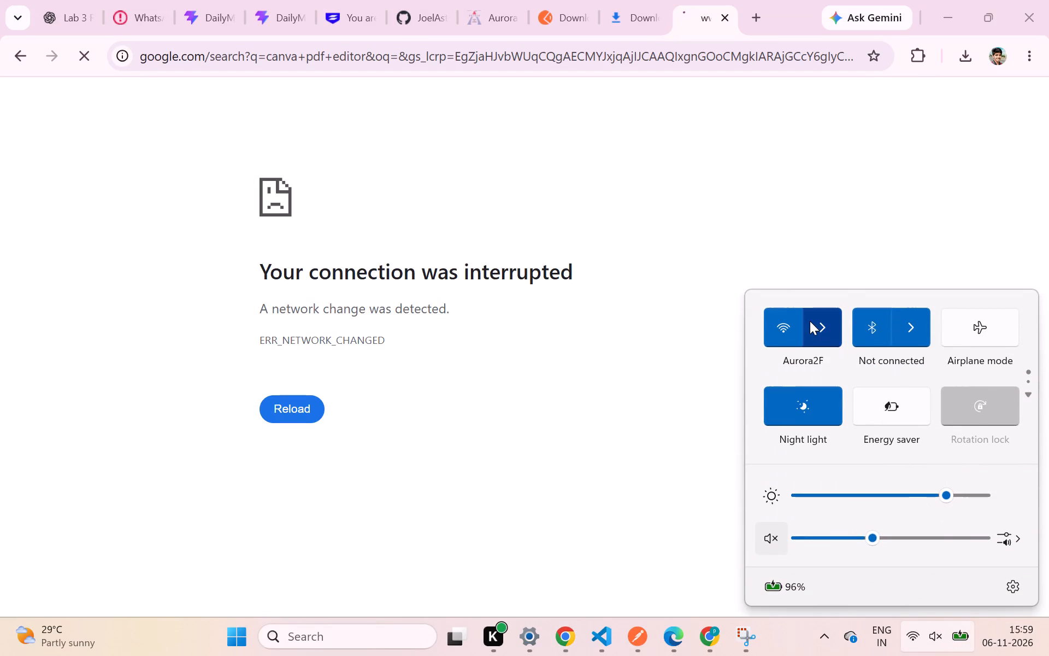
left_click(810, 321)
Open Canva's free PDF editor page from the search results.
left_click(421, 295)
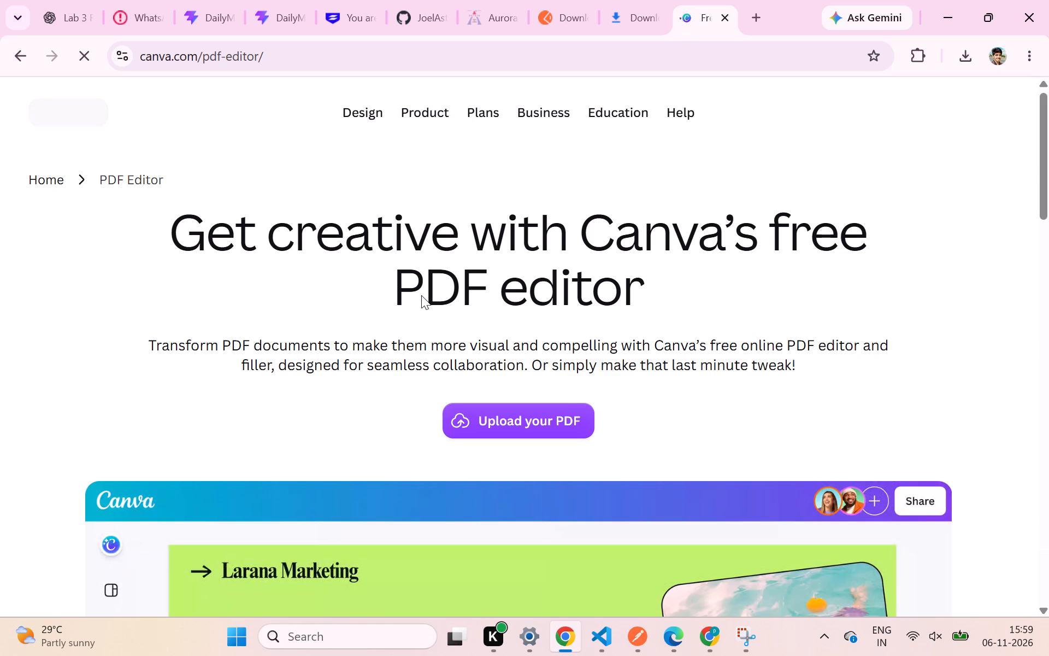
Start a PDF upload to Canva and browse from the LABS folder up to its parent Advanced Data Structures folder.
left_click(534, 421)
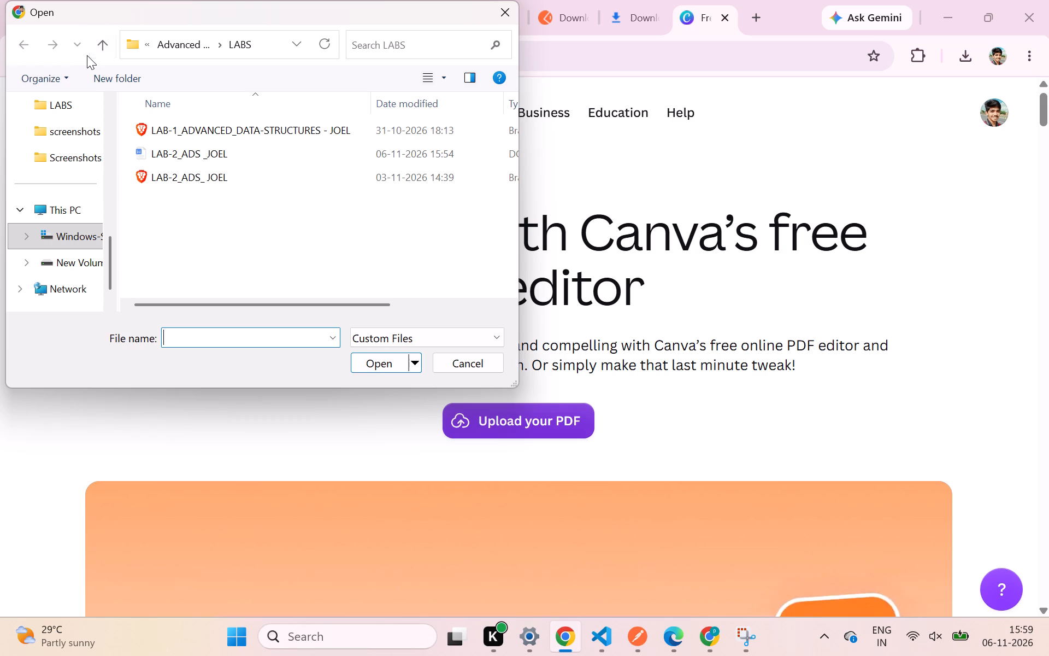
left_click(87, 55)
left_click(92, 49)
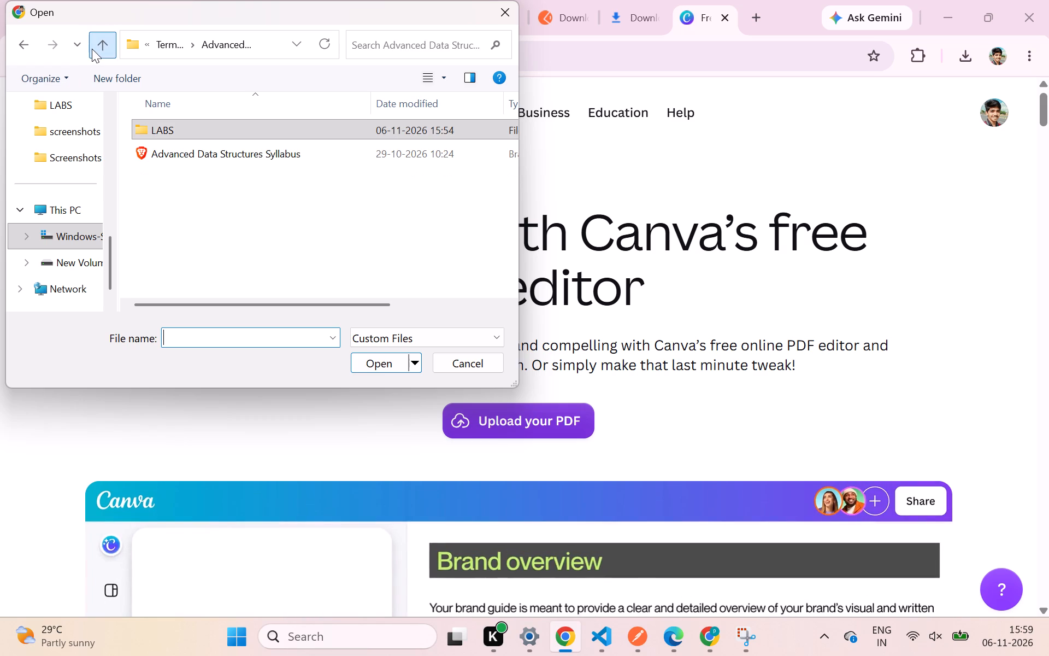
Upload the "assignment format" document from the 2nd Year > Term-1 > DD folder to Canva's PDF editor.
left_click(92, 49)
left_click(92, 49)
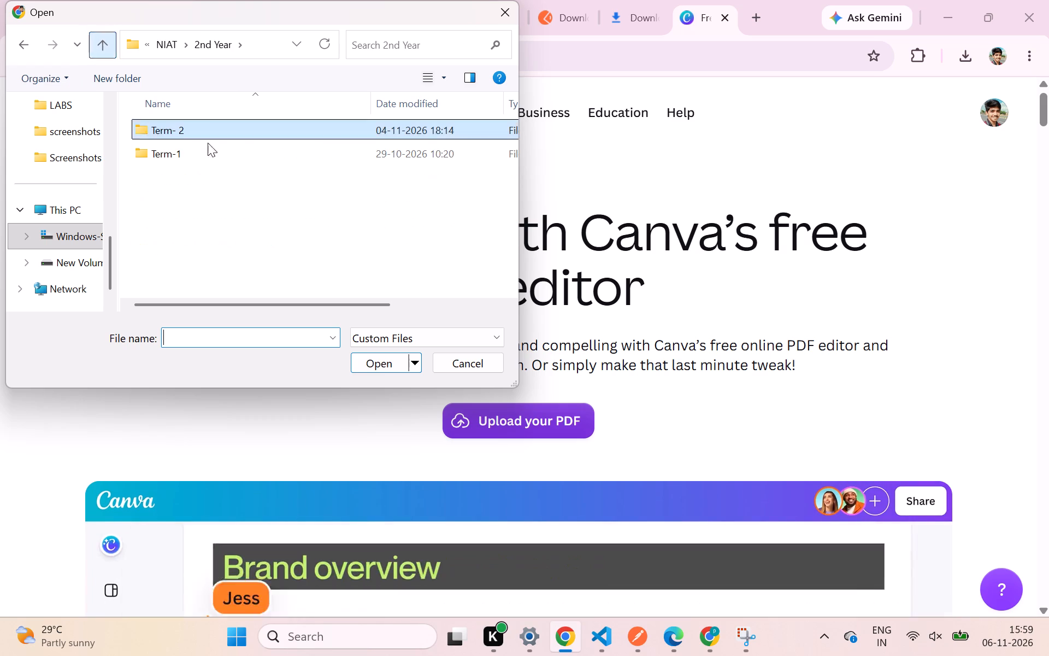
double_click(227, 162)
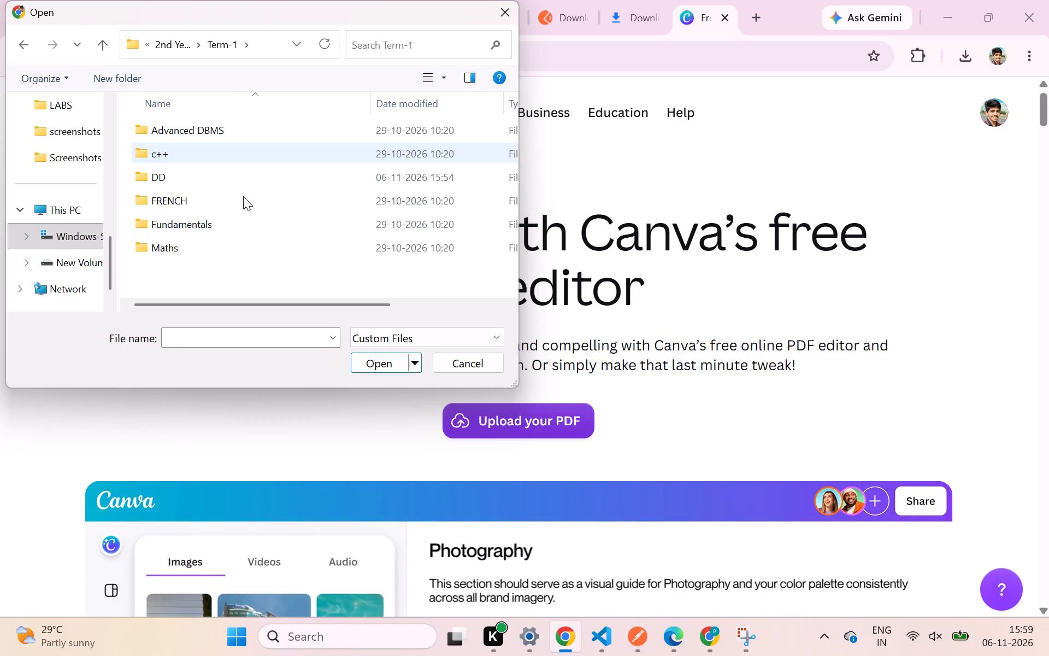
double_click(227, 184)
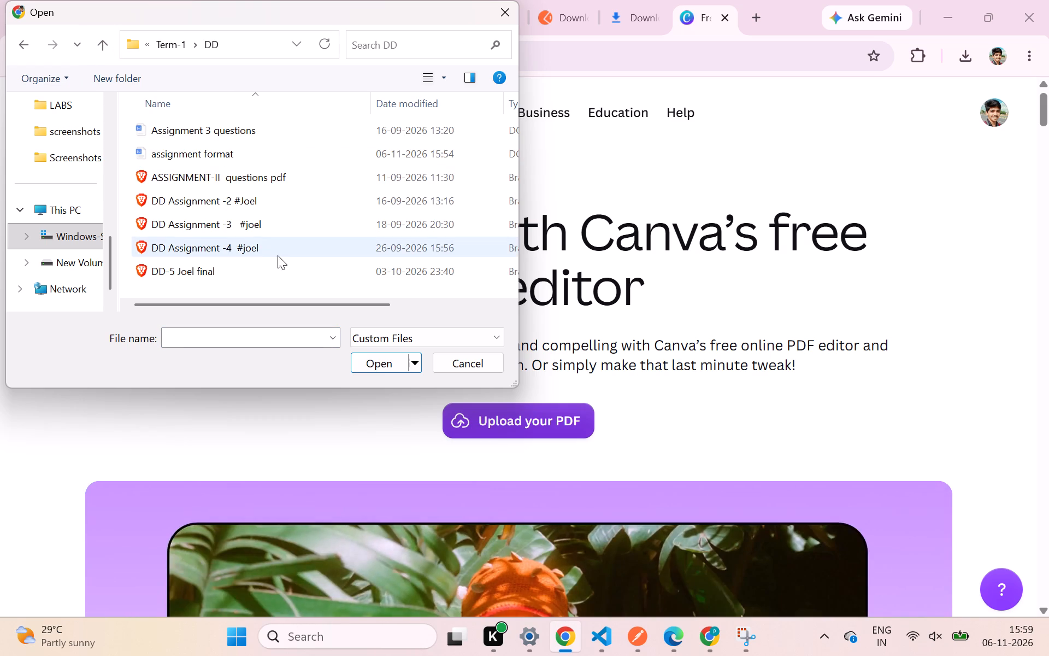
left_click(187, 157)
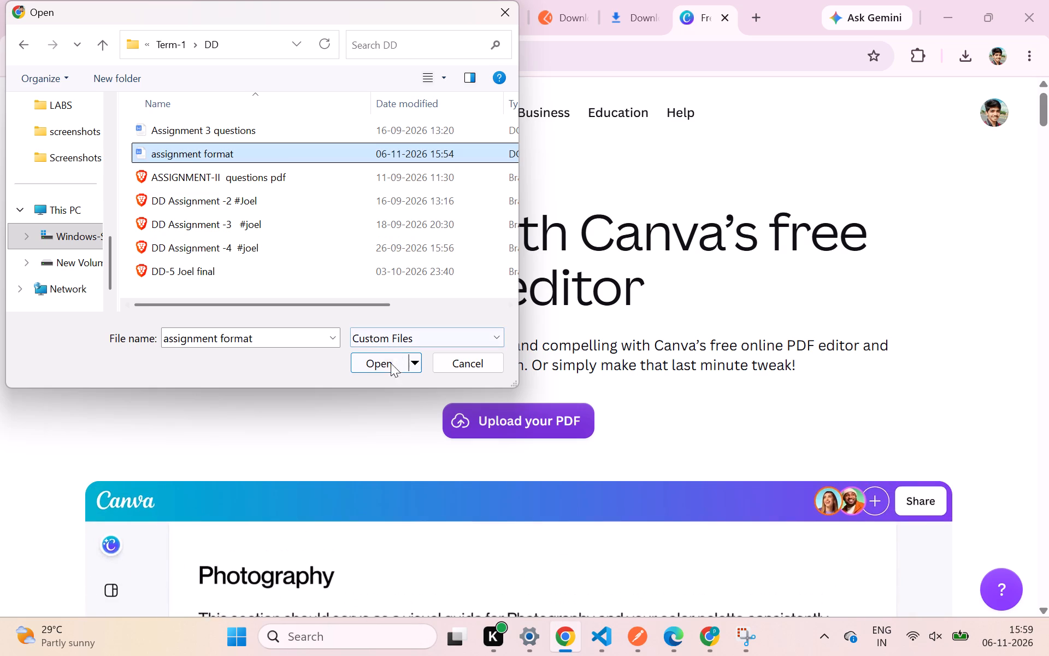
left_click(388, 367)
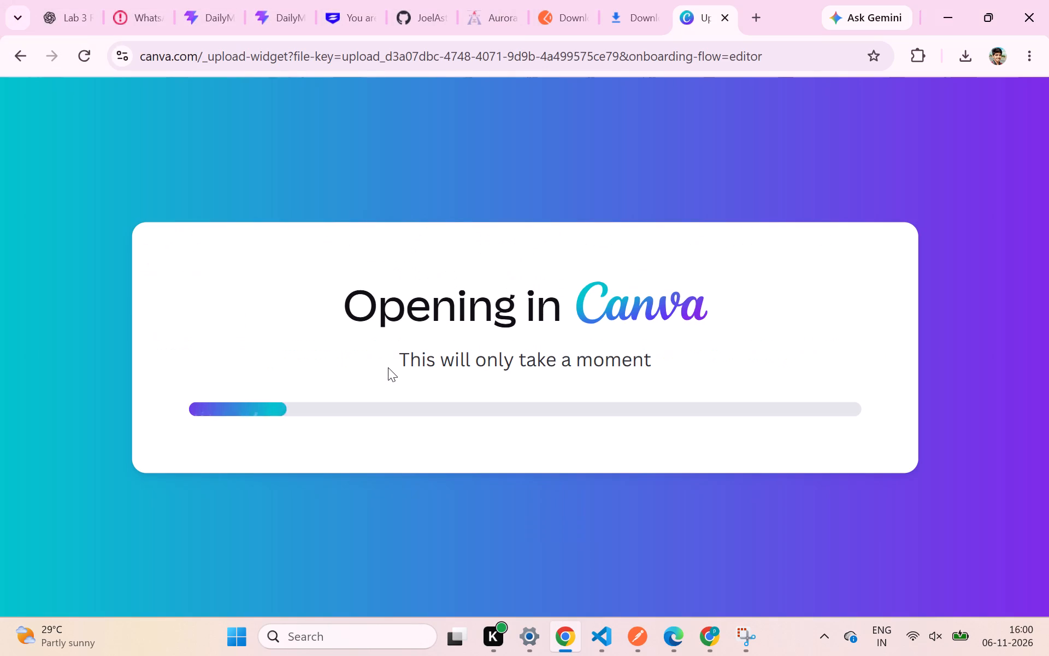
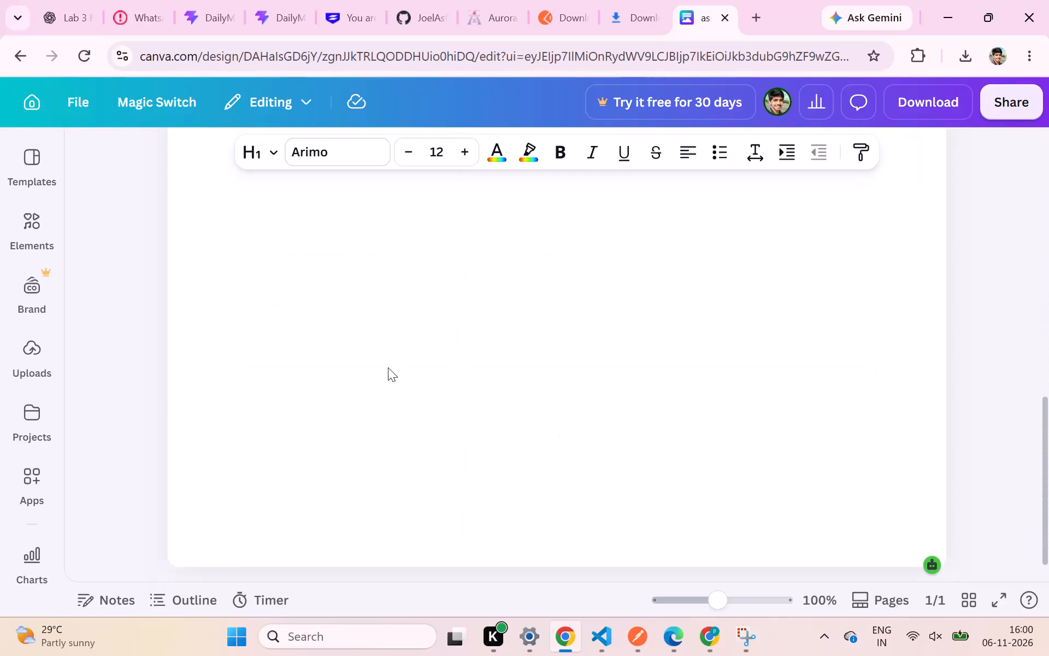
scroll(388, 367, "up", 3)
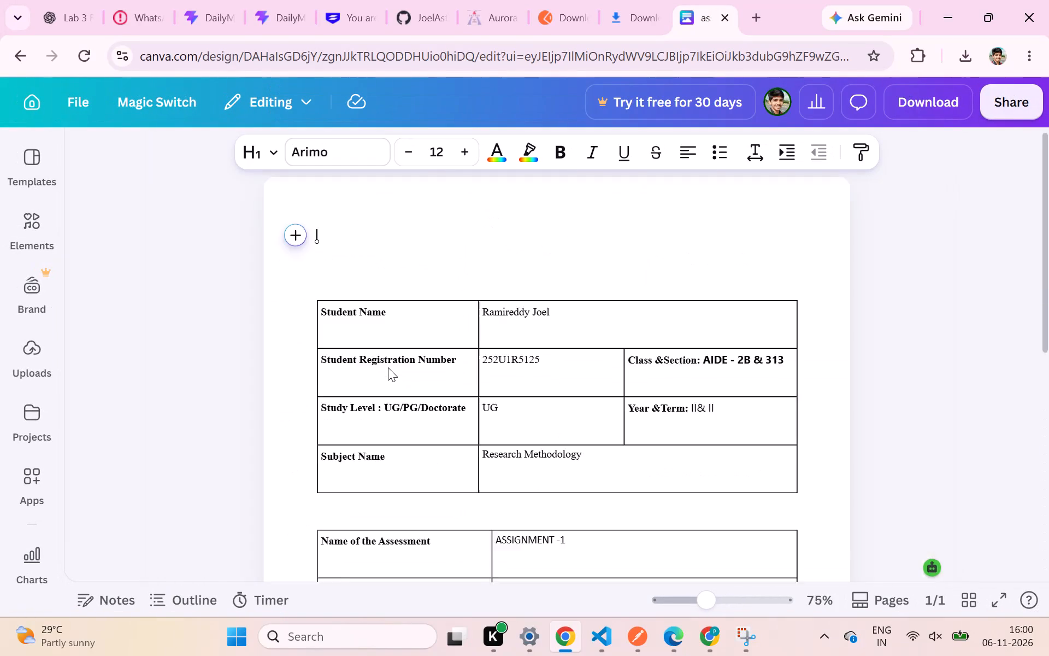
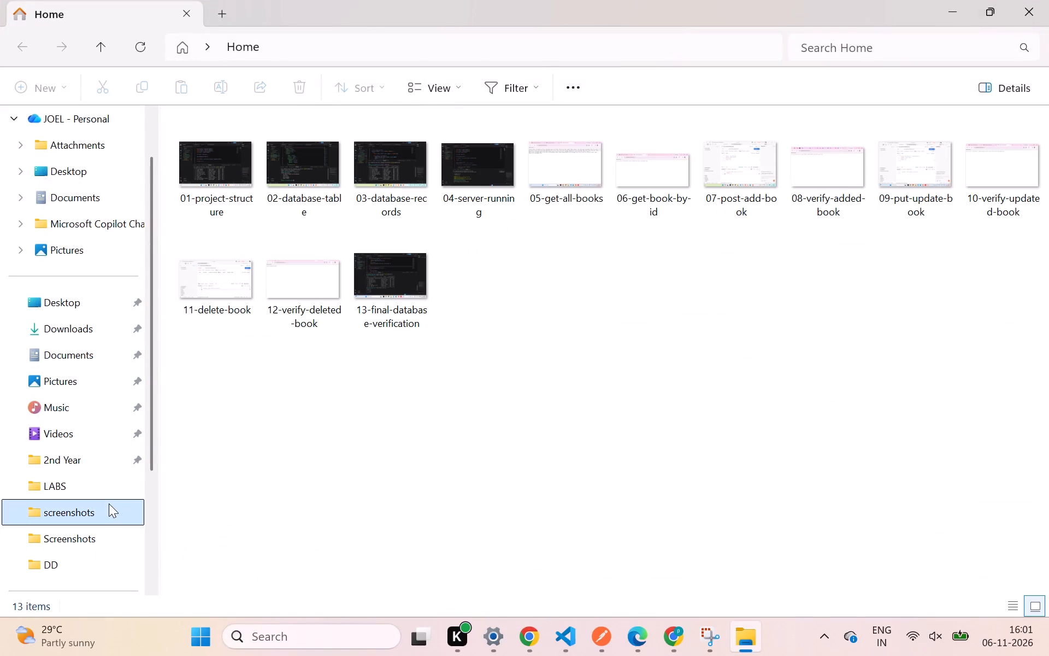
Open the assignment format Word document from the DD folder under 2nd Year, Term-1 in WPS Office.
left_click(92, 482)
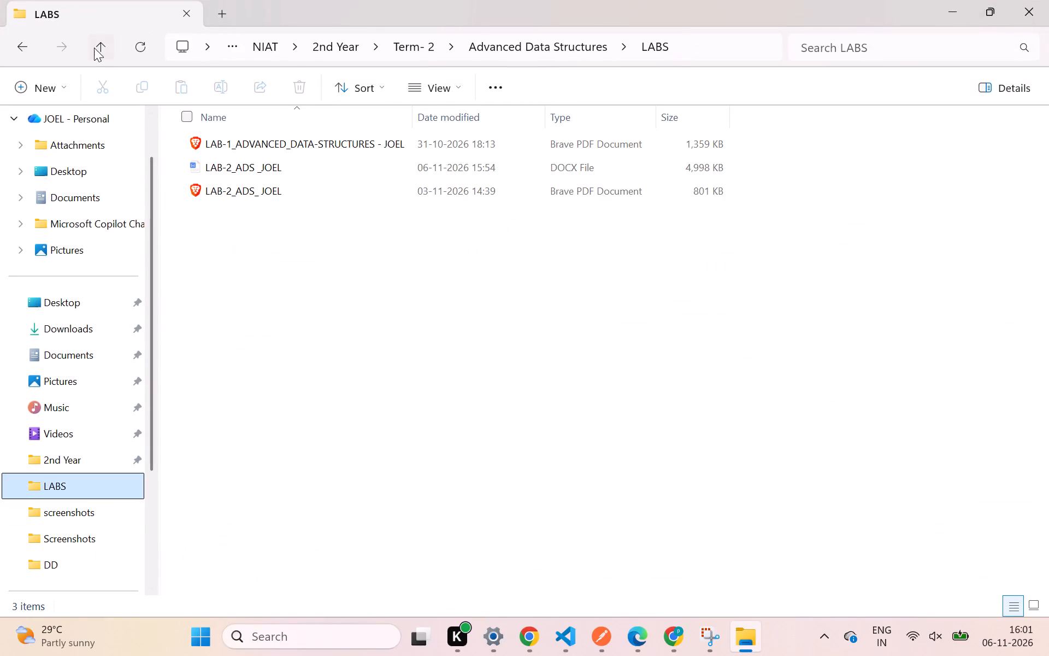
left_click(94, 48)
left_click(94, 48)
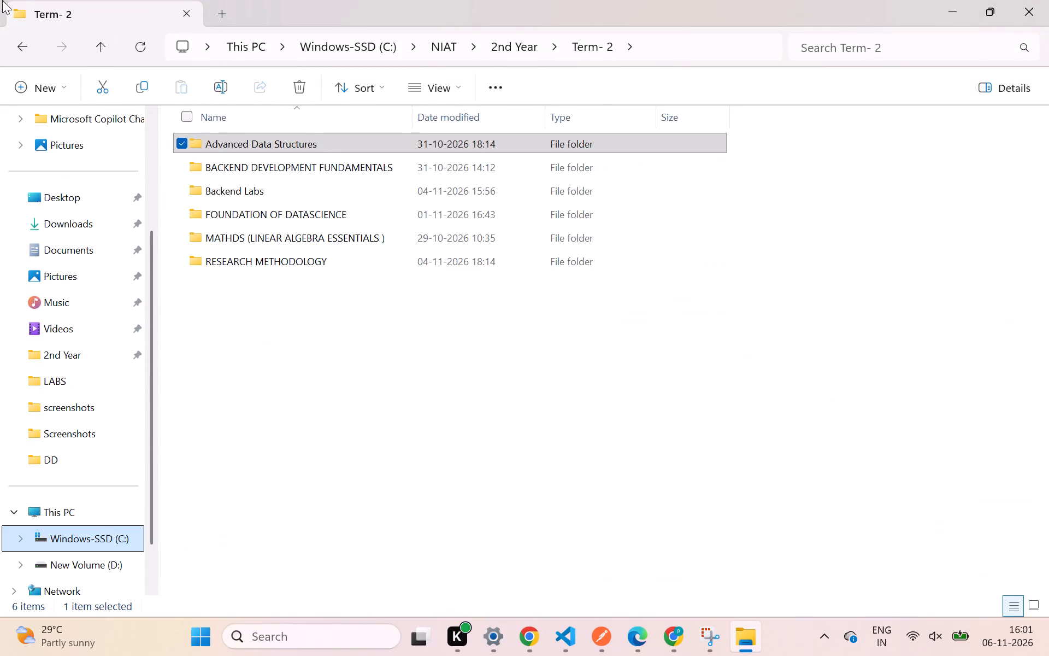
left_click(97, 52)
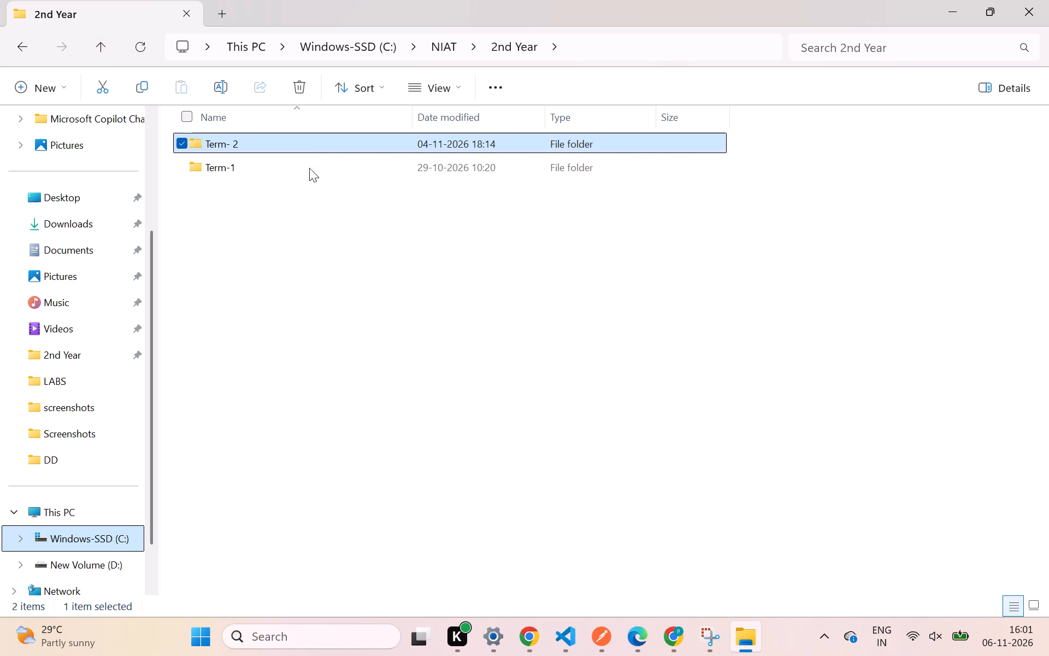
double_click(311, 166)
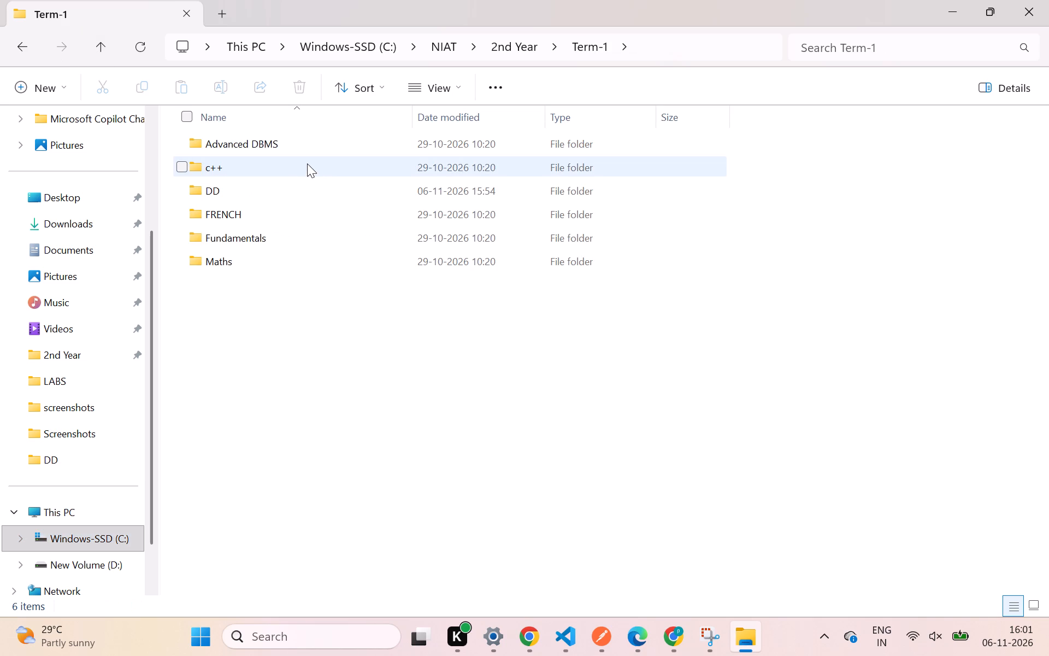
left_click(246, 197)
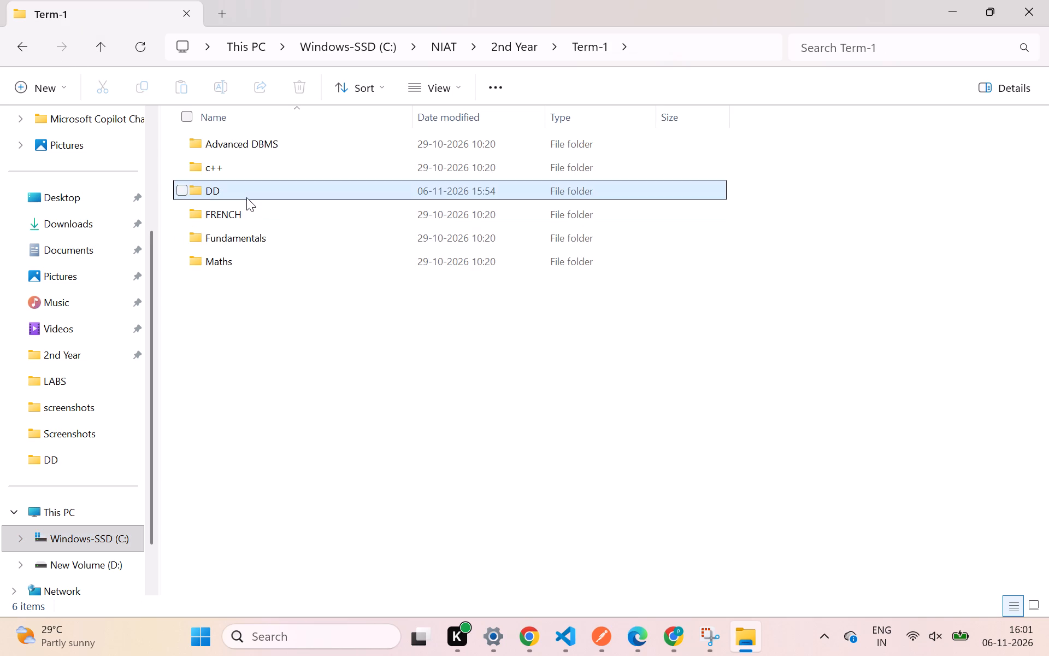
double_click(246, 197)
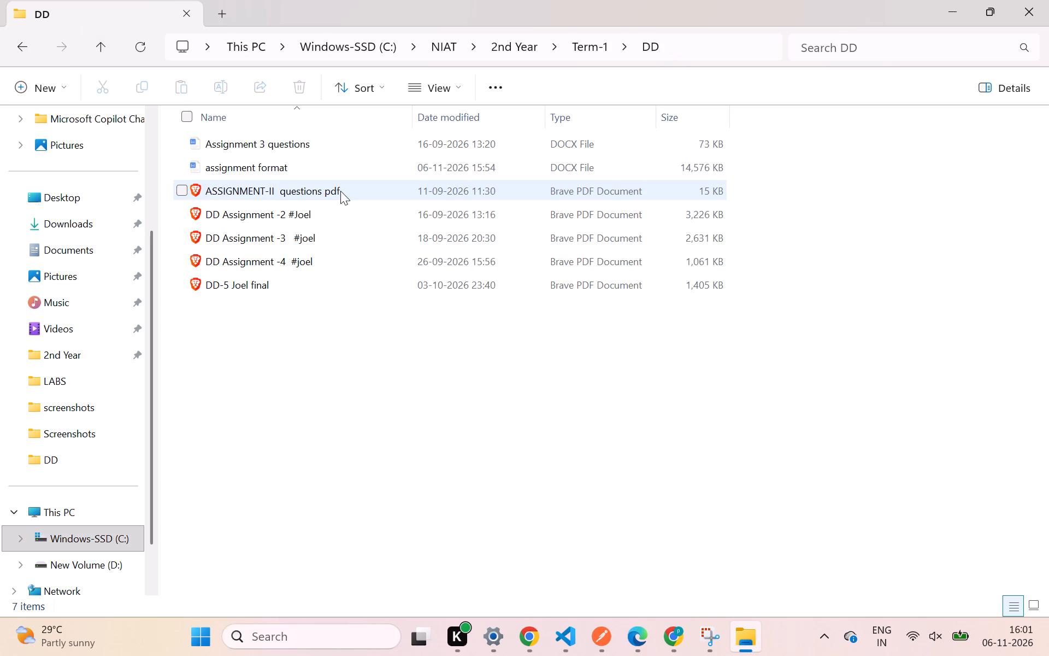
double_click(326, 169)
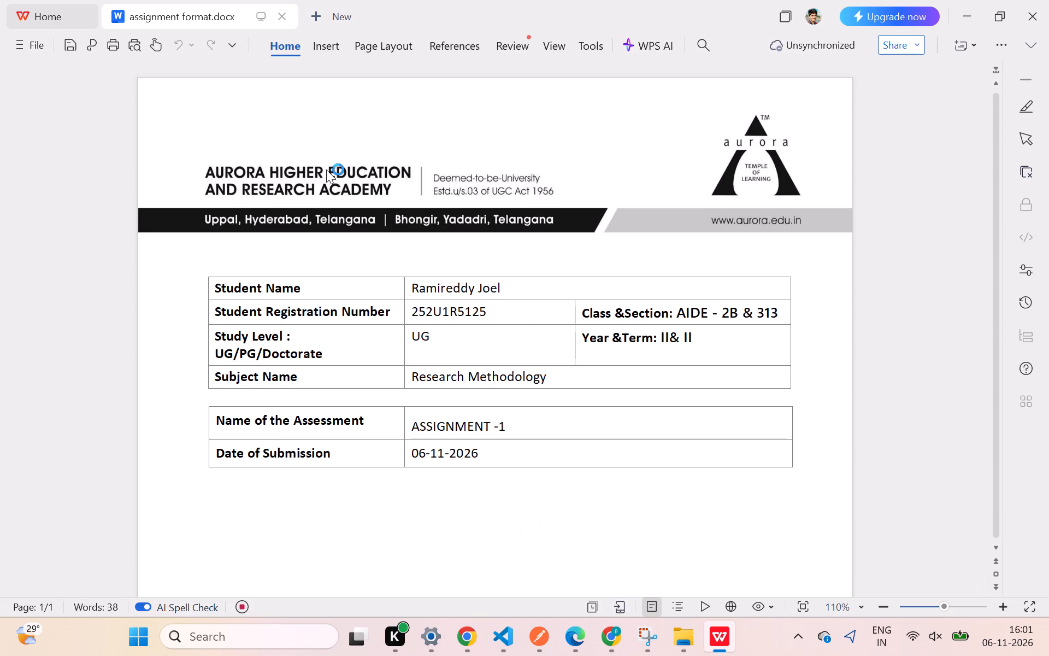
Place the text cursor in the blank area below the Date of Submission table on the cover page.
scroll(651, 358, "down", 1)
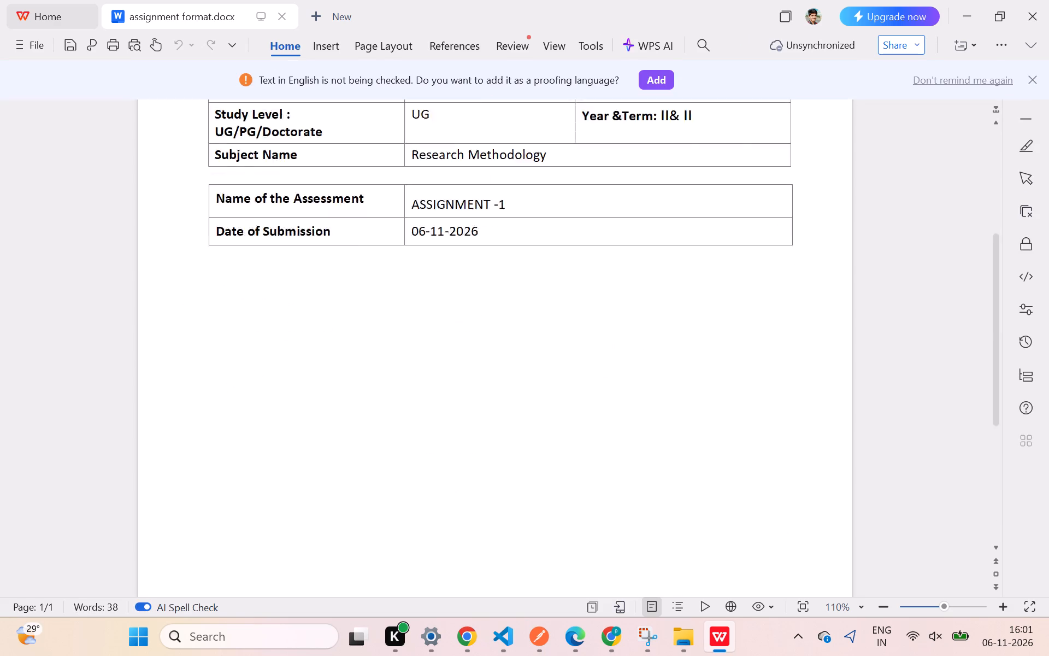
scroll(651, 358, "down", 1)
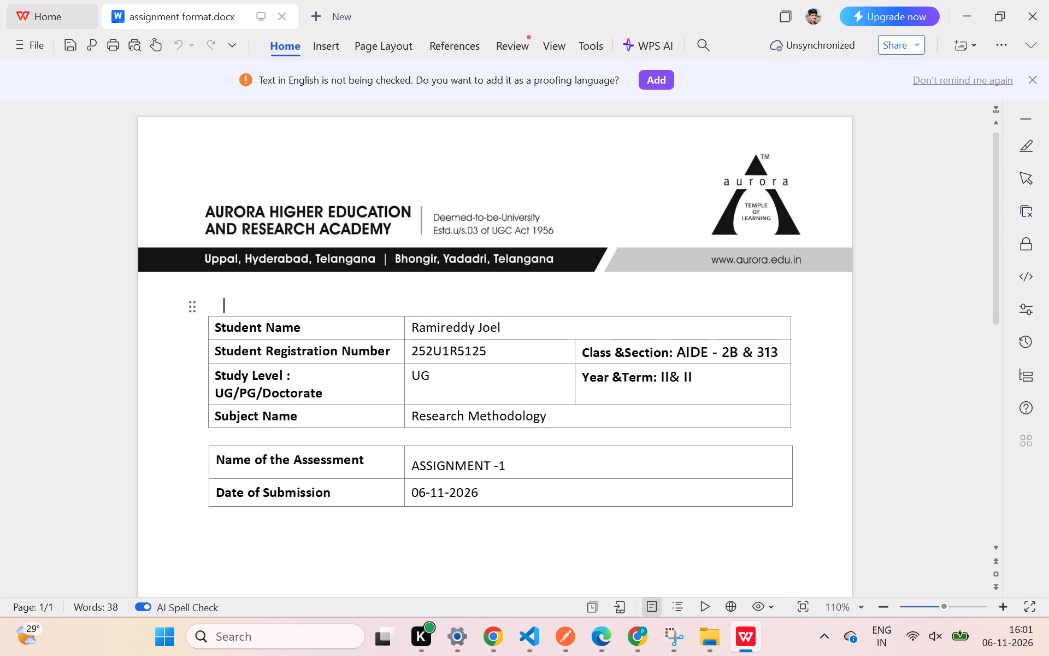
scroll(651, 358, "down", 1)
left_click(651, 358)
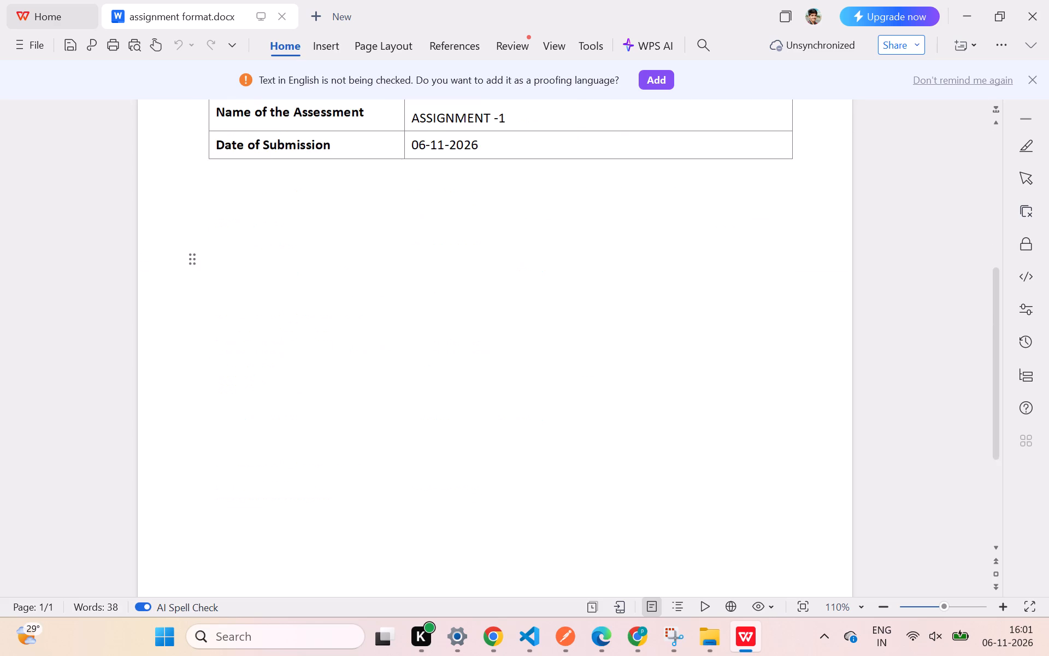
scroll(651, 358, "left", 1)
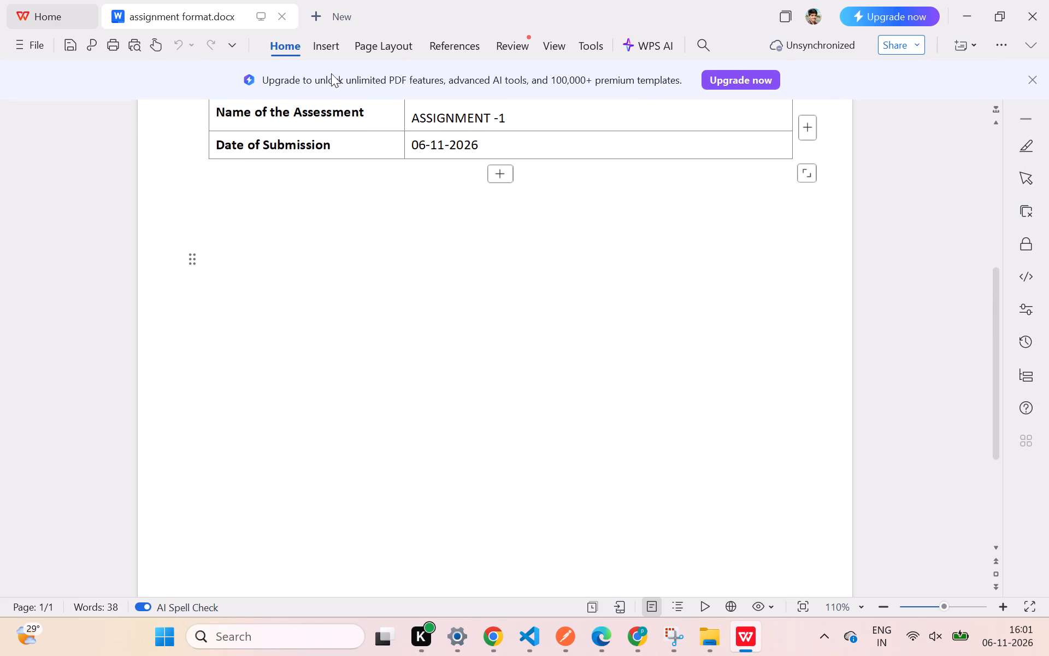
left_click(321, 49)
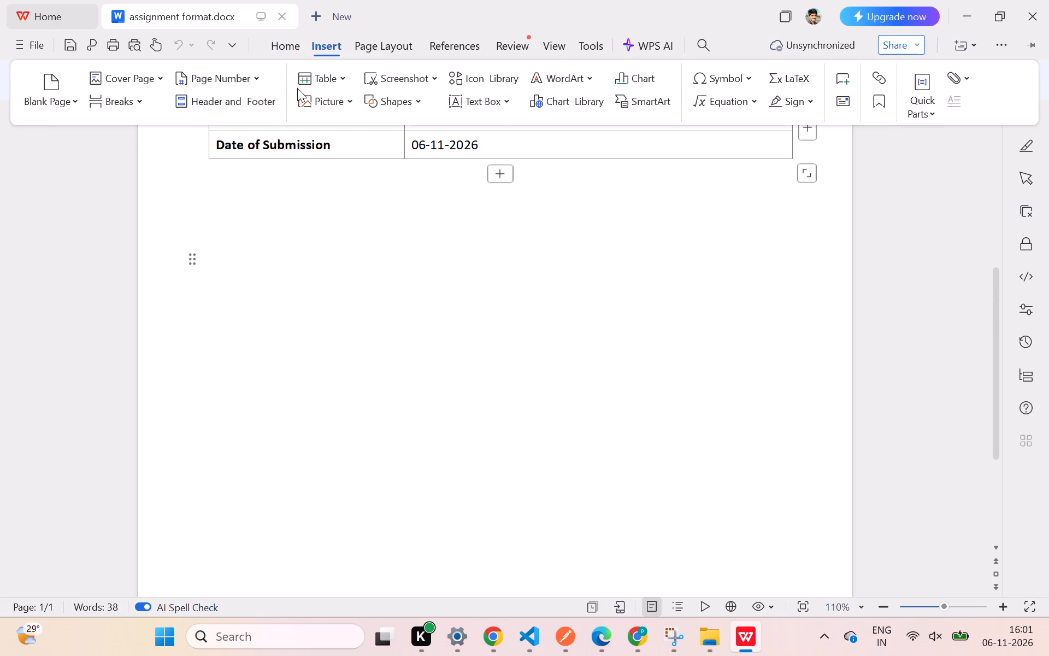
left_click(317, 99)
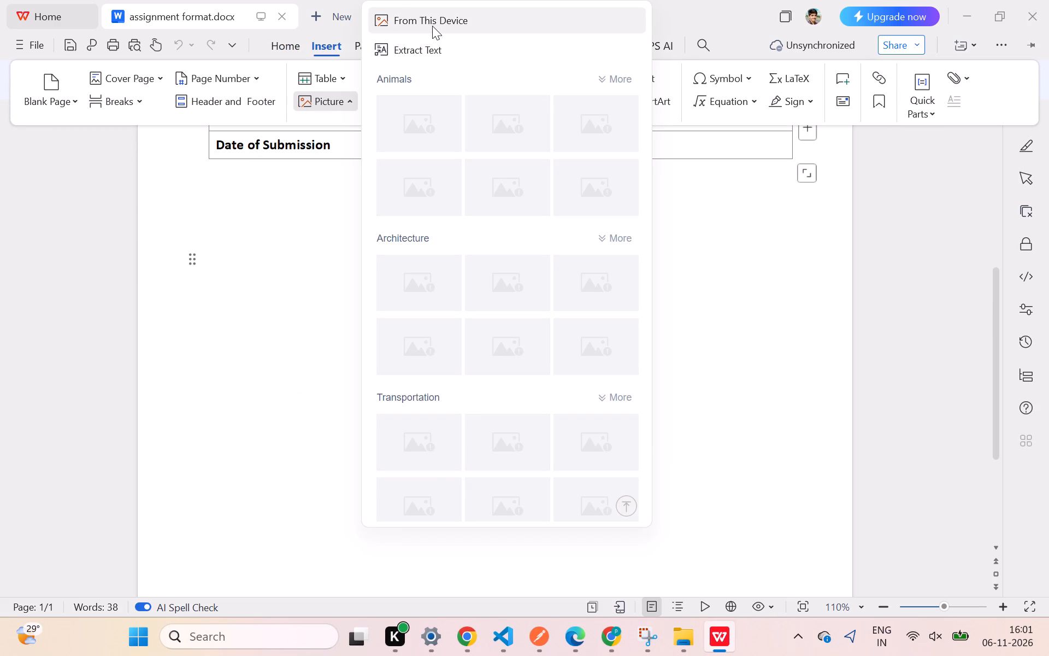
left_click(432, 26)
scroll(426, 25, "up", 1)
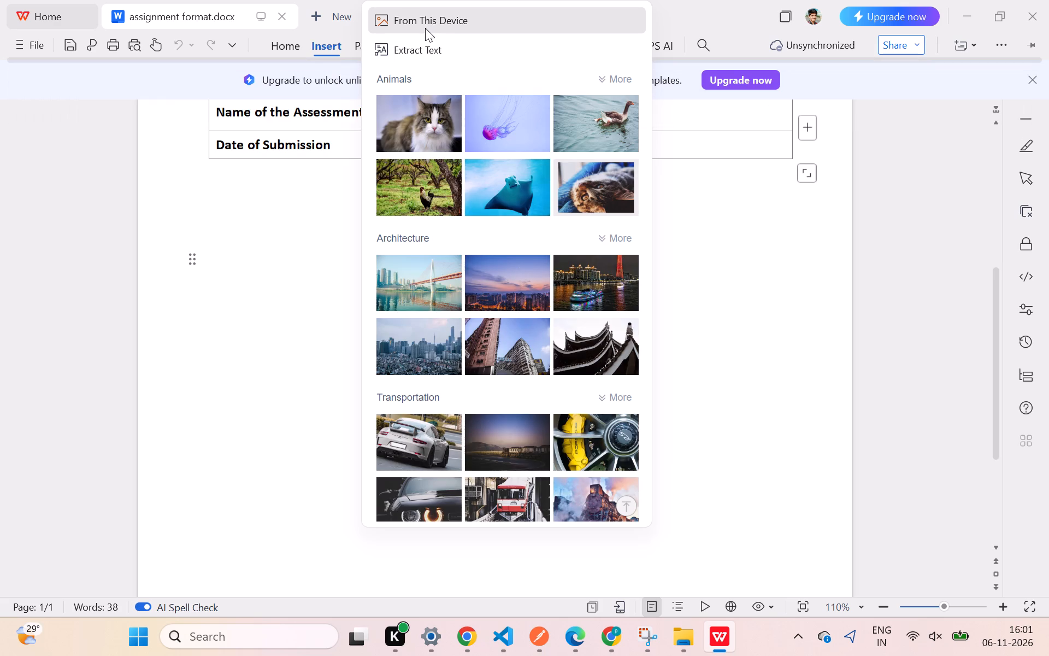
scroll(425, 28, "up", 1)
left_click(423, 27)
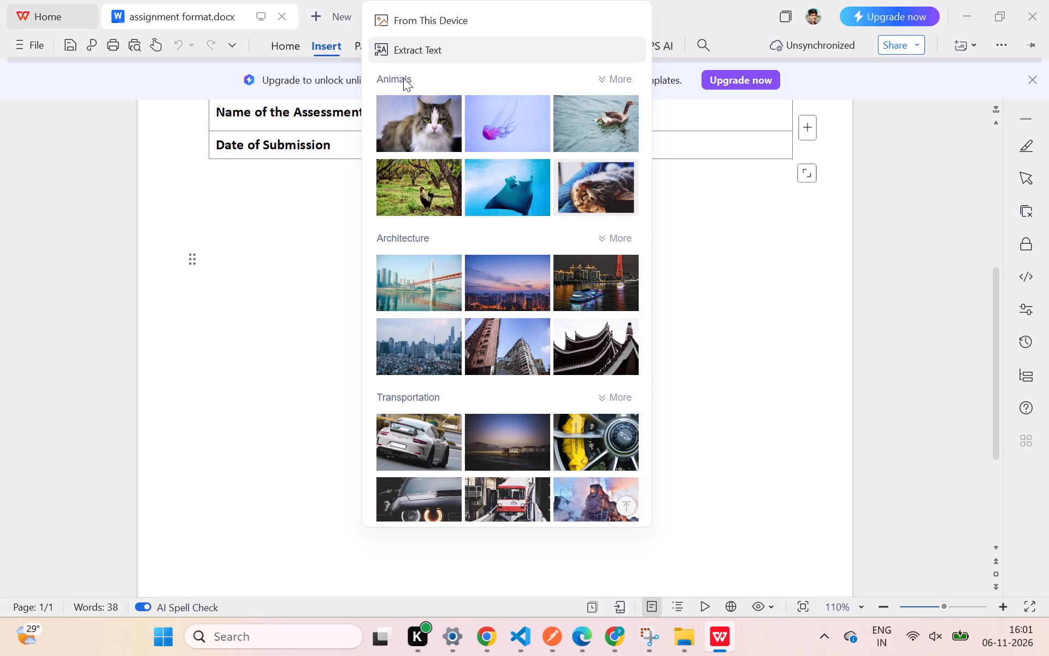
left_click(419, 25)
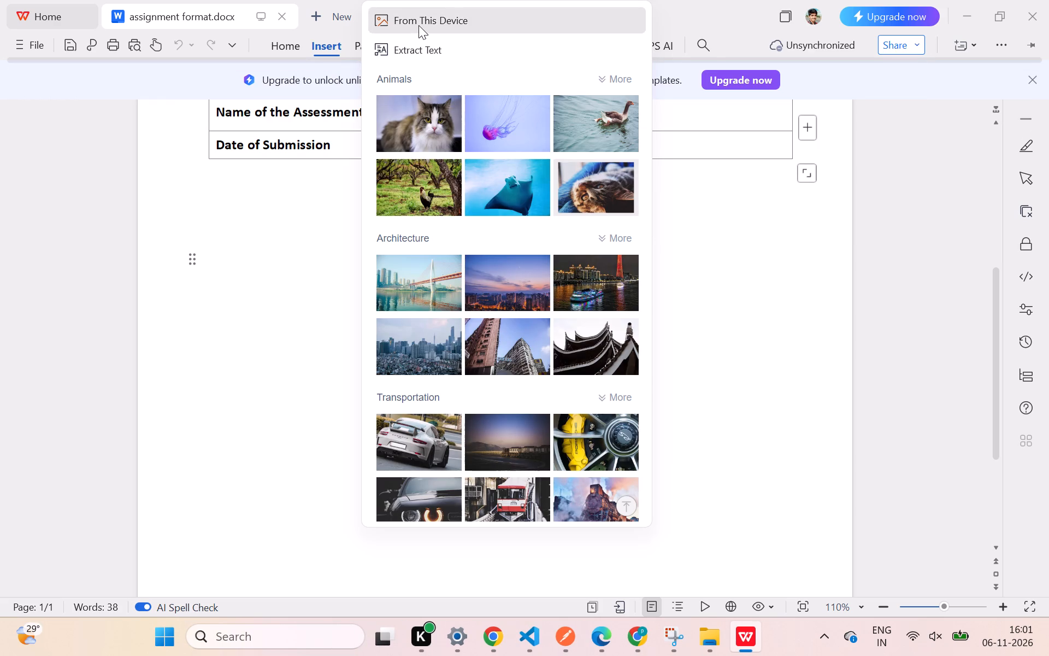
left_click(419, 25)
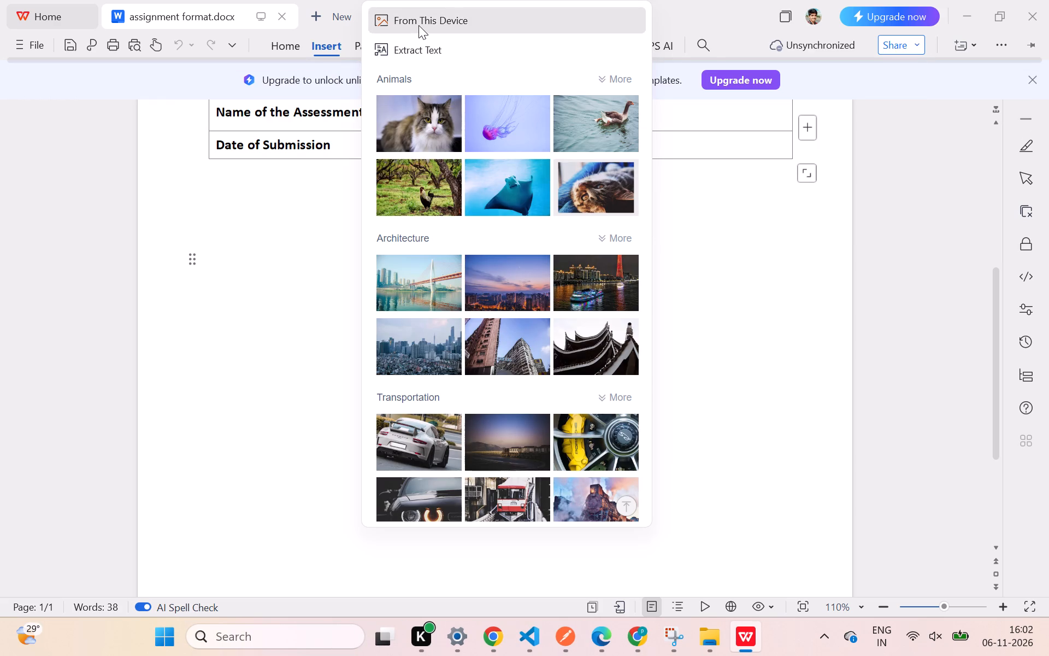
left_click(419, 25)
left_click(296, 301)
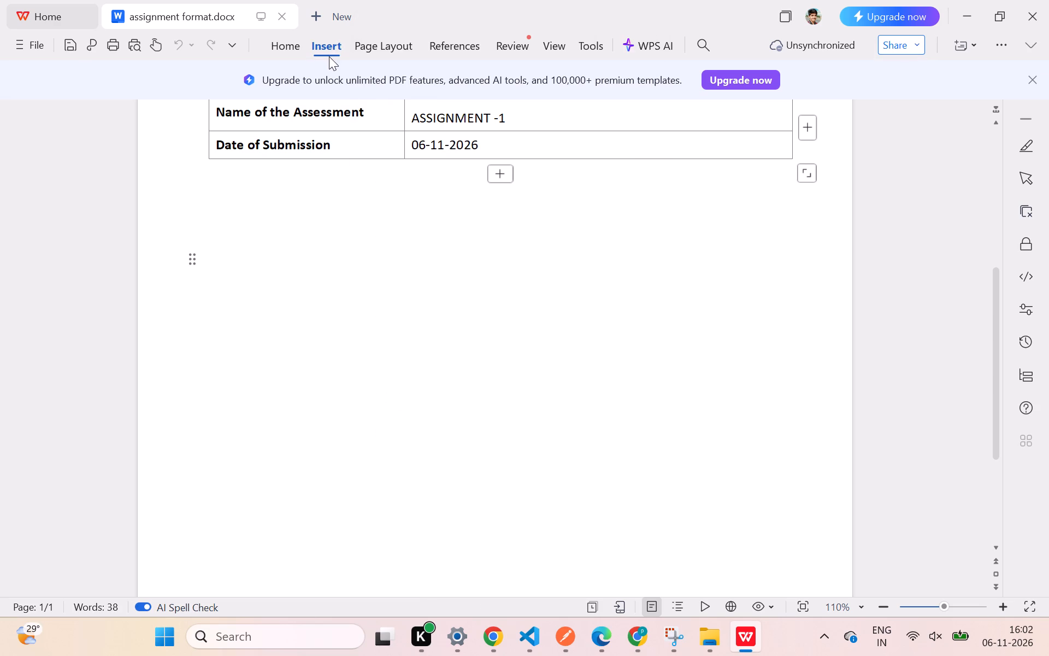
Insert the picture D-1 from the Downloads folder on this device below the cover page tables.
left_click(327, 54)
left_click_drag(327, 54, 331, 49)
left_click(331, 49)
left_click(347, 101)
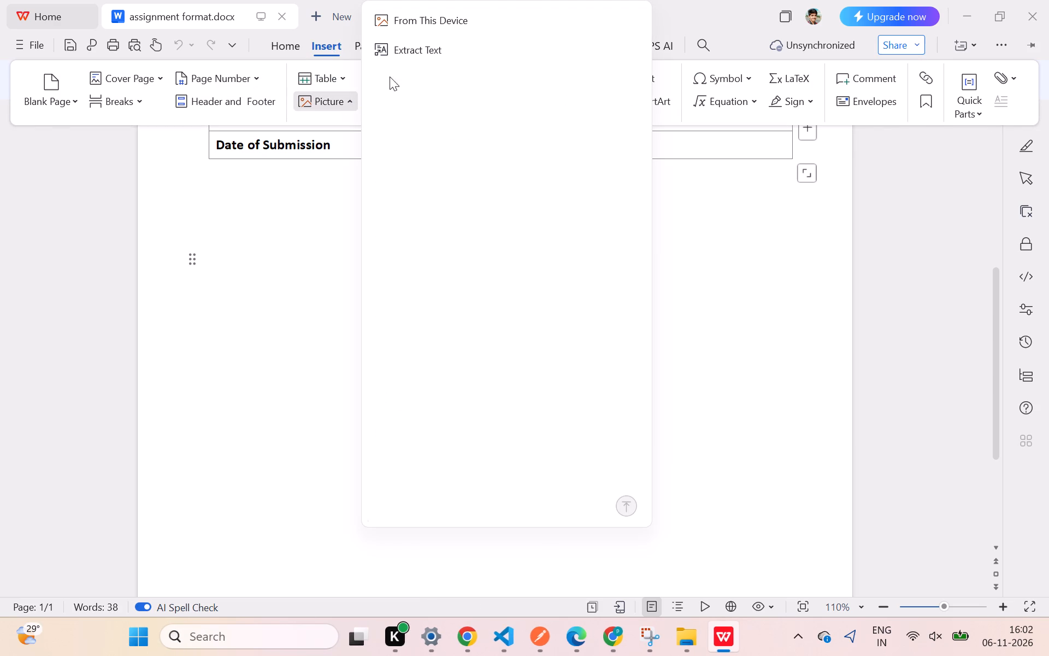
left_click(471, 21)
left_click(471, 21)
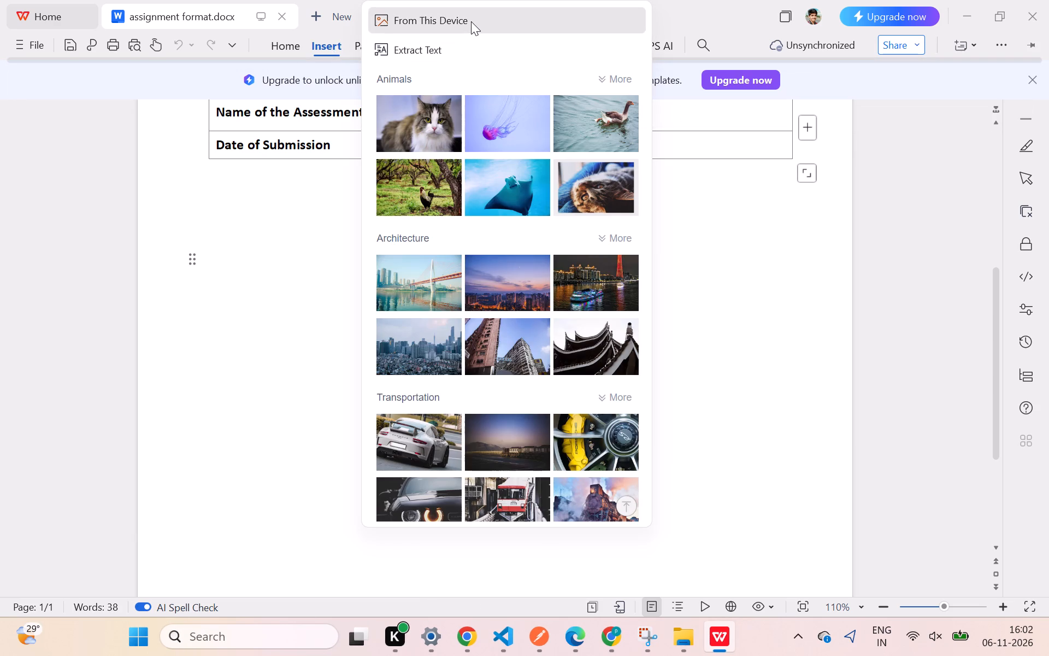
left_click(471, 21)
left_click(471, 21)
scroll(411, 250, "down", 1)
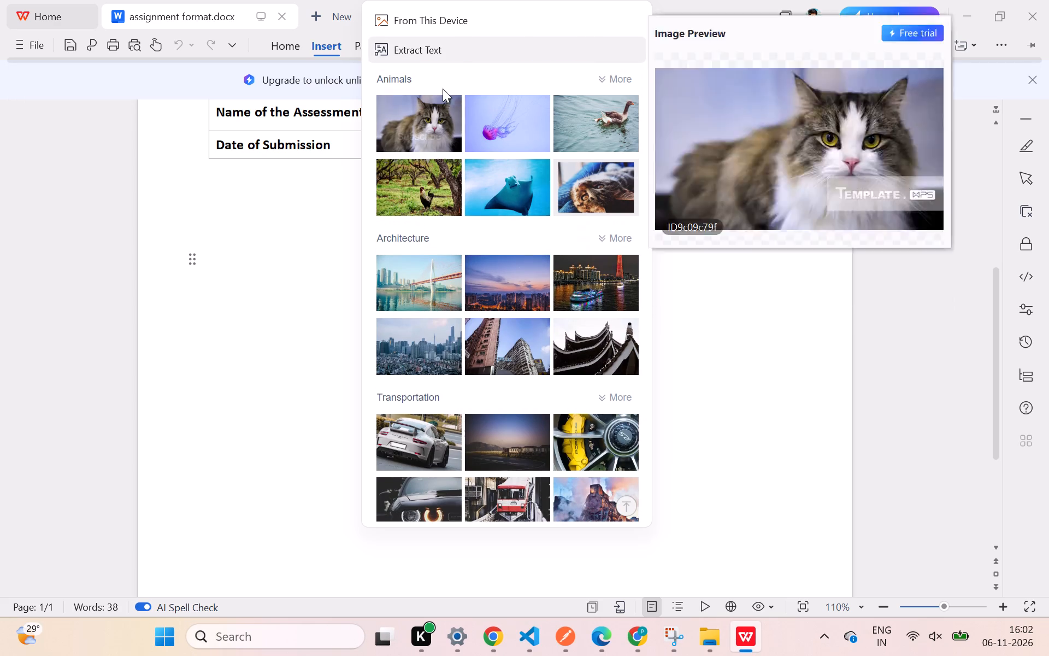
left_click(465, 26)
double_click(465, 26)
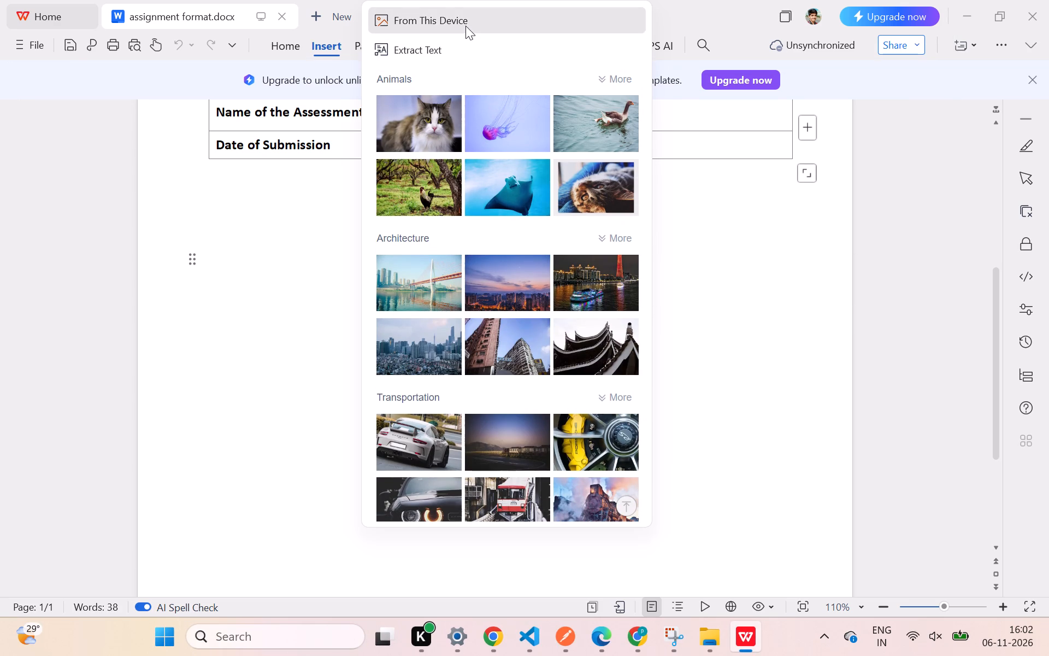
triple_click(465, 26)
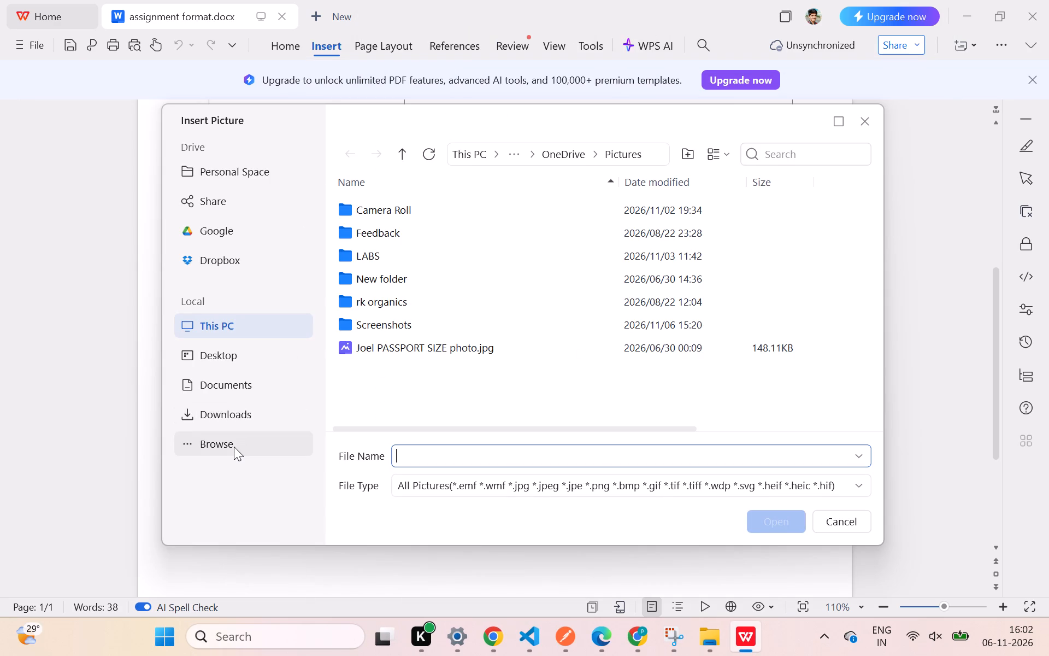
left_click(234, 447)
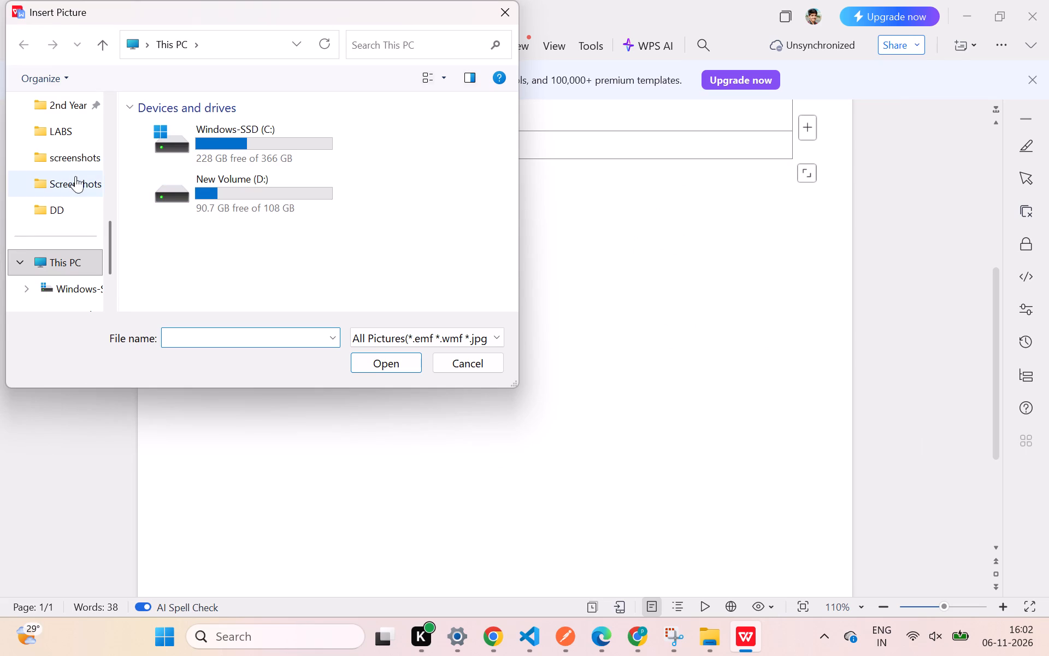
scroll(75, 176, "up", 1)
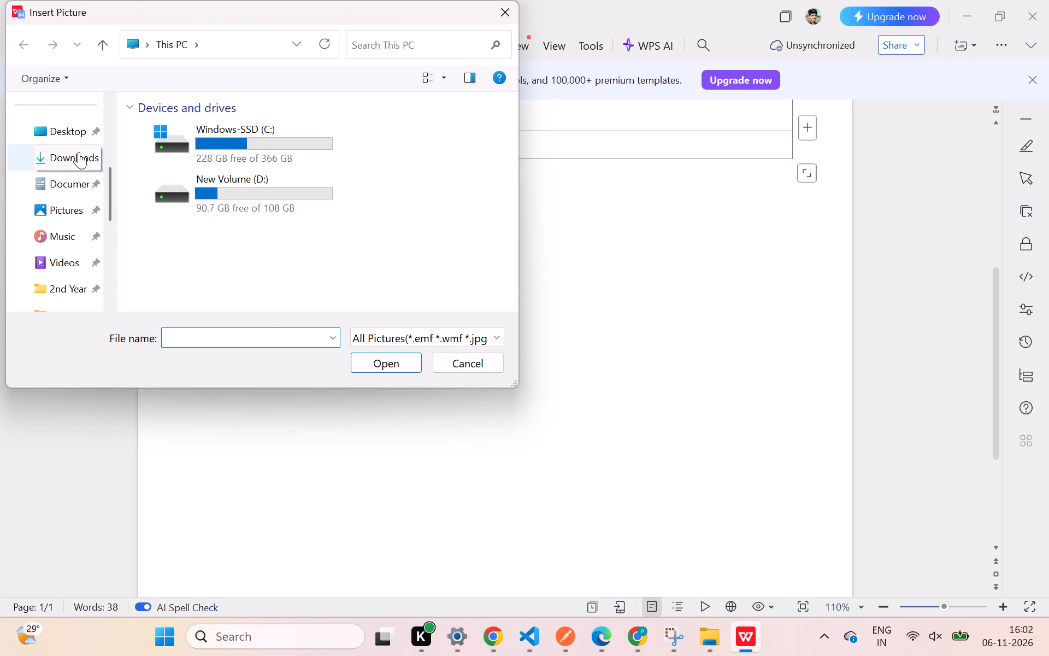
left_click(79, 152)
left_click(464, 158)
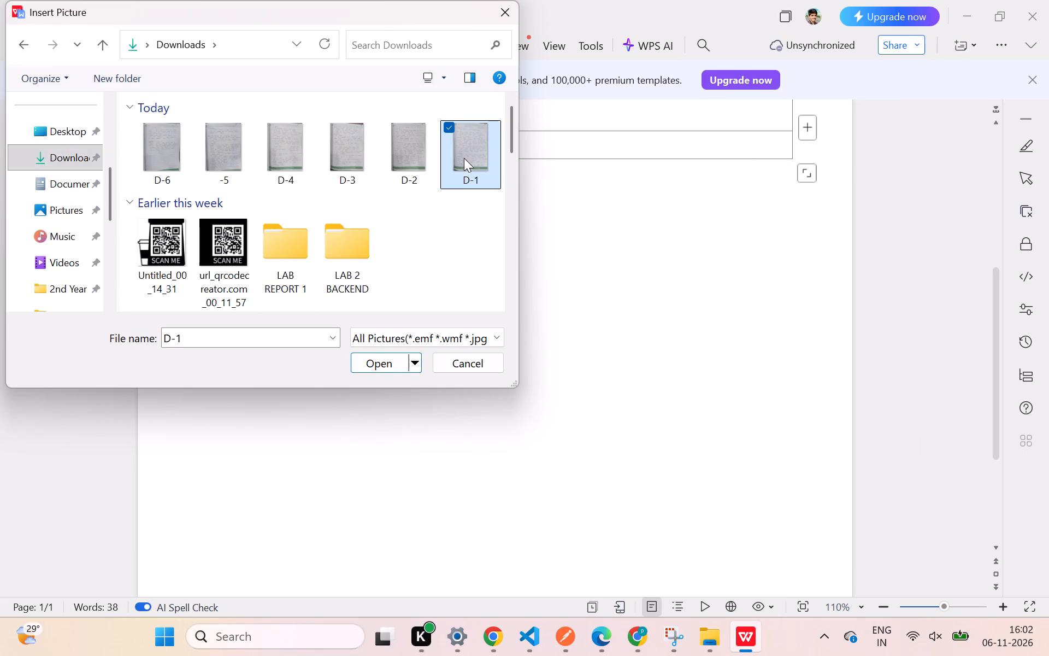
left_click(386, 360)
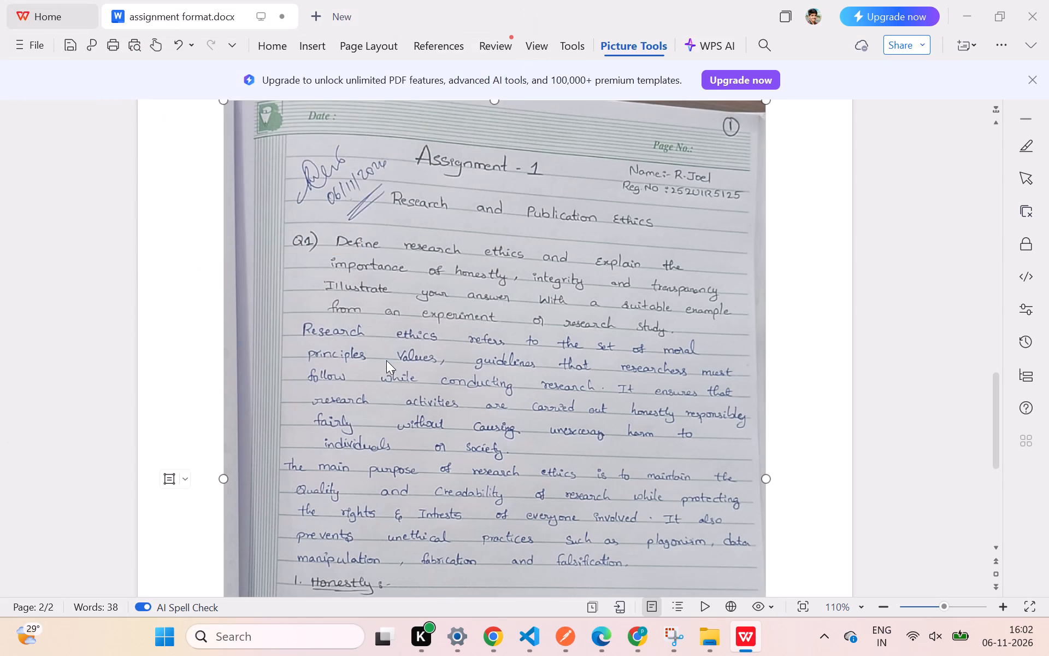
Scale the inserted D-1 picture down slightly in proportion so it sits inside the second page's margins, and deselect it.
scroll(386, 360, "down", 5, "ctrl")
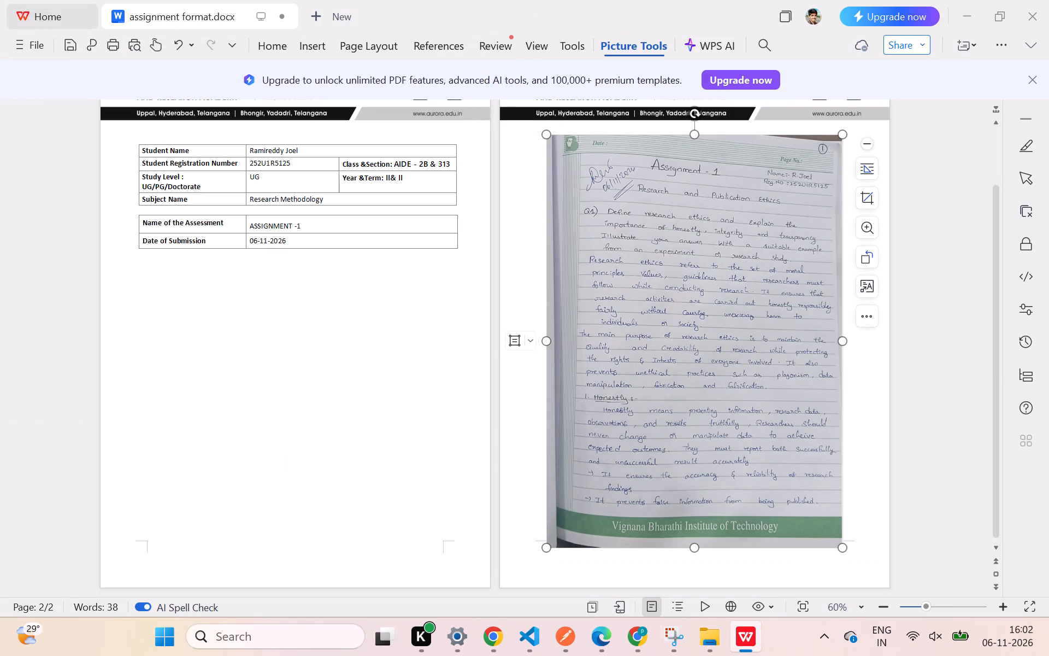
left_click_drag(545, 133, 568, 280)
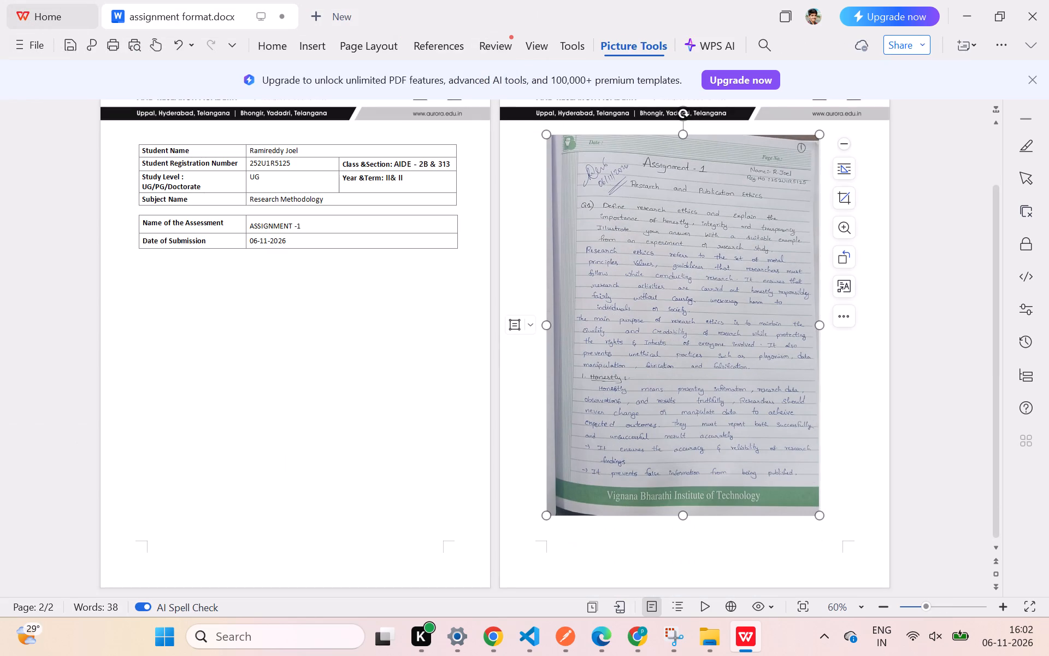
left_click(543, 133)
left_click(538, 150)
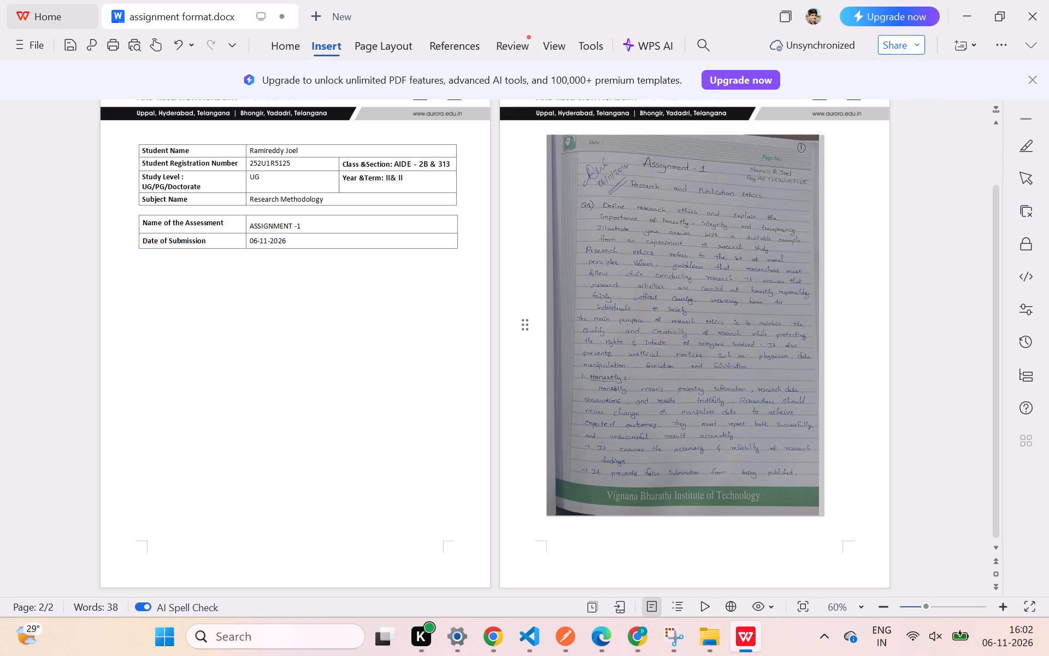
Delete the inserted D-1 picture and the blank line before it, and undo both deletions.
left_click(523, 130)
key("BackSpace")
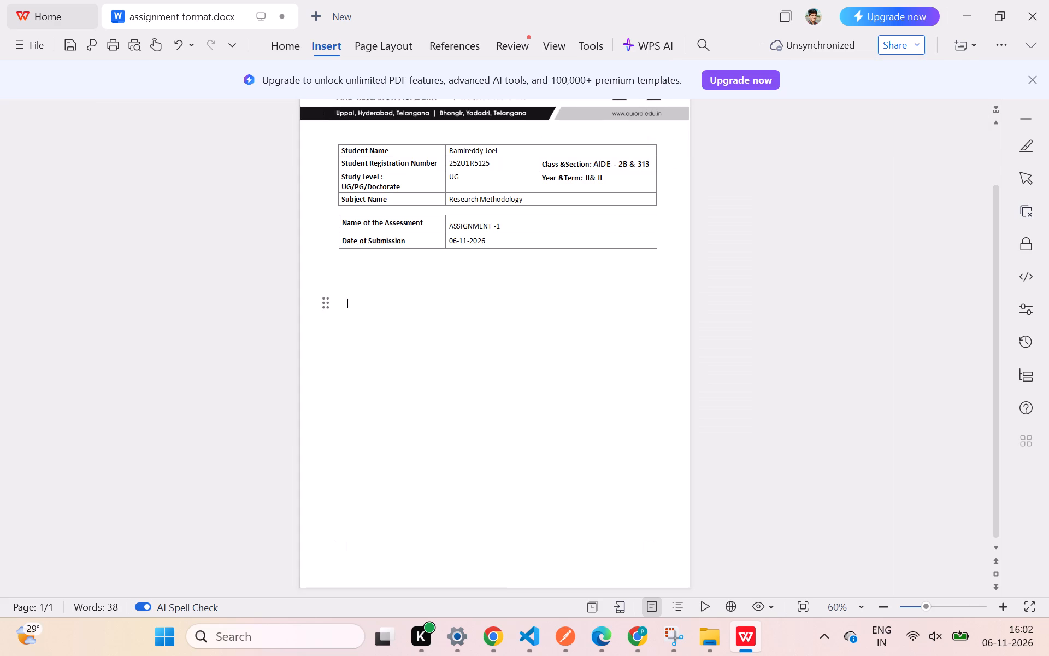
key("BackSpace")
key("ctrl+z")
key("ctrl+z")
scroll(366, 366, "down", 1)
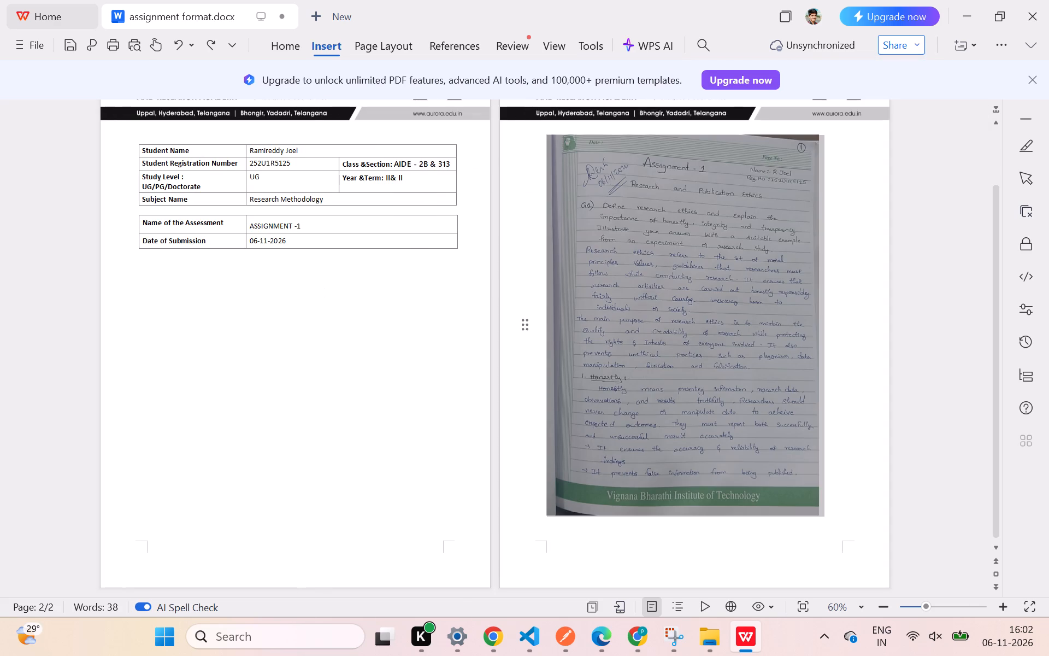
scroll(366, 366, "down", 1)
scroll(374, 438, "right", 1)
Add blank lines after the D-1 picture until the text cursor moves onto a new third page.
left_click(920, 530)
key("Return")
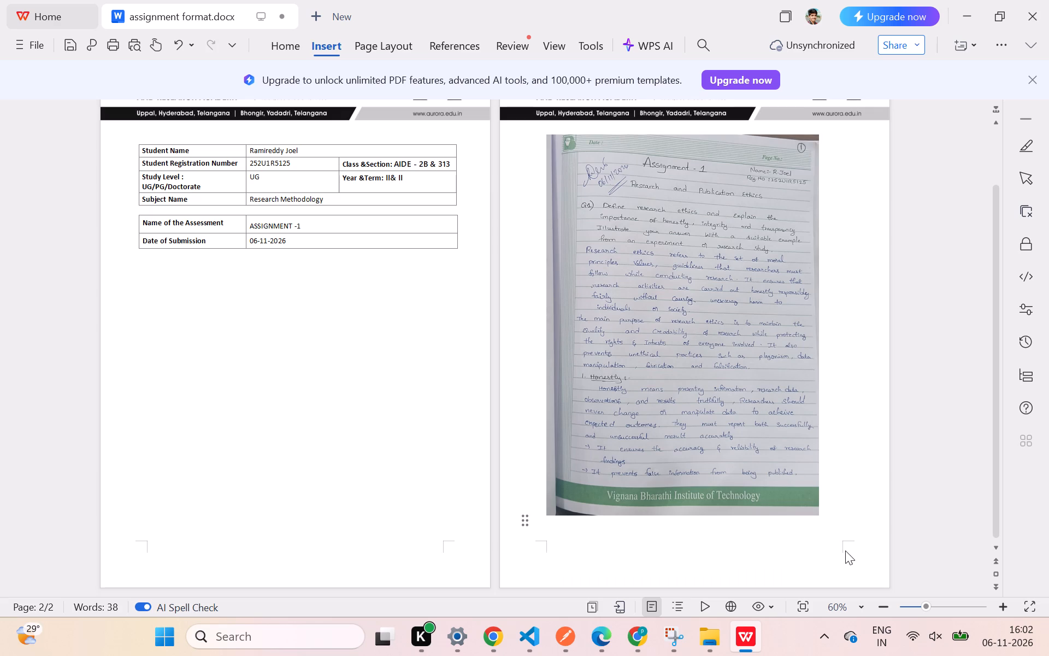
key("Return")
key("Return")
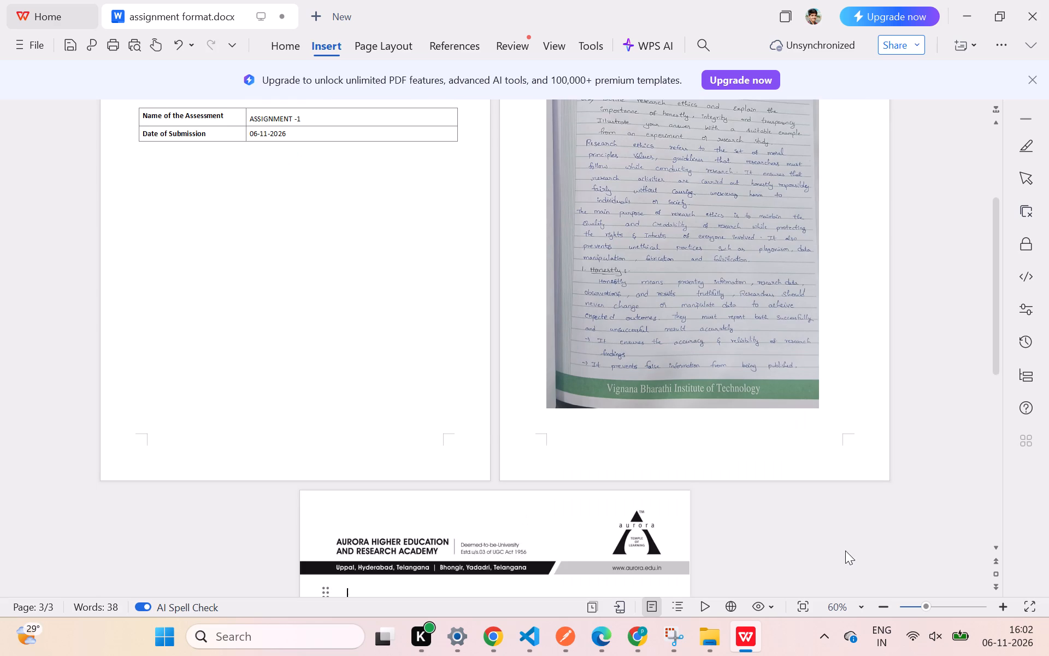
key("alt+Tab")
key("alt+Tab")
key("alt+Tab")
Start inserting a picture stored on this device on the blank third page.
scroll(845, 550, "down", 3)
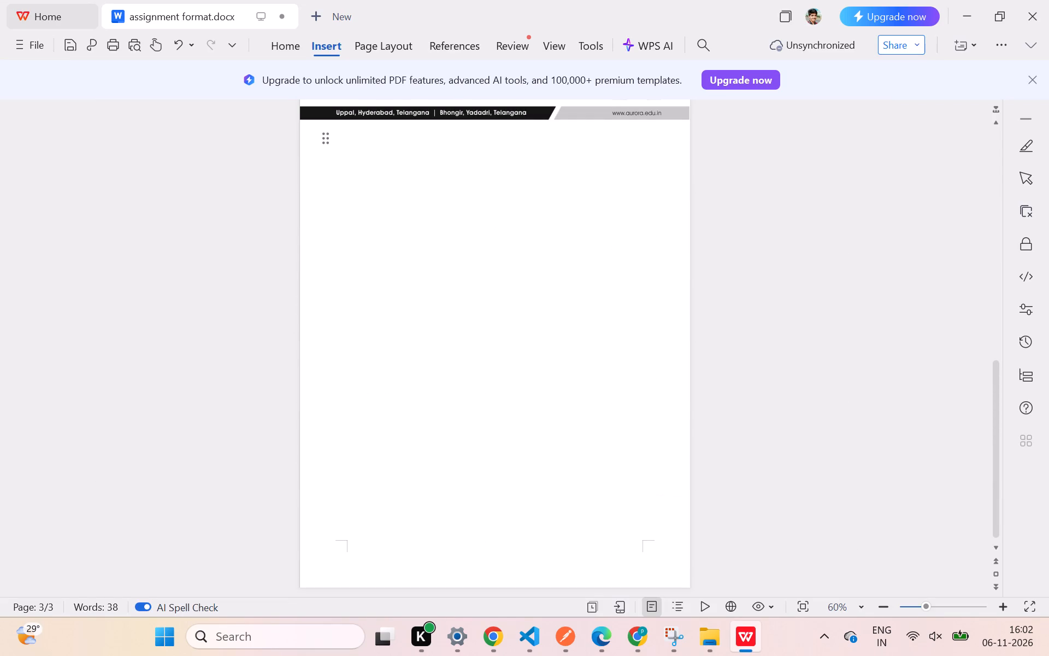
left_click(326, 44)
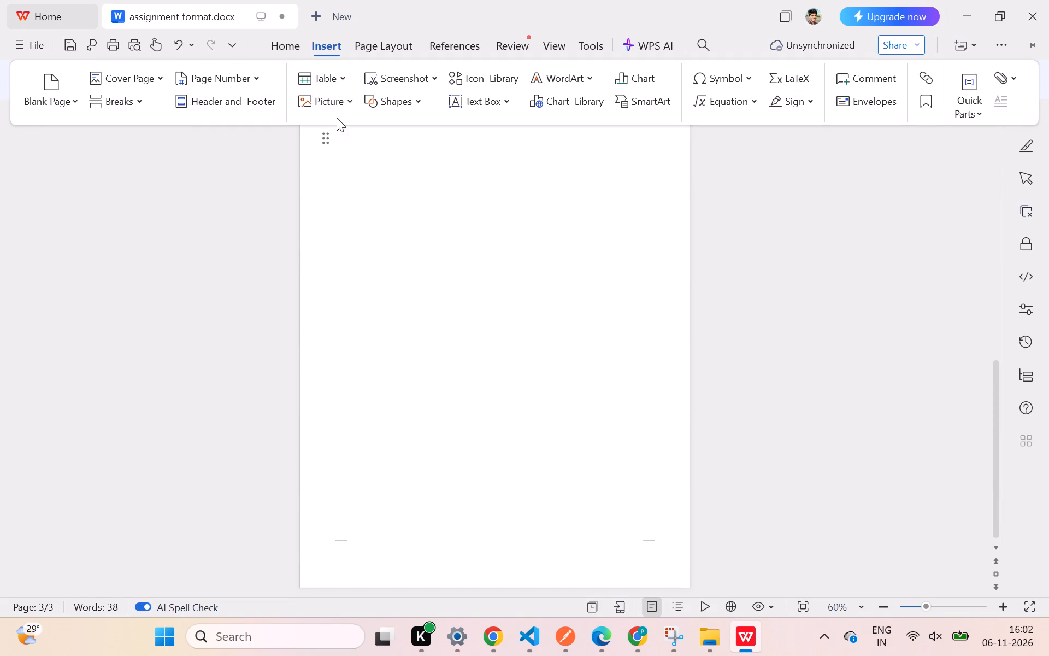
left_click(338, 107)
left_click(438, 9)
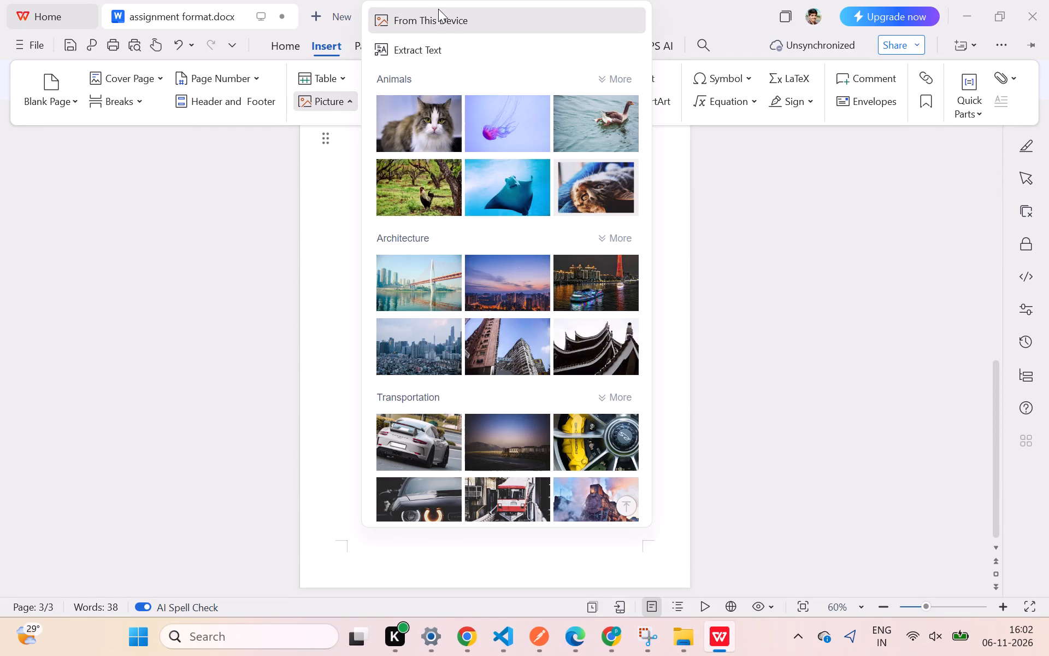
left_click(448, 17)
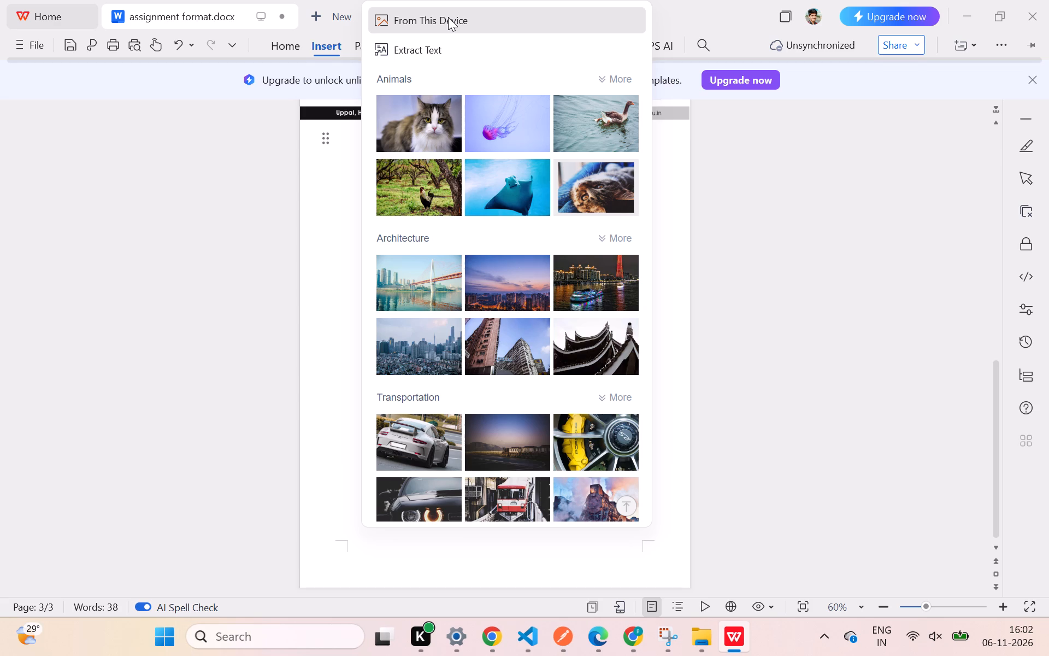
left_click(448, 17)
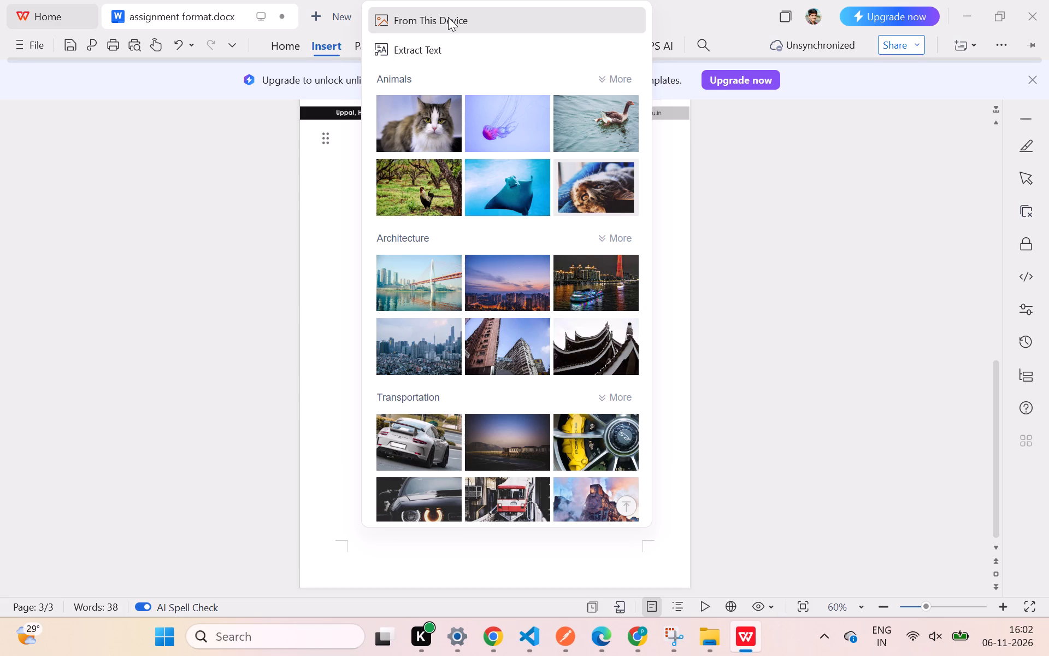
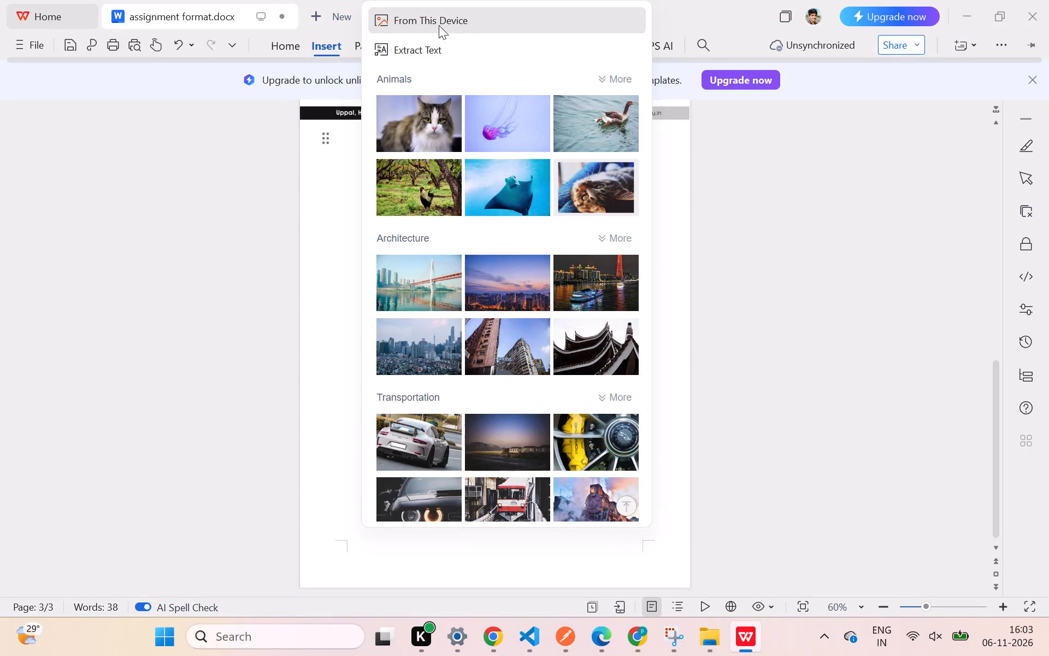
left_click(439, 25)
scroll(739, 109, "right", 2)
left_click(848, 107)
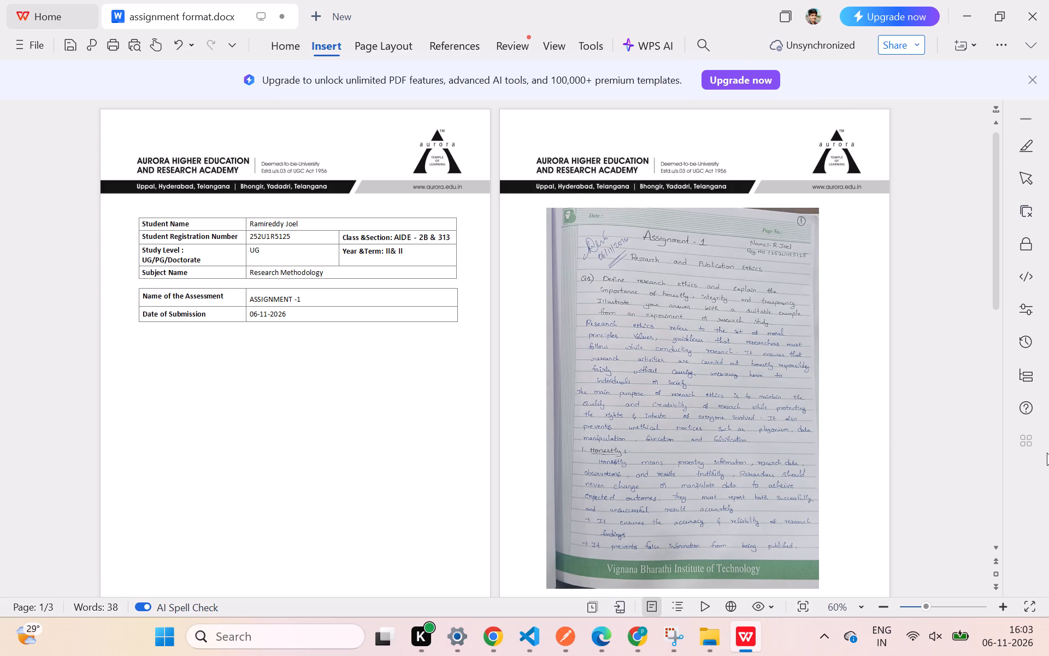
Insert the D-2 picture from the Downloads folder after the D-1 picture, so it fills the third page.
left_click(869, 476)
left_click(326, 52)
left_click(335, 103)
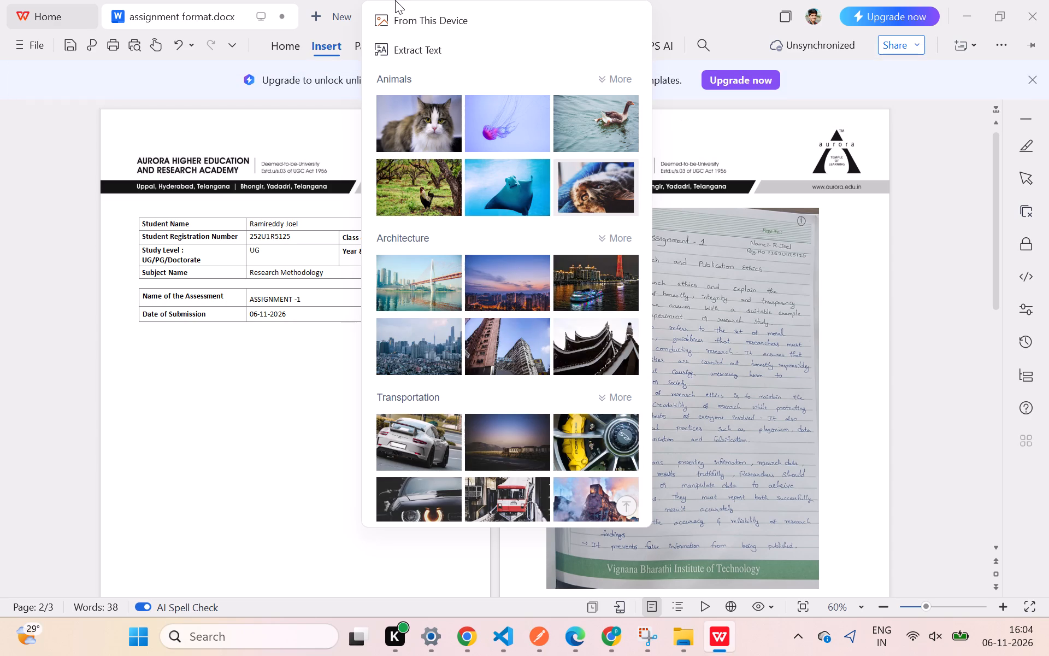
double_click(412, 9)
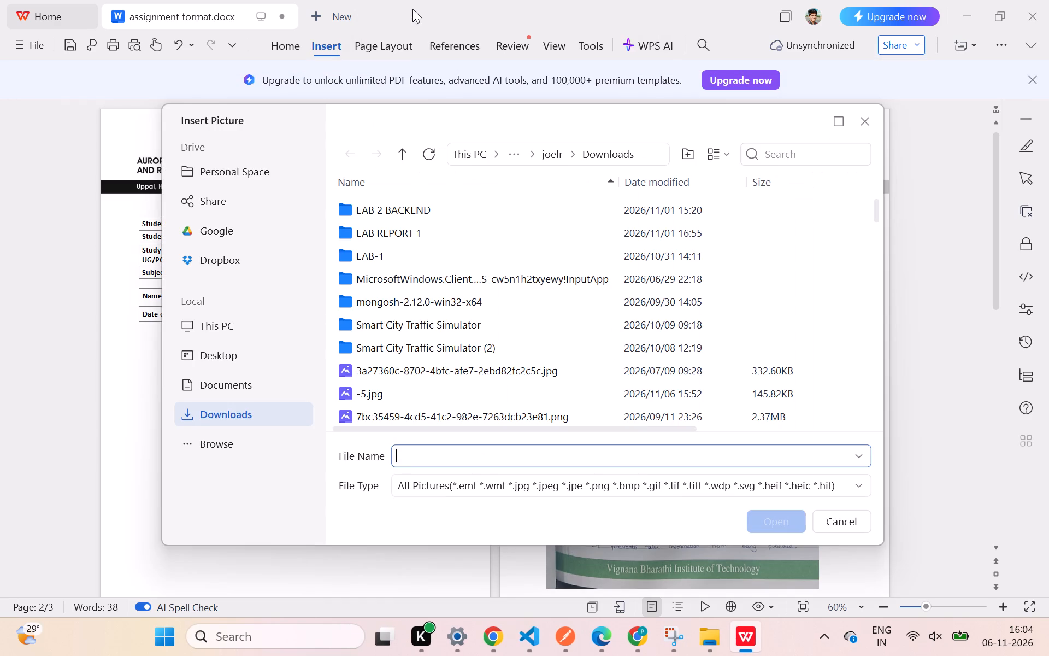
left_click(231, 455)
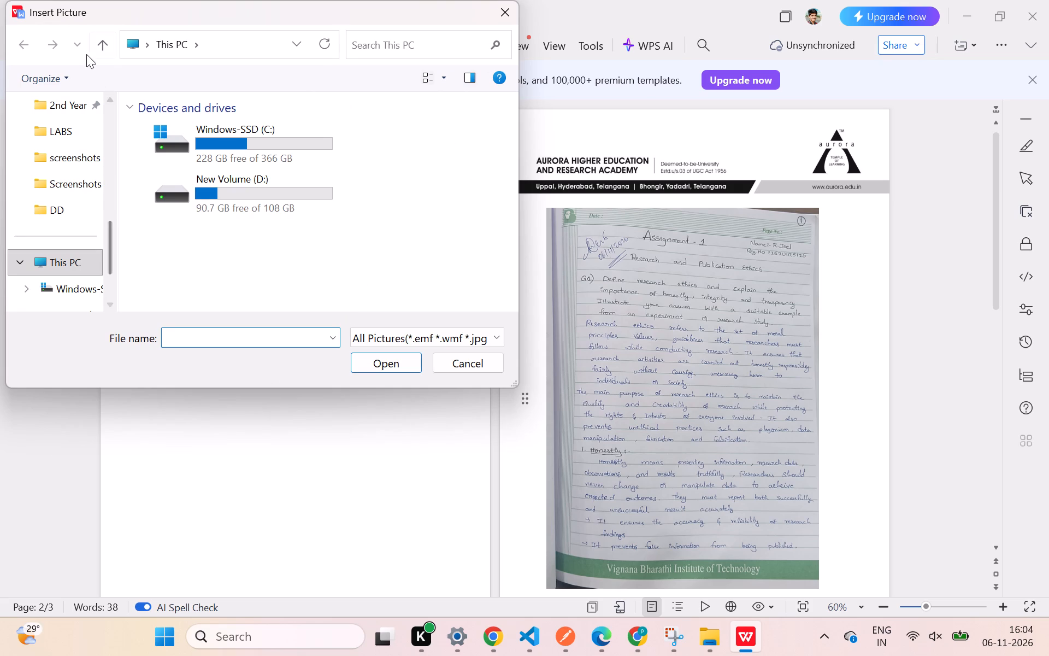
scroll(41, 128, "up", 1)
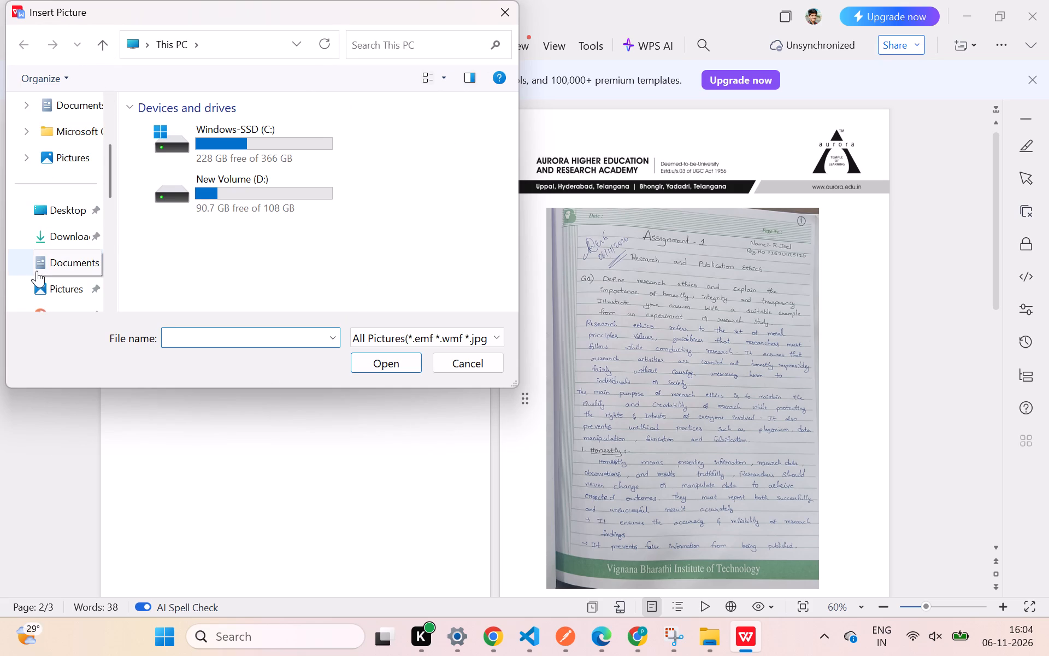
left_click(35, 235)
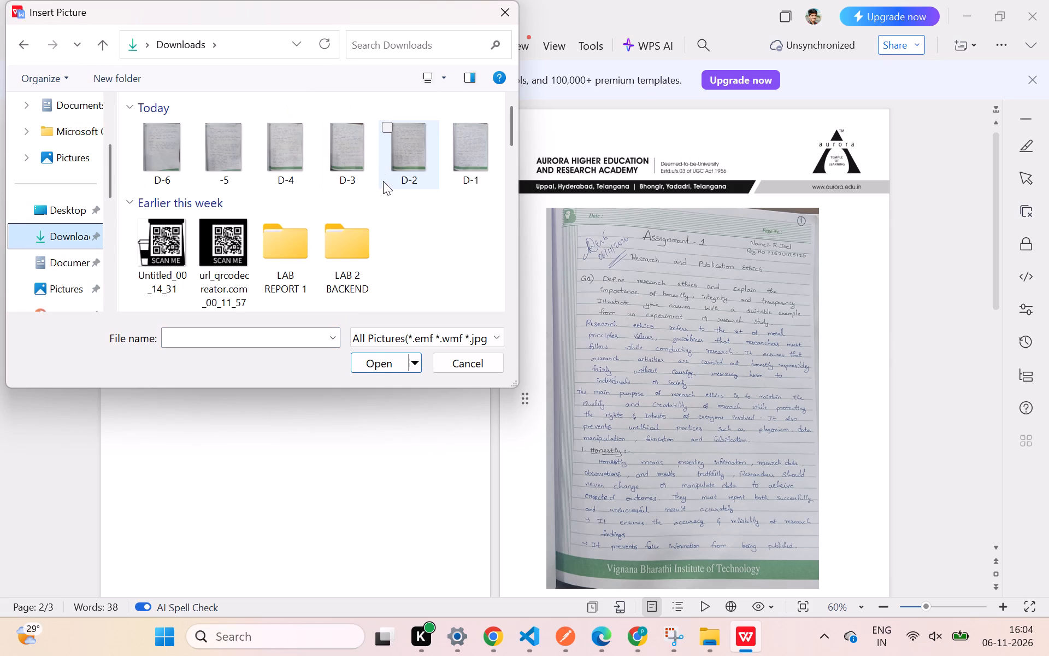
left_click(384, 181)
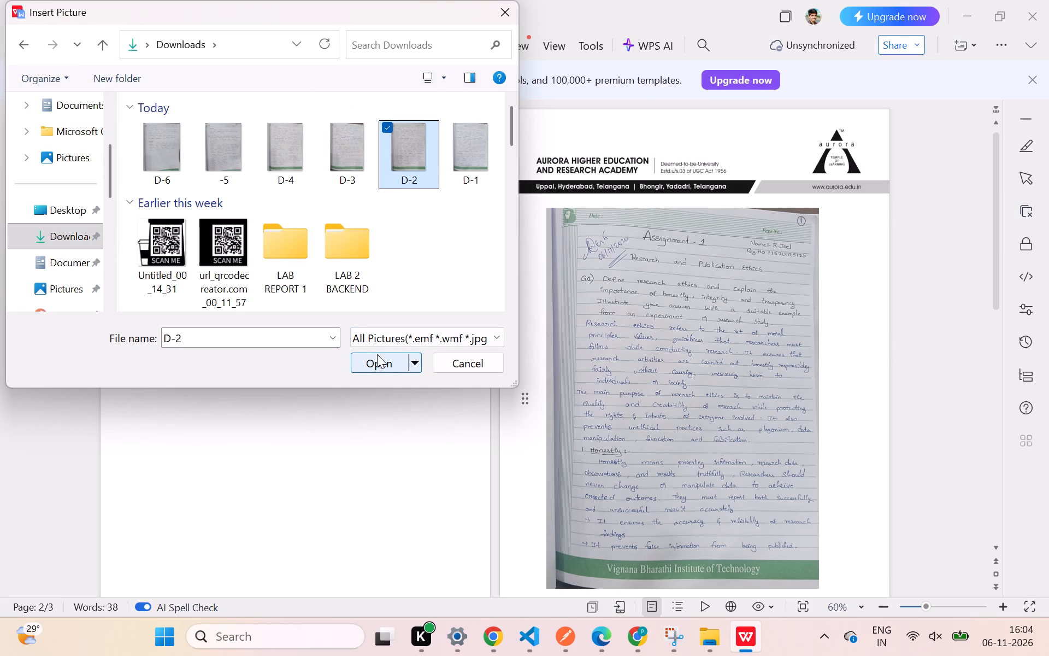
left_click(377, 354)
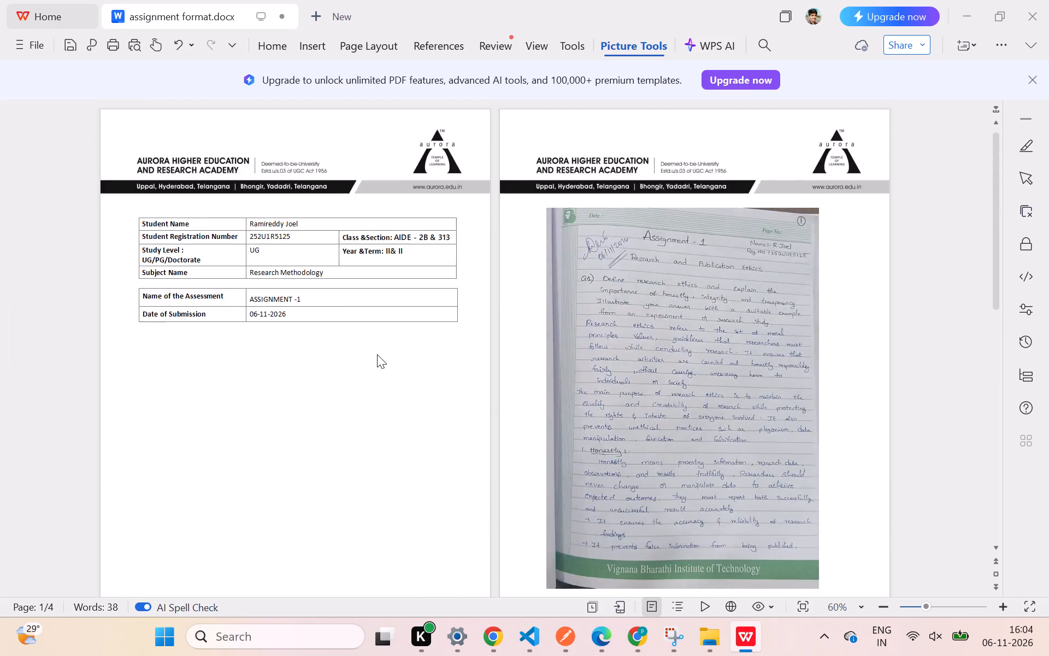
Insert the D-3 picture from the Downloads folder directly after the D-2 picture, so it fills the fourth page.
scroll(377, 354, "down", 1)
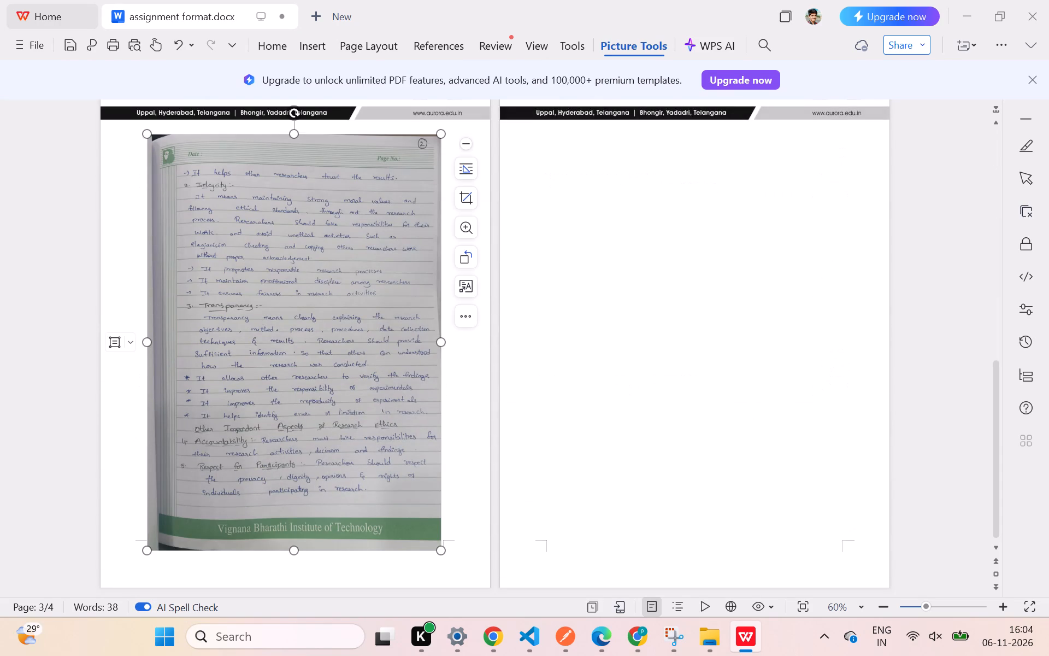
left_click(525, 247)
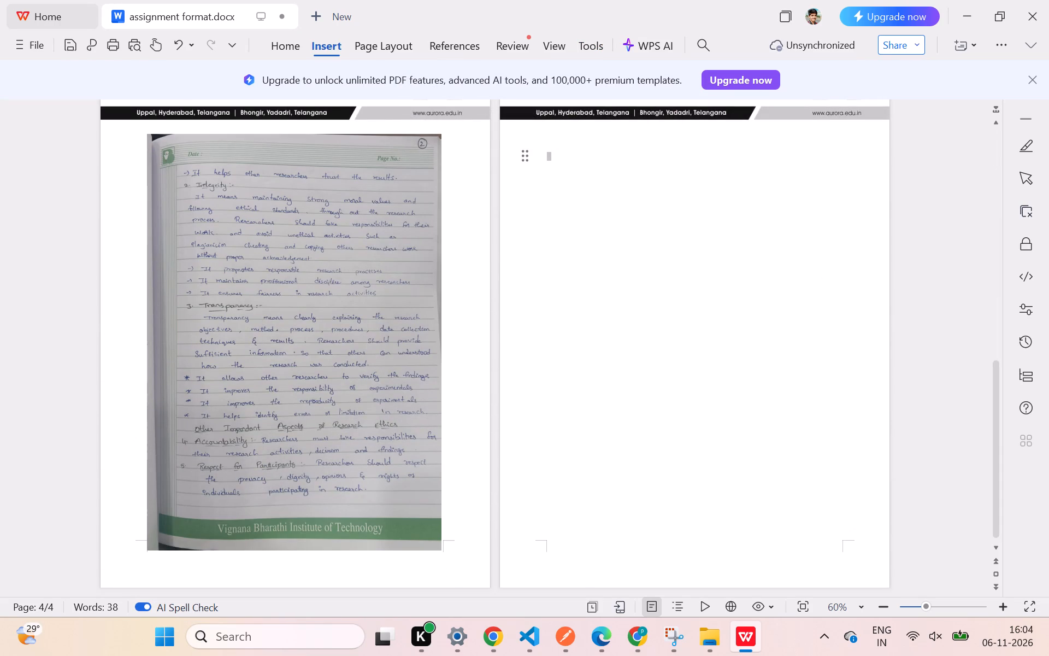
left_click(446, 541)
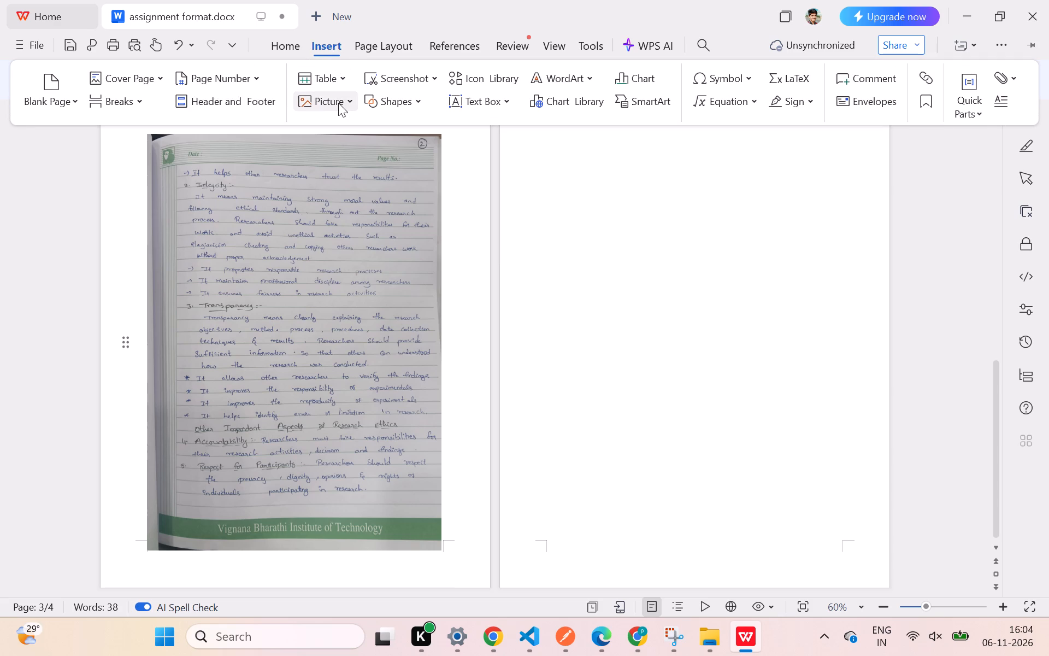
left_click(338, 104)
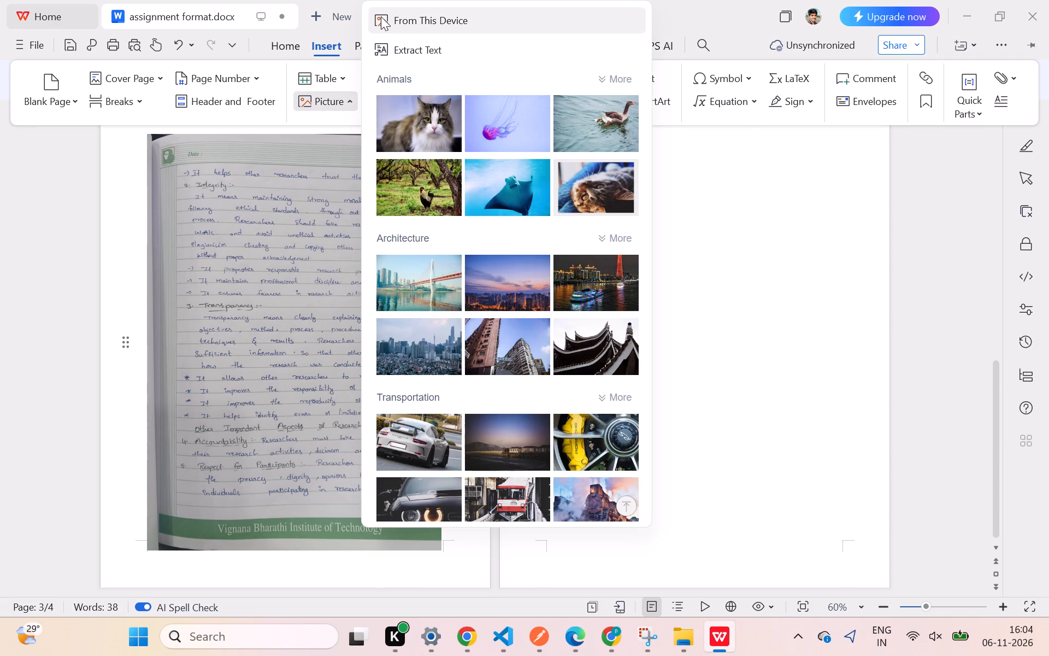
left_click(381, 16)
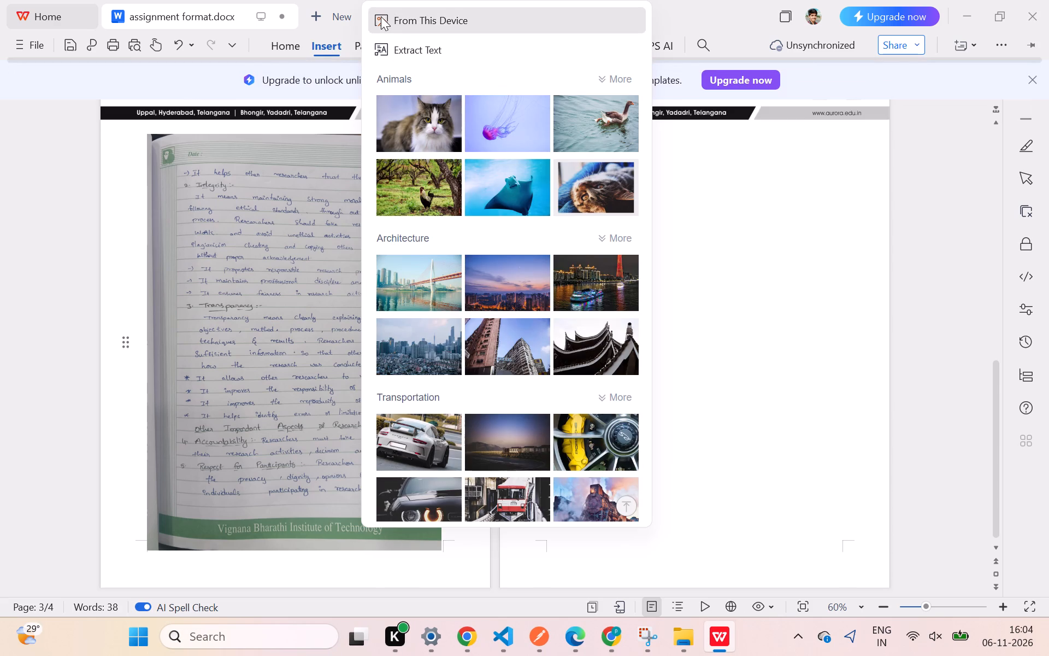
left_click(381, 16)
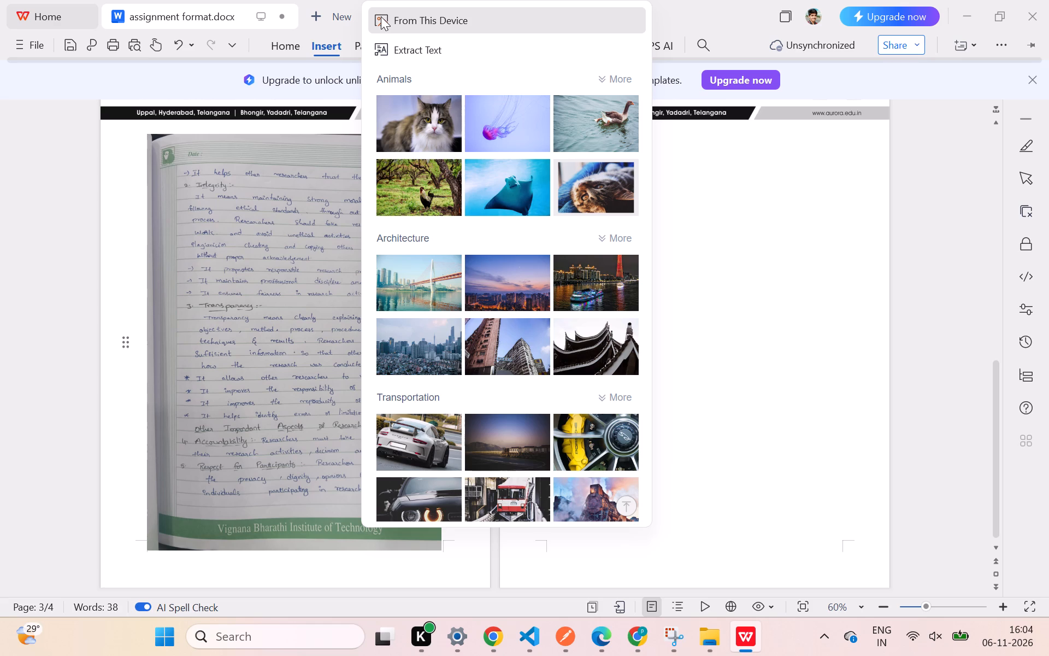
left_click(381, 16)
left_click(406, 5)
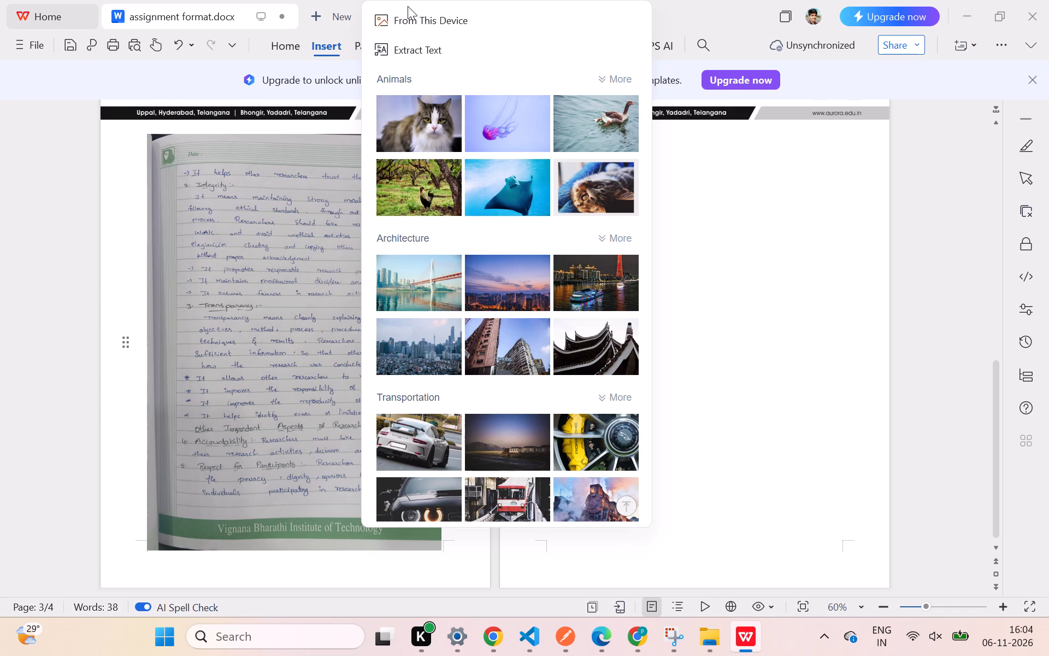
left_click(417, 15)
triple_click(417, 15)
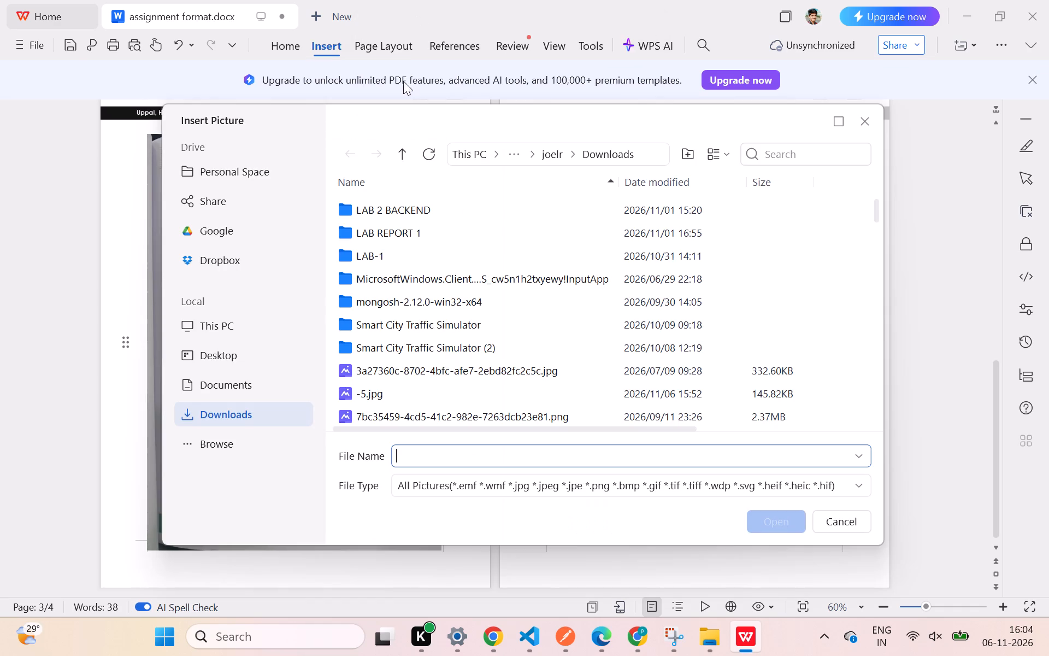
left_click(252, 449)
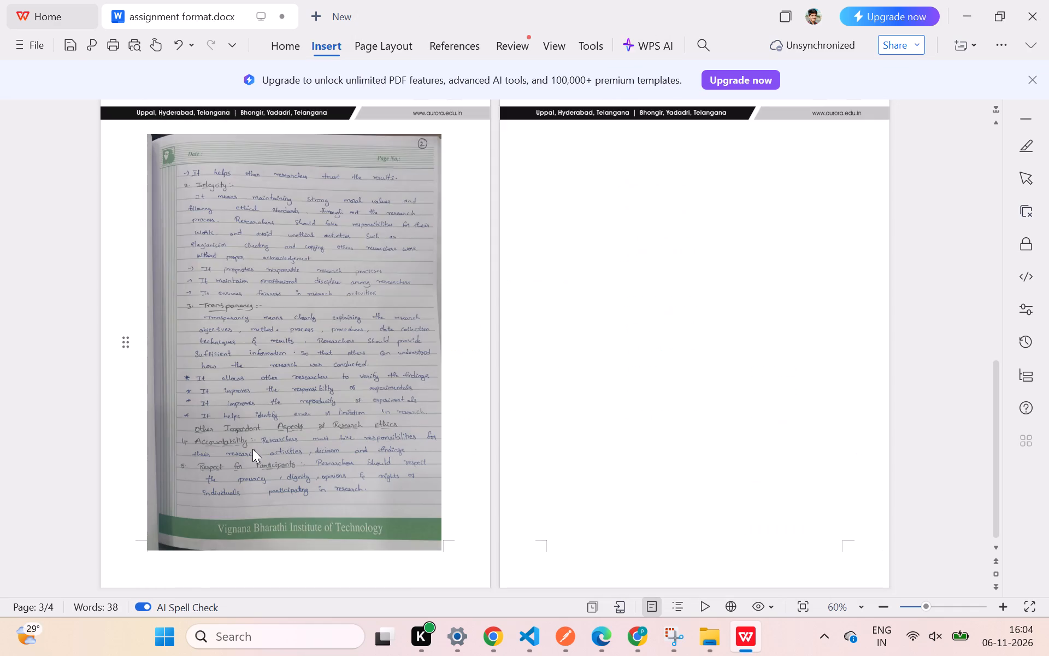
scroll(87, 140, "up", 1)
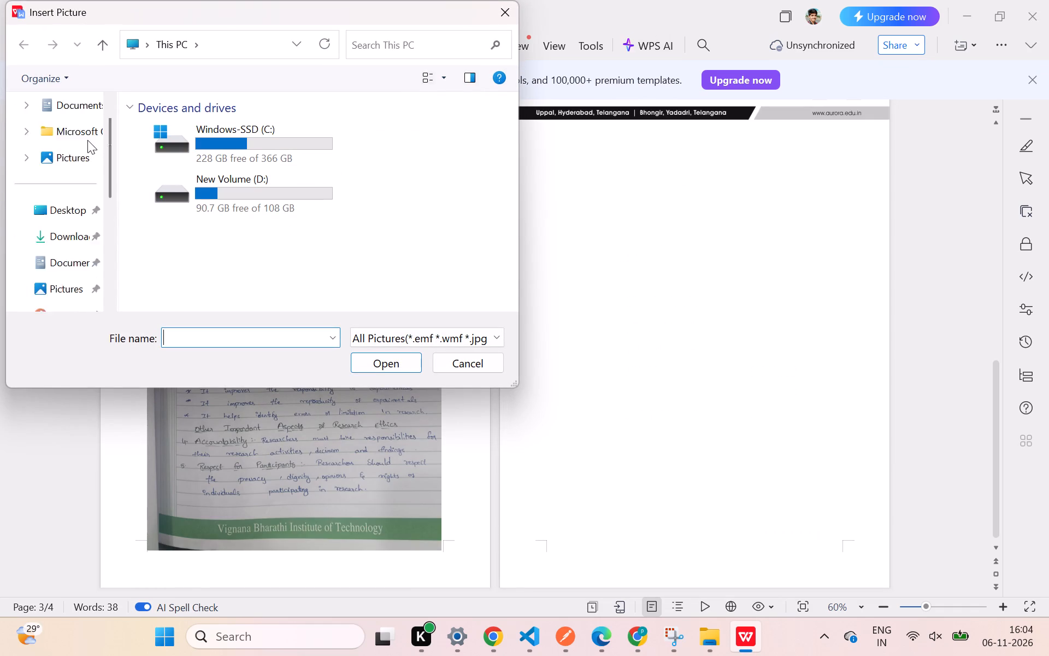
scroll(87, 140, "up", 2)
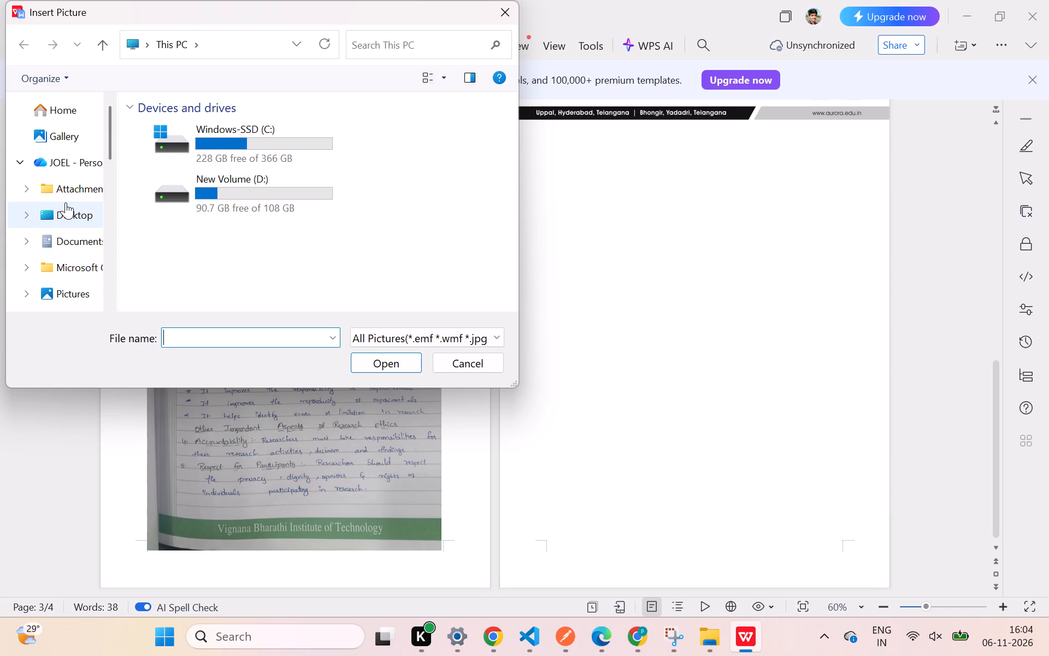
scroll(66, 202, "down", 1)
left_click(66, 202)
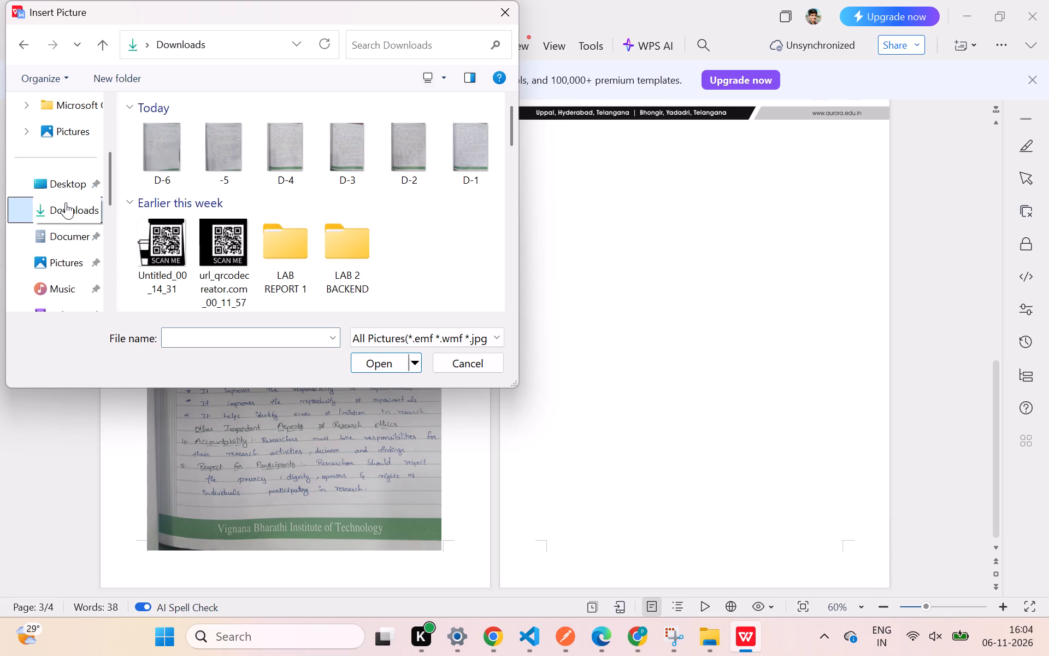
left_click(356, 150)
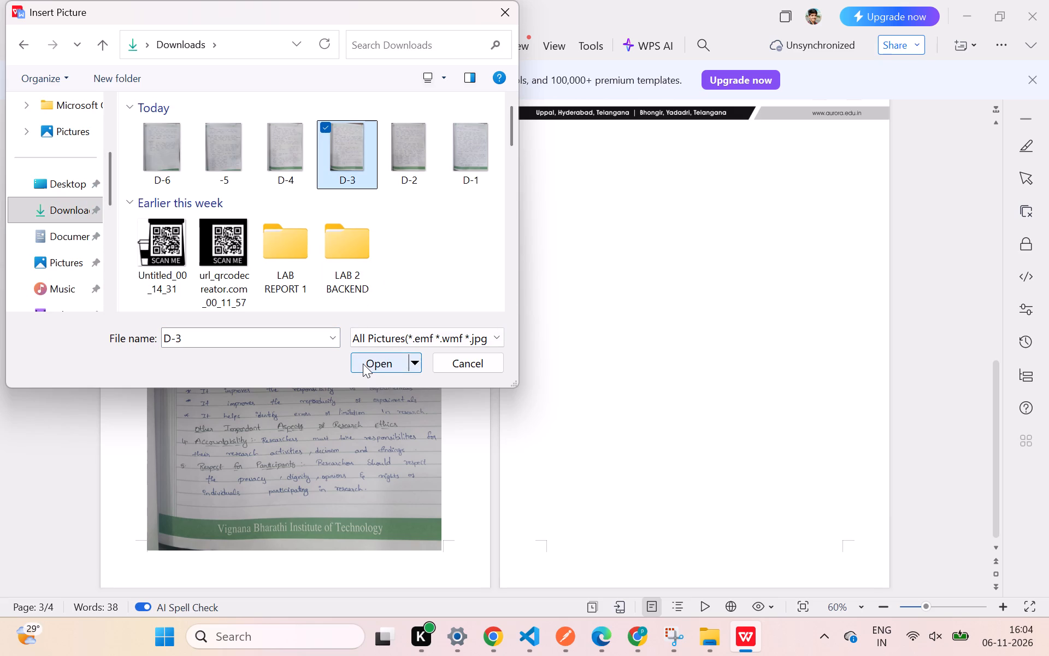
left_click(363, 364)
left_click(363, 364)
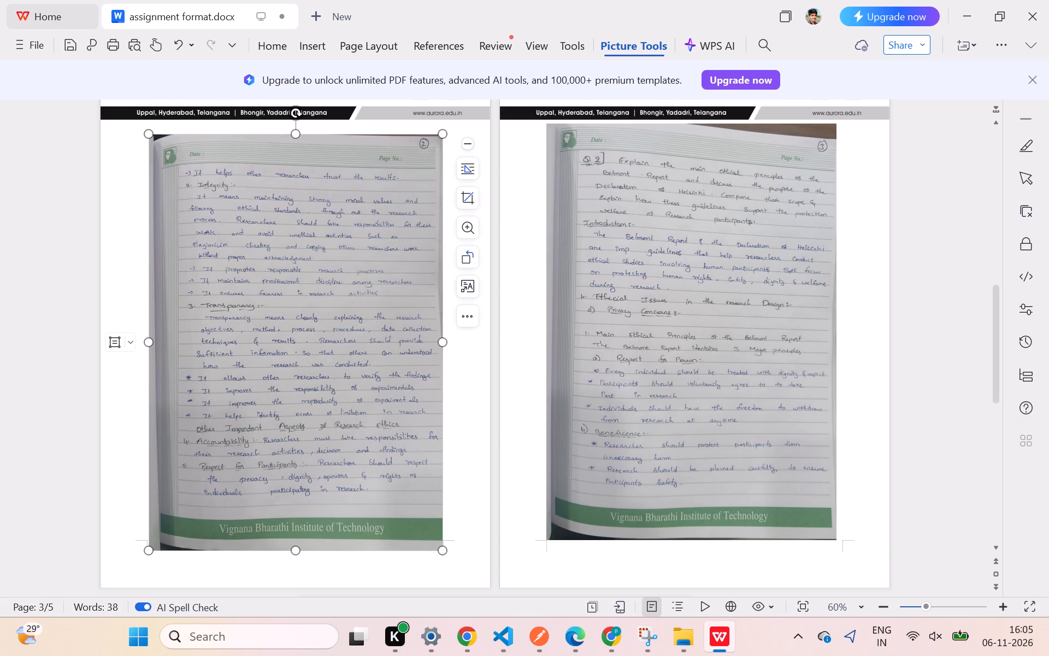
Review the cover page and the inserted D-1, D-2 and D-3 pages for order and fit.
scroll(363, 364, "up", 1)
scroll(412, 429, "up", 2)
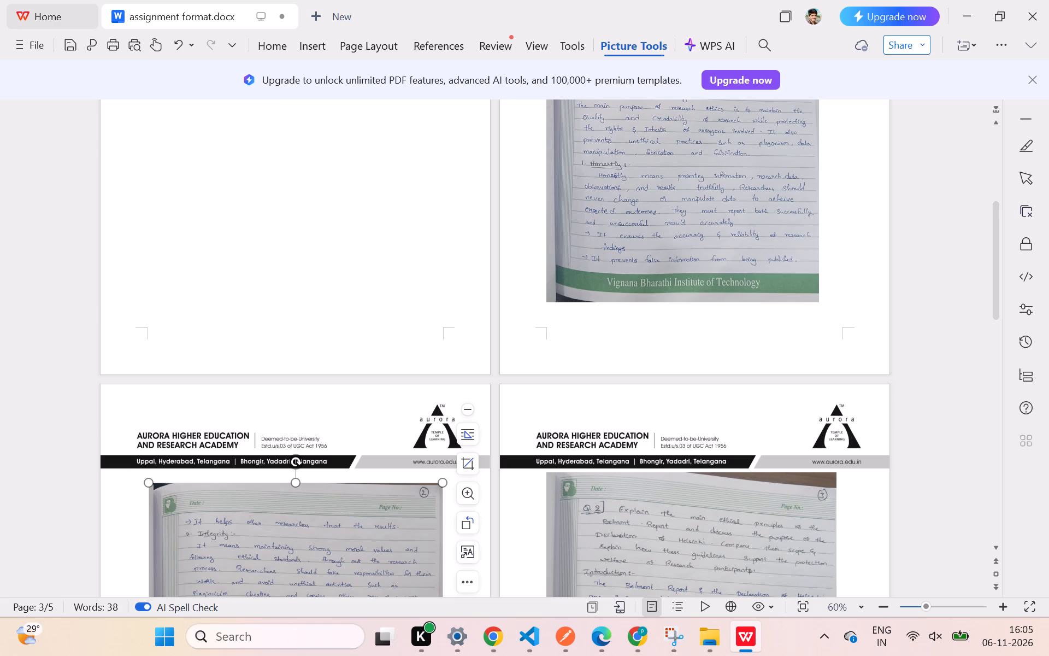
scroll(724, 356, "up", 3)
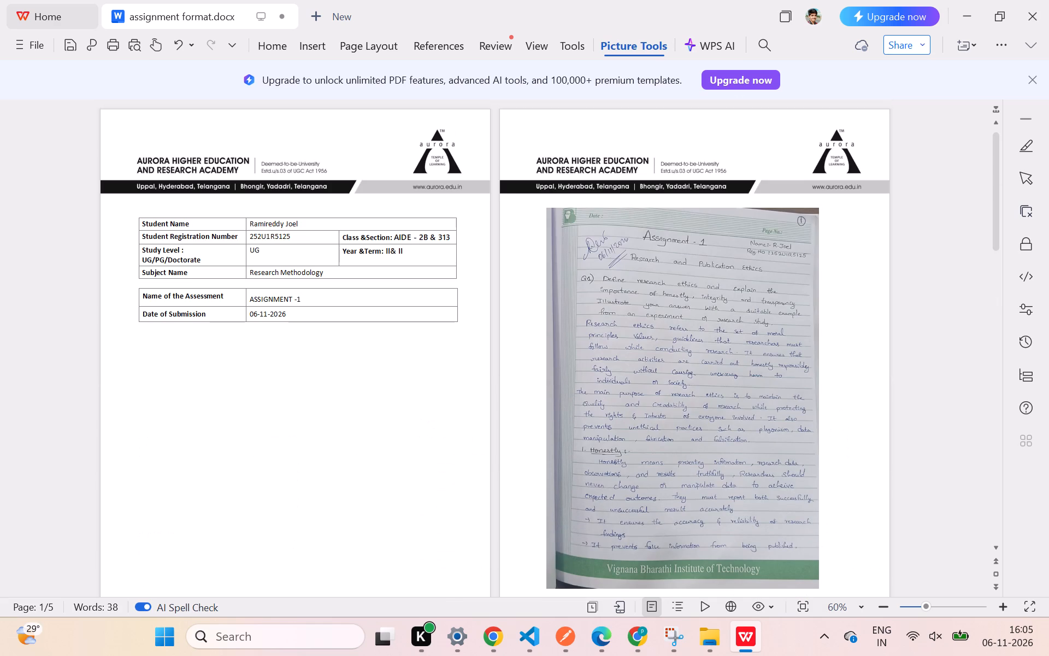
scroll(724, 356, "up", 1)
left_click(638, 331)
left_click_drag(638, 331, 639, 298)
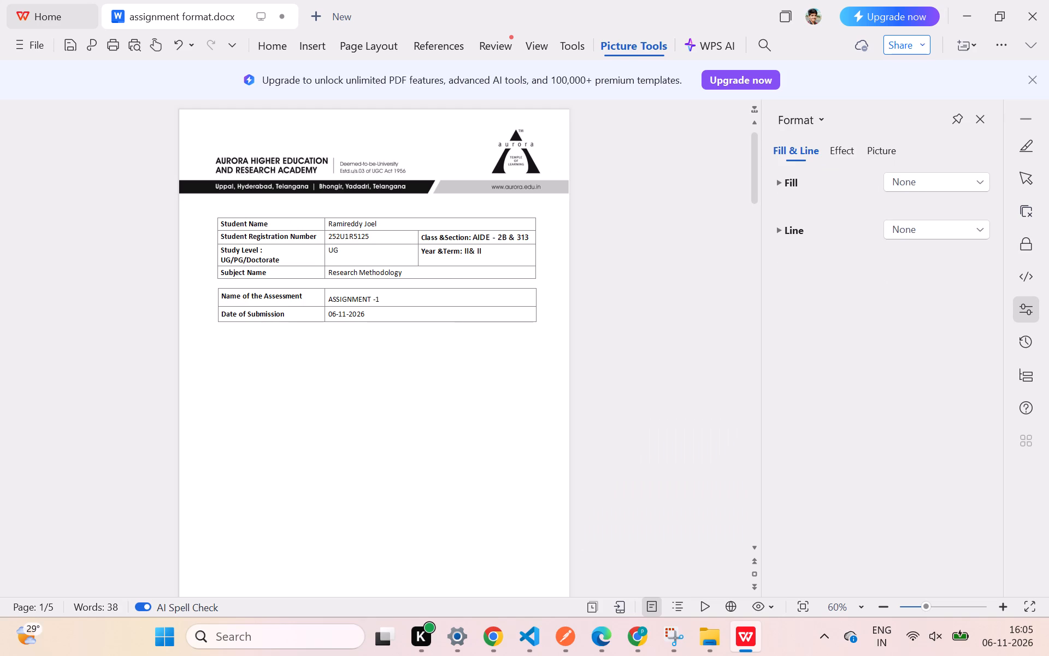
left_click(971, 118)
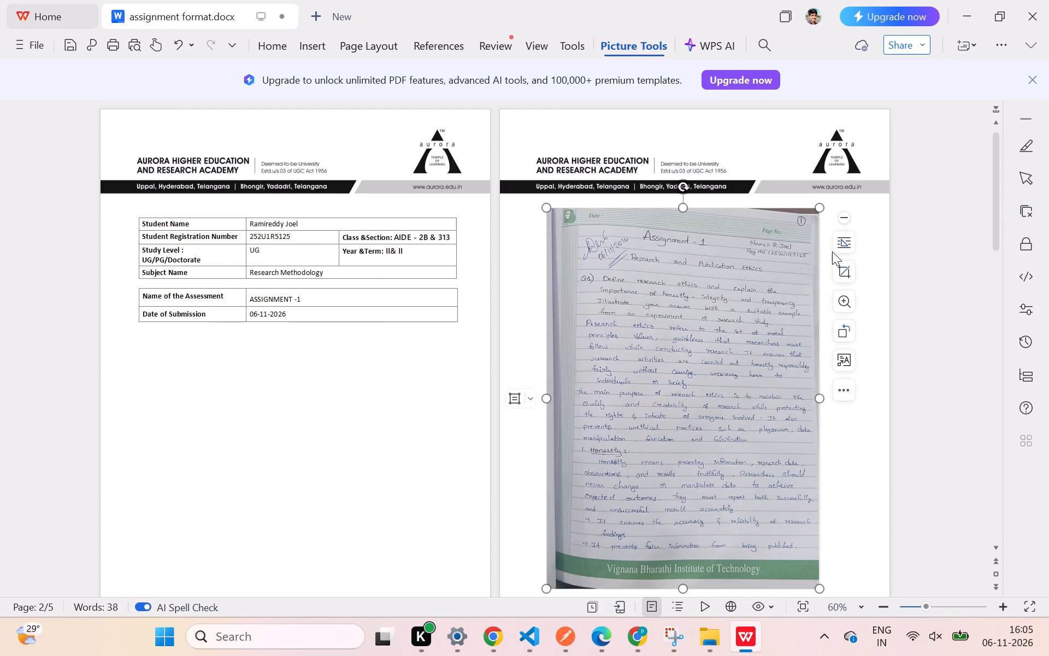
left_click(924, 360)
scroll(924, 360, "down", 3)
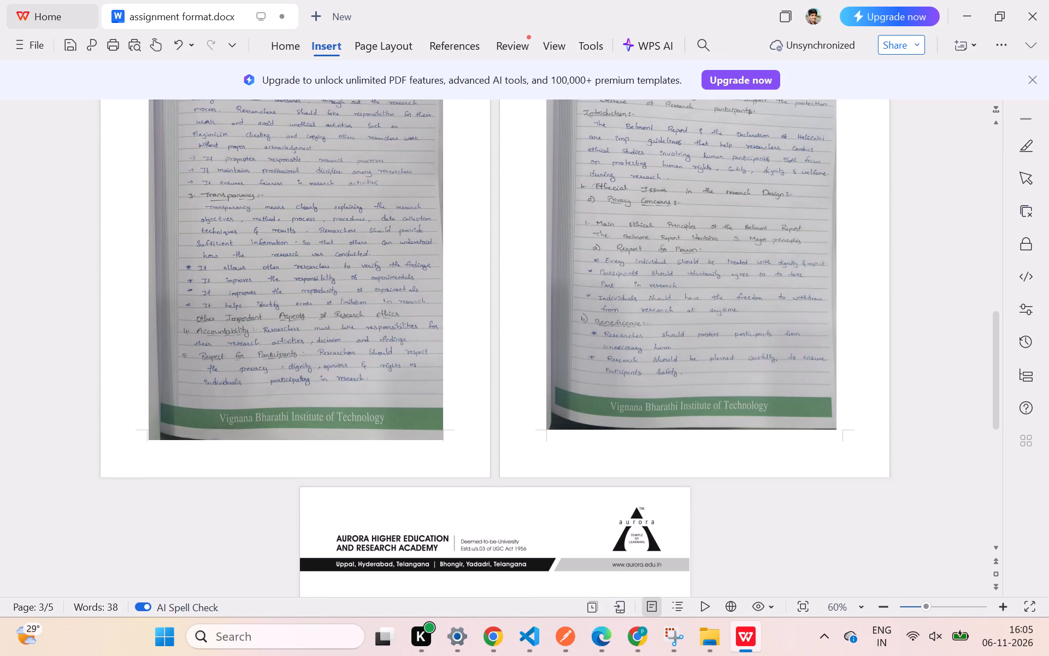
scroll(924, 360, "up", 1)
scroll(847, 365, "right", 1)
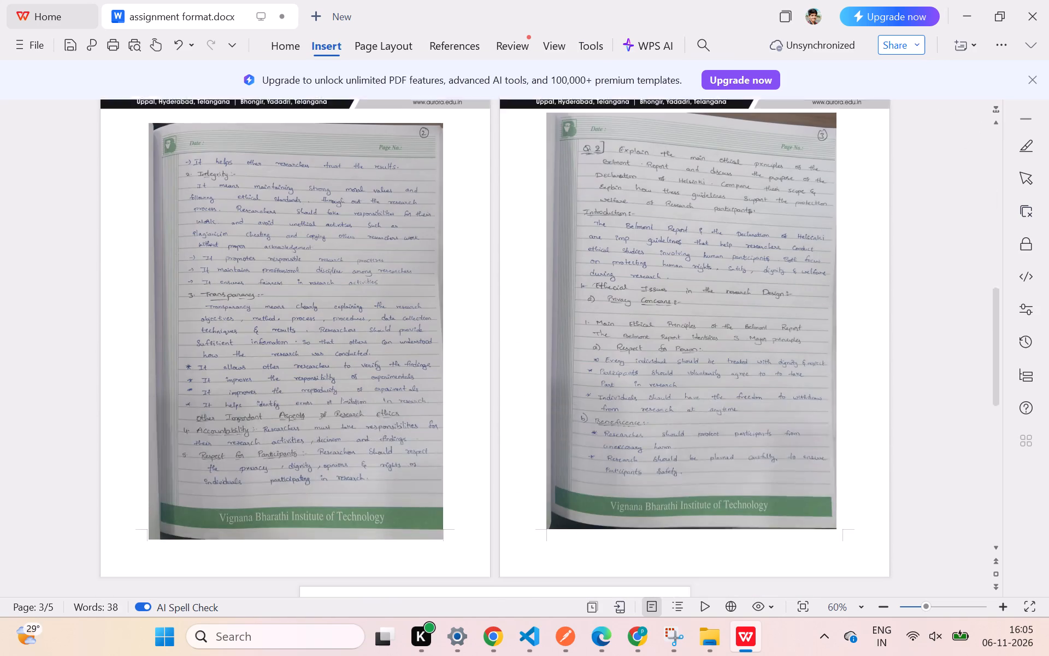
scroll(847, 365, "right", 1)
Place the text cursor on the blank fifth page after the D-3 picture.
left_click(517, 406)
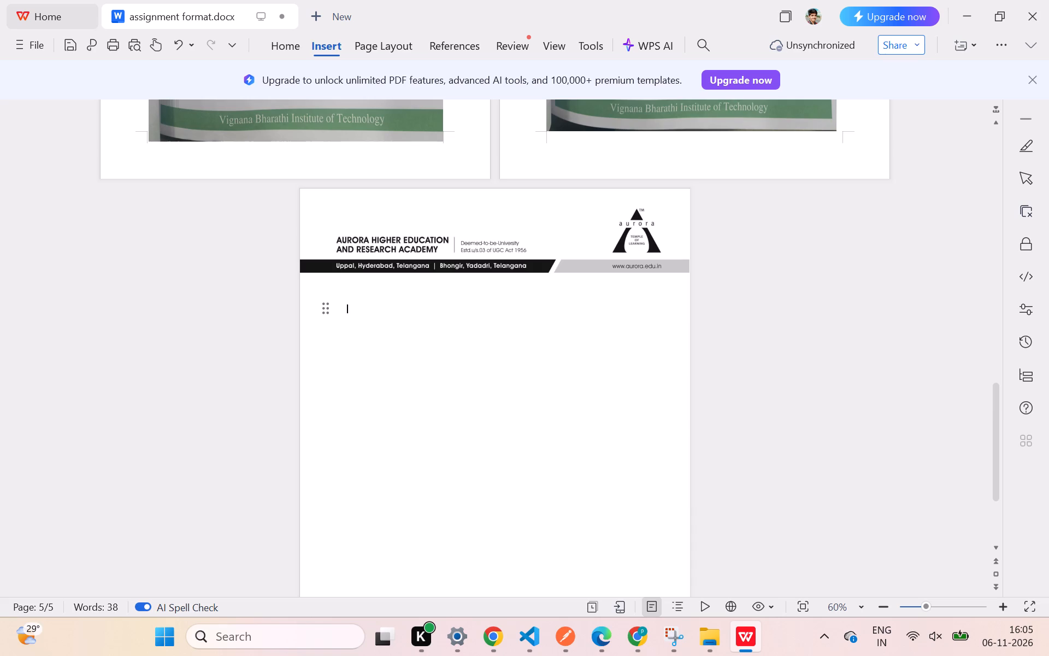
scroll(517, 406, "down", 3)
scroll(517, 406, "down", 4, "ctrl")
scroll(517, 406, "up", 4, "ctrl")
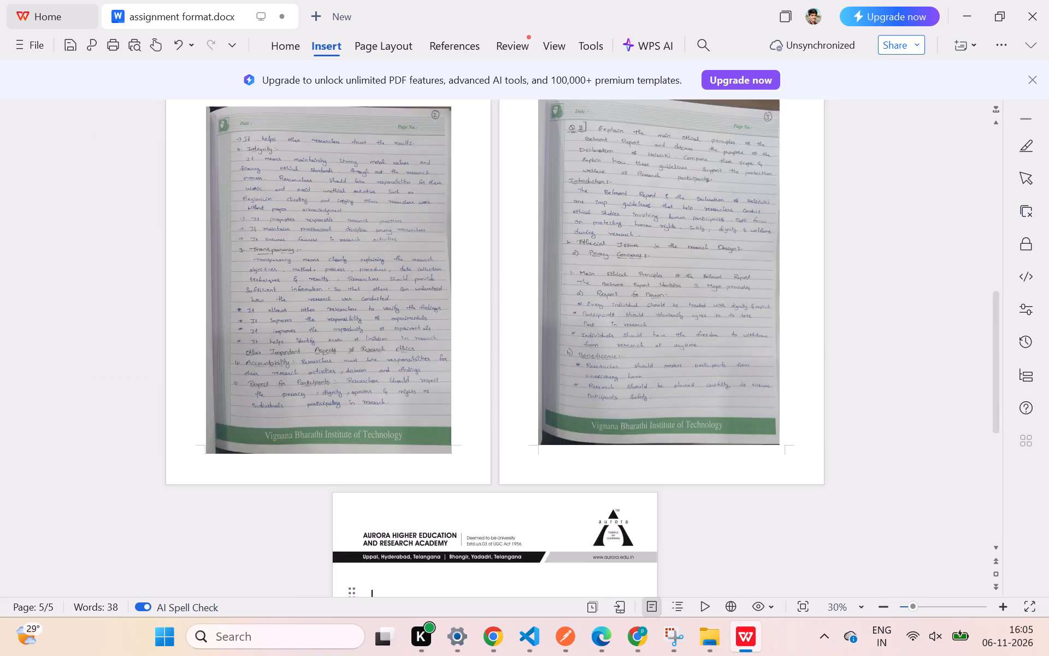
scroll(517, 406, "down", 6, "ctrl")
scroll(517, 406, "down", 5)
scroll(517, 406, "up", 5, "ctrl")
scroll(517, 406, "down", 3)
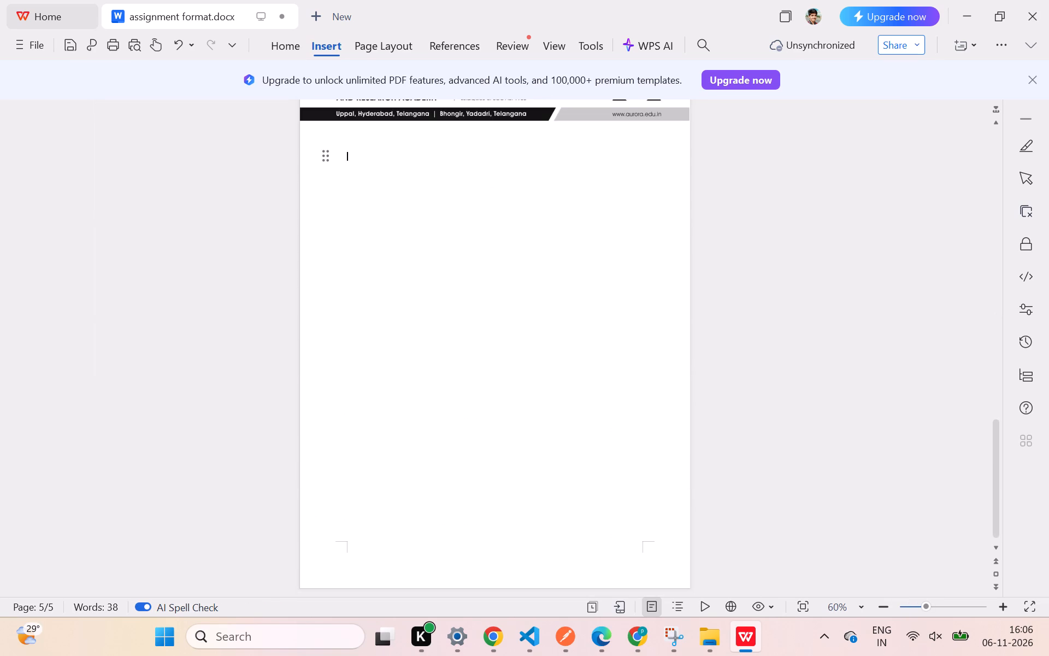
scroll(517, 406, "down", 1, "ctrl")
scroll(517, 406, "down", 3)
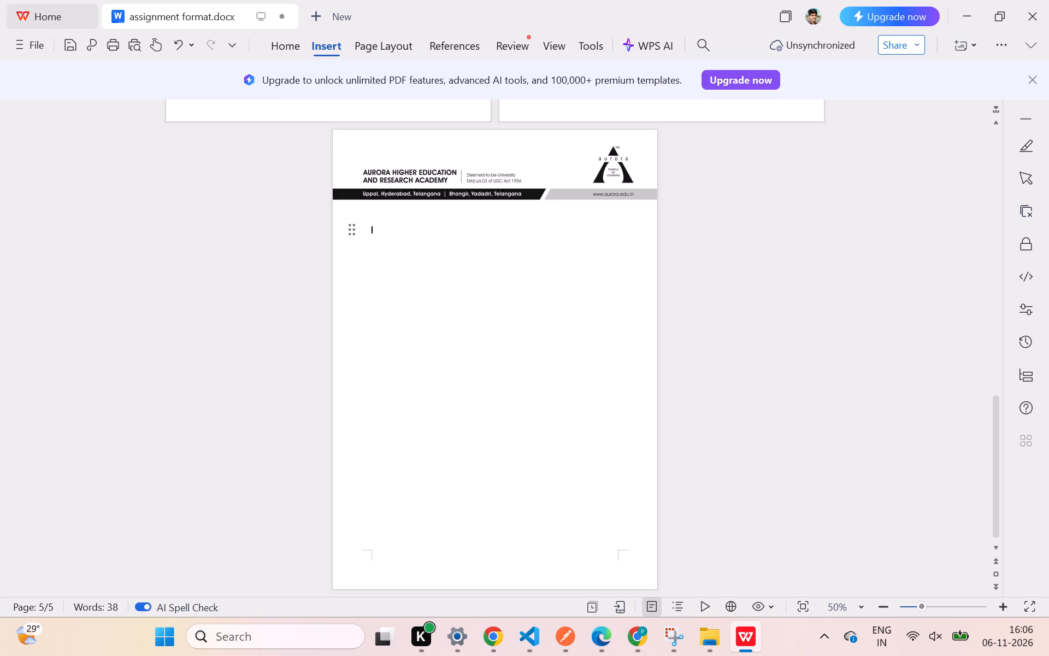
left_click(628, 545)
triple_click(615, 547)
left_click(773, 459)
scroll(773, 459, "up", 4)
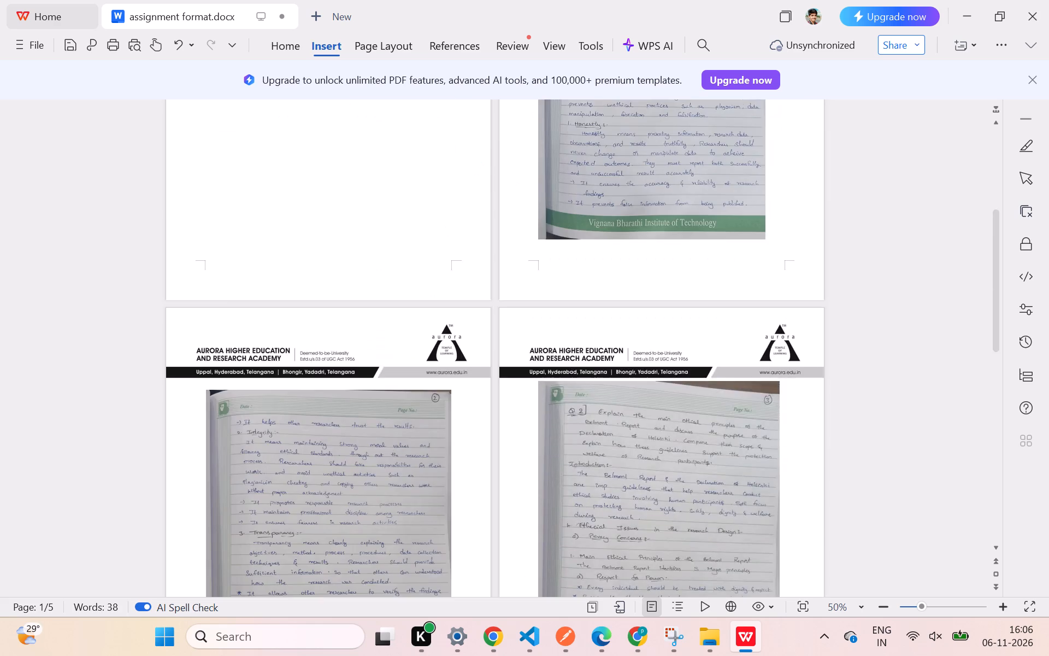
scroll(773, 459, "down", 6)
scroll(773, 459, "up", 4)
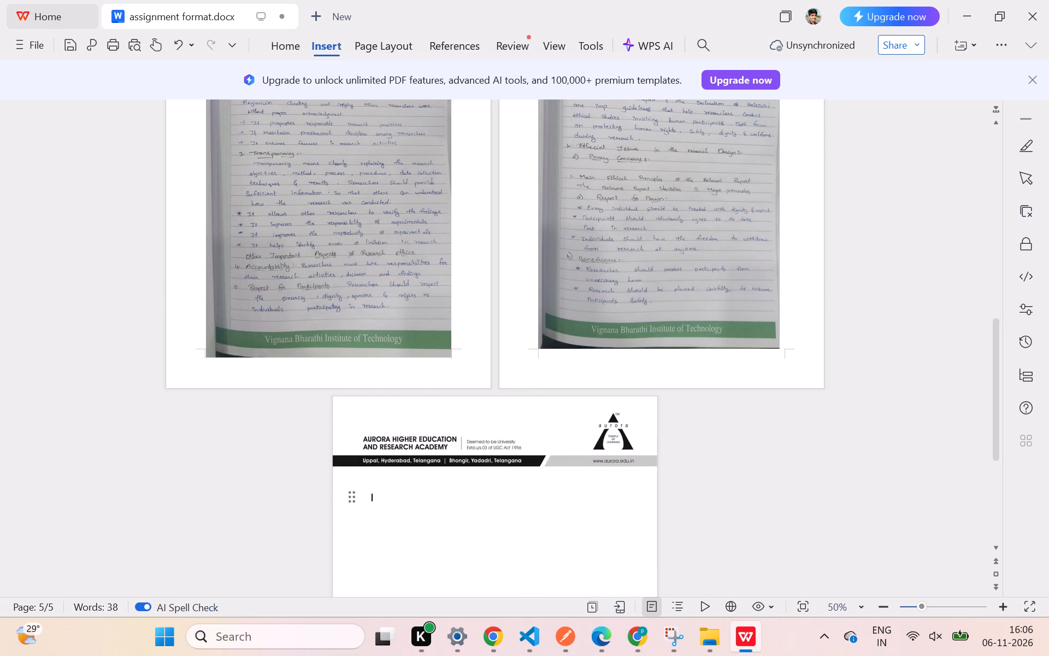
Add empty lines on the blank fifth page, moving the text cursor from the top down to the bottom margin.
left_click(643, 506)
scroll(643, 506, "down", 3)
double_click(643, 506)
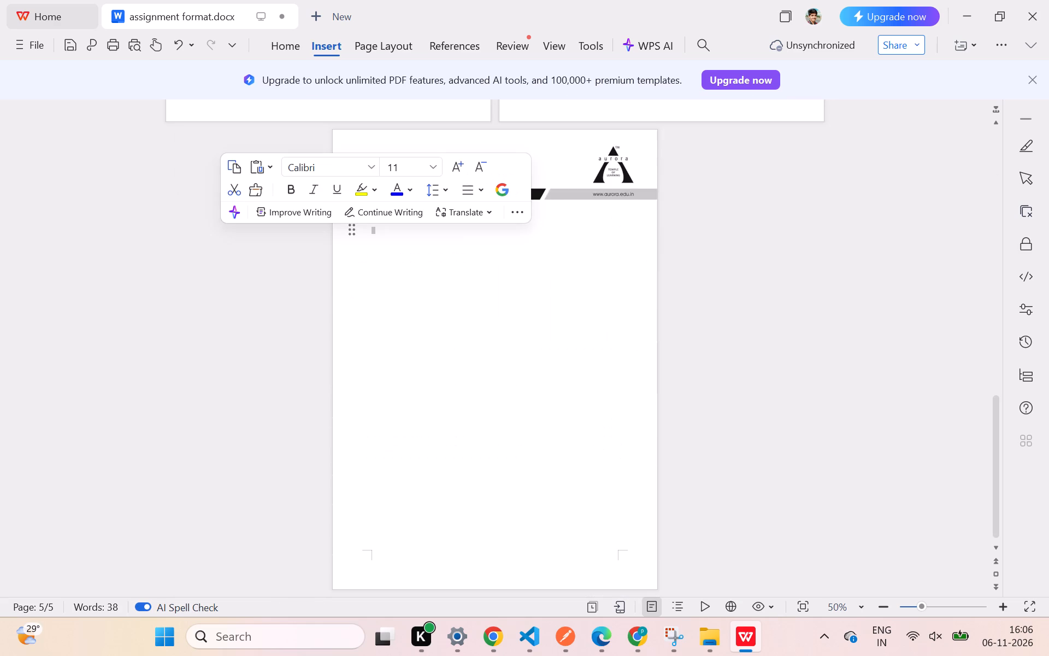
left_click(600, 541)
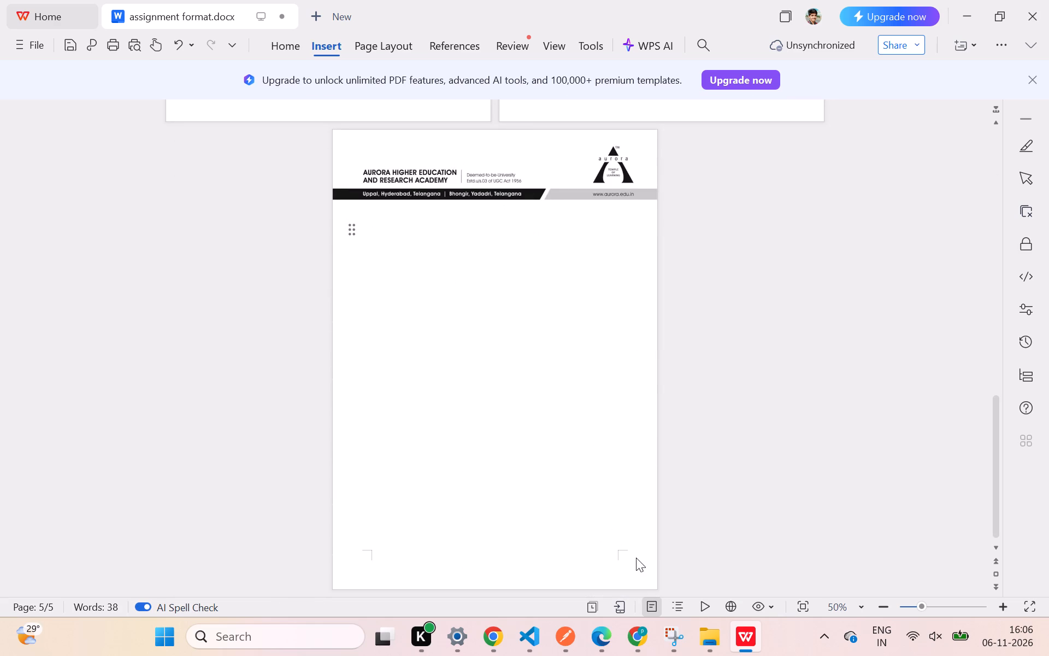
left_click(630, 552)
key("Return")
key("Return")
key("Return")
key("Return")
key("Return")
key("Return")
key("Return")
key("Return")
key("Return")
key("Return")
key("Return")
key("Return")
key("Return")
key("Return")
key("Return")
key("Return")
key("Return")
key("Return")
key("Return")
key("Return")
key("Return")
key("Return")
key("Return")
key("Return")
key("Return")
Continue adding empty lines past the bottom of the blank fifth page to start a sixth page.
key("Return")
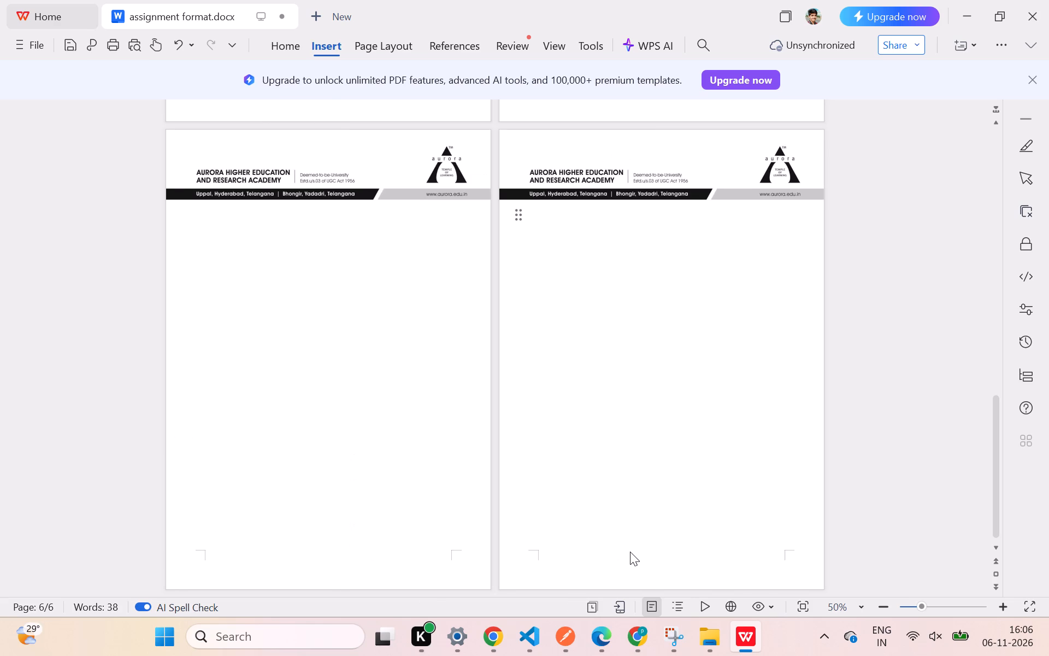
Delete the sixth page and the added empty lines, leaving the text cursor on the first line of the blank fifth page.
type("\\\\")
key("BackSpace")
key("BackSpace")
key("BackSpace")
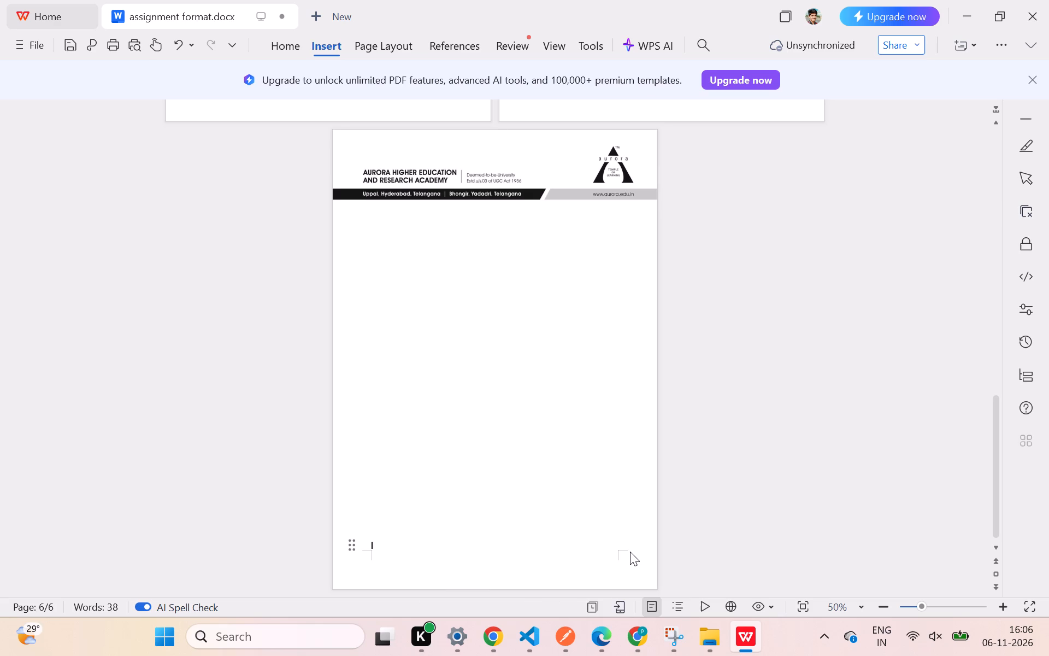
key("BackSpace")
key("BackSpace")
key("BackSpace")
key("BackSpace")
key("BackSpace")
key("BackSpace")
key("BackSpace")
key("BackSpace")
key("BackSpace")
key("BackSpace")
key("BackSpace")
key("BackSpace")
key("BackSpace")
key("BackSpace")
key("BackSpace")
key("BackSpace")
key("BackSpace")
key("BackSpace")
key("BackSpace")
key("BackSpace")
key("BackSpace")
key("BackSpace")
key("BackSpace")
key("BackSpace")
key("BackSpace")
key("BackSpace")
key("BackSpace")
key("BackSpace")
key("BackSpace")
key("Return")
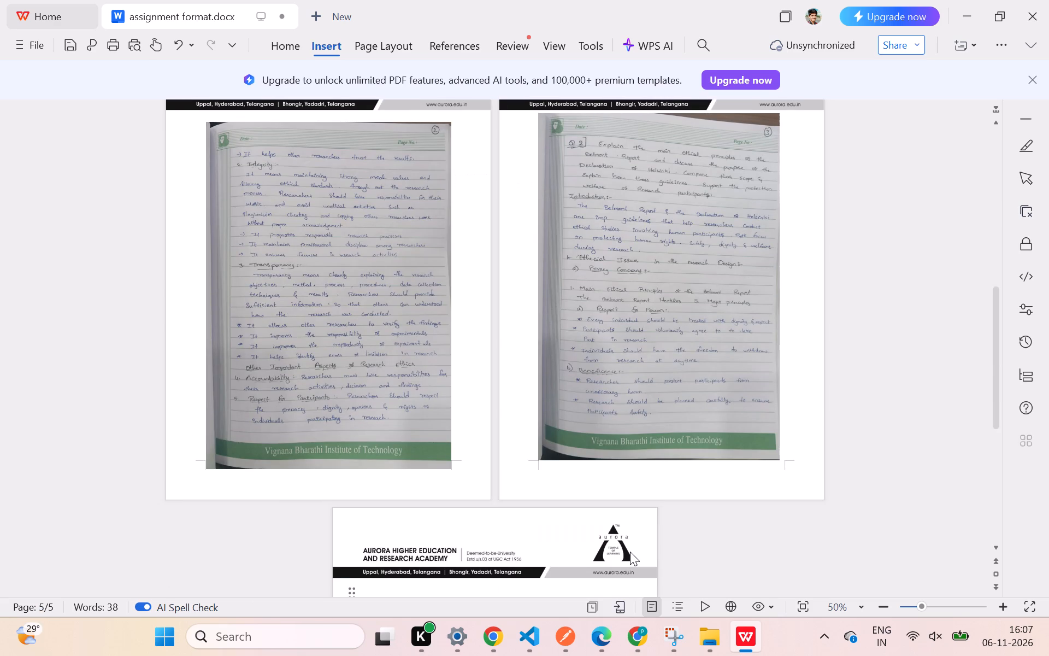
Review the whole document from the cover page through the inserted pictures to the blank fifth page.
scroll(630, 552, "down", 4)
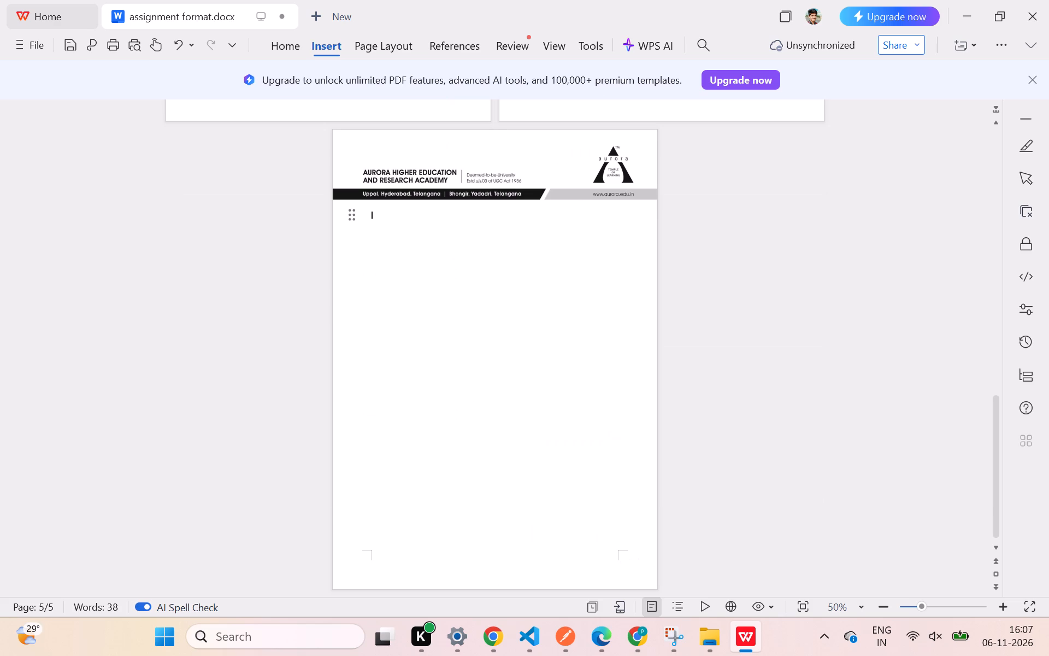
scroll(692, 506, "down", 5, "ctrl")
scroll(692, 506, "up", 9, "ctrl")
scroll(692, 506, "down", 10, "ctrl")
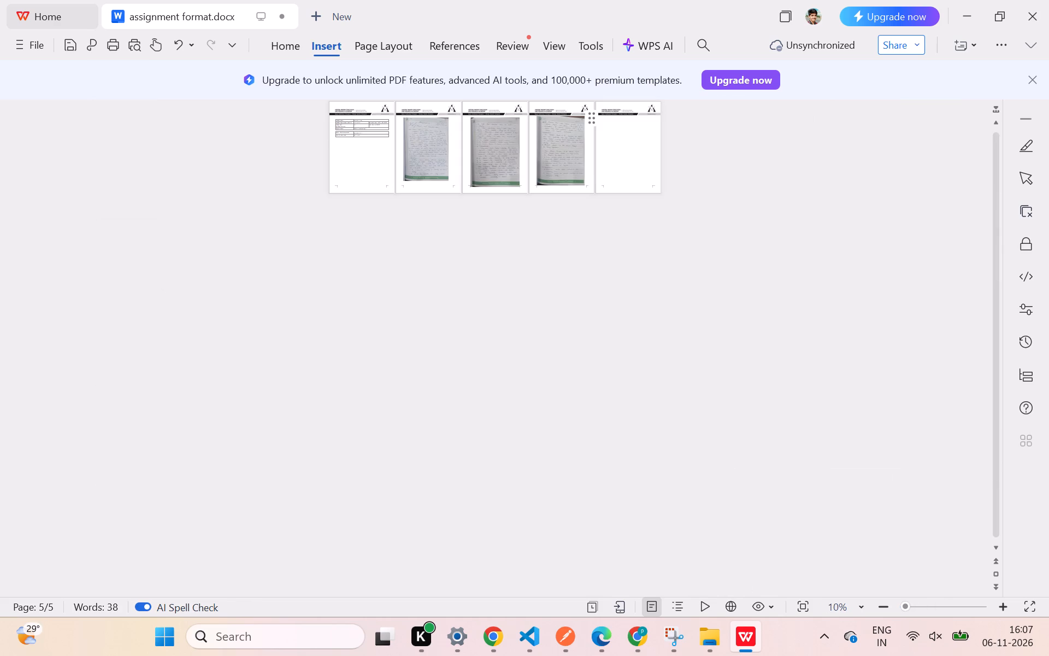
scroll(692, 506, "up", 6, "ctrl")
scroll(692, 506, "down", 2)
scroll(692, 506, "up", 7)
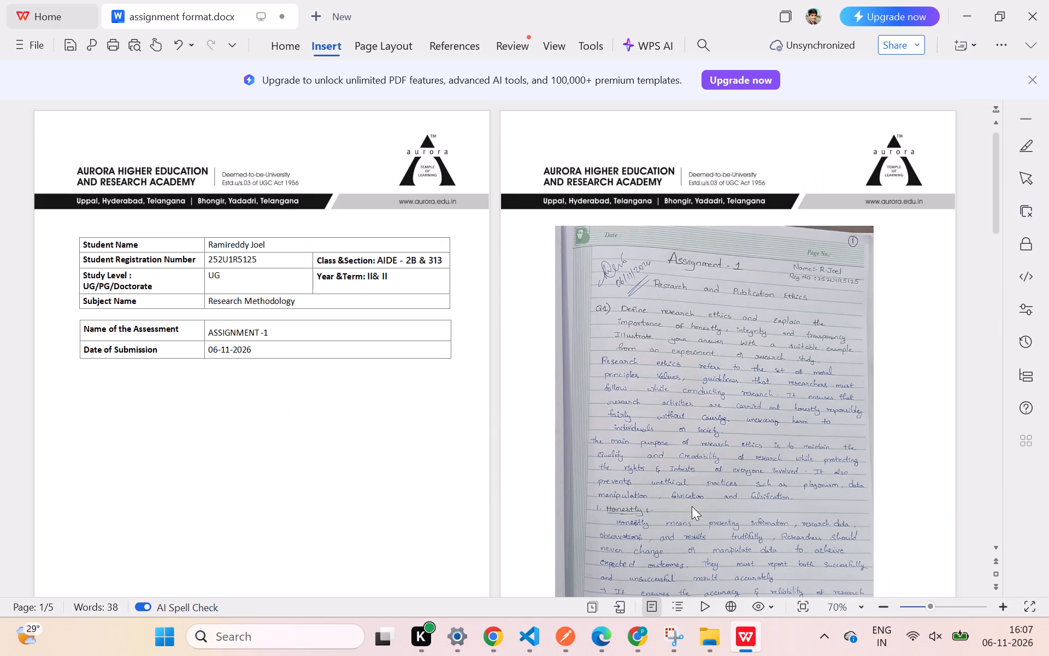
scroll(692, 506, "down", 5)
scroll(692, 506, "right", 1)
scroll(692, 506, "down", 1)
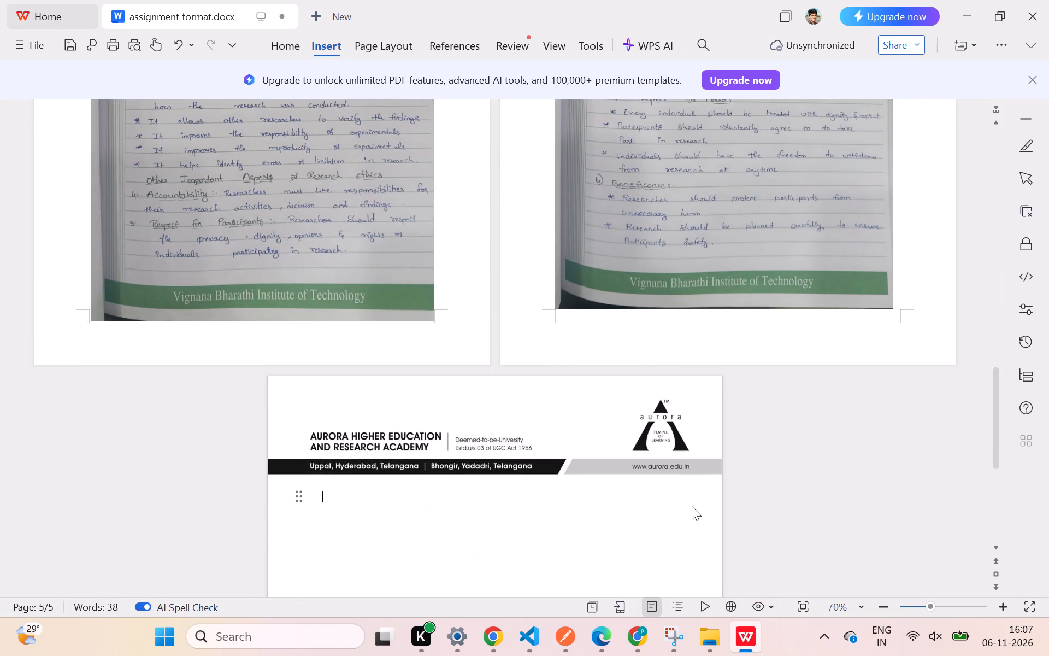
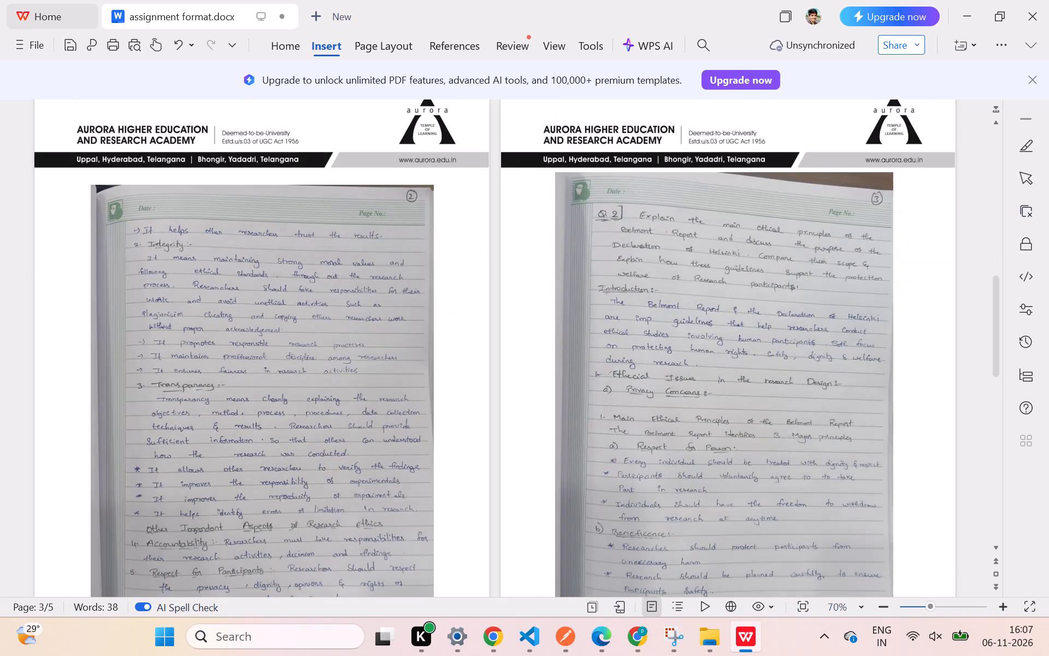
Insert the next handwritten page picture from this device on the blank fifth page.
scroll(630, 231, "down", 2)
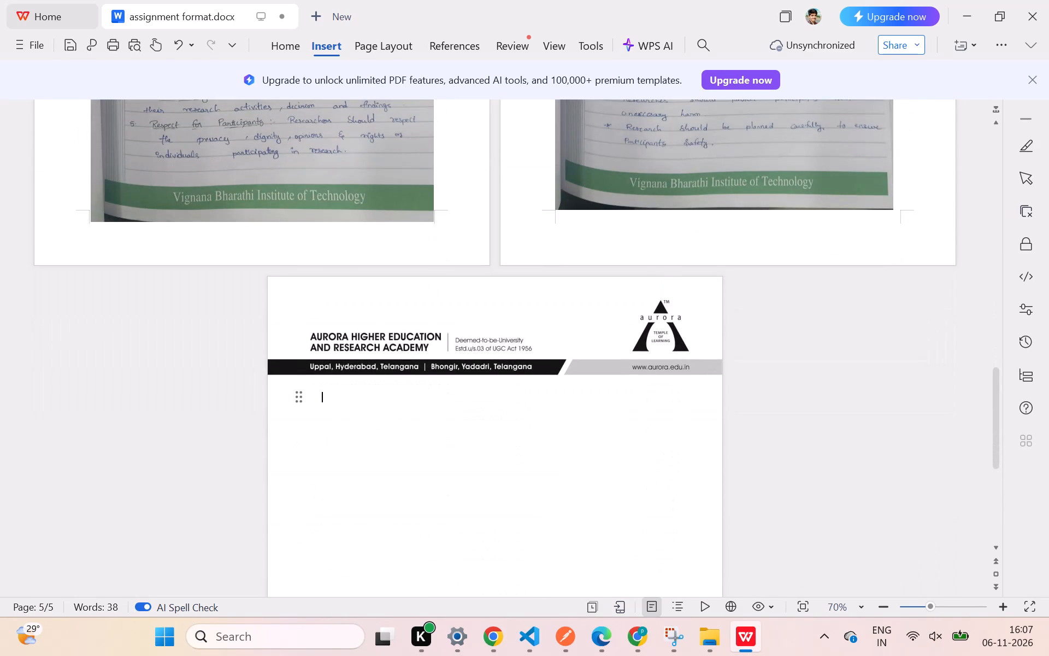
left_click(742, 529)
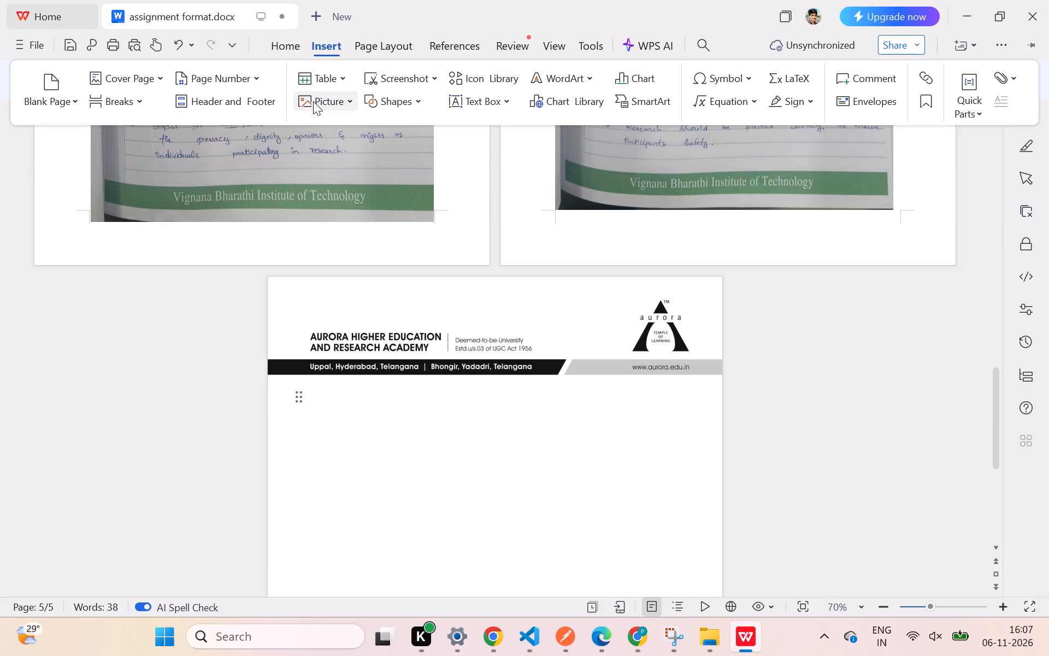
left_click(313, 101)
left_click(457, 9)
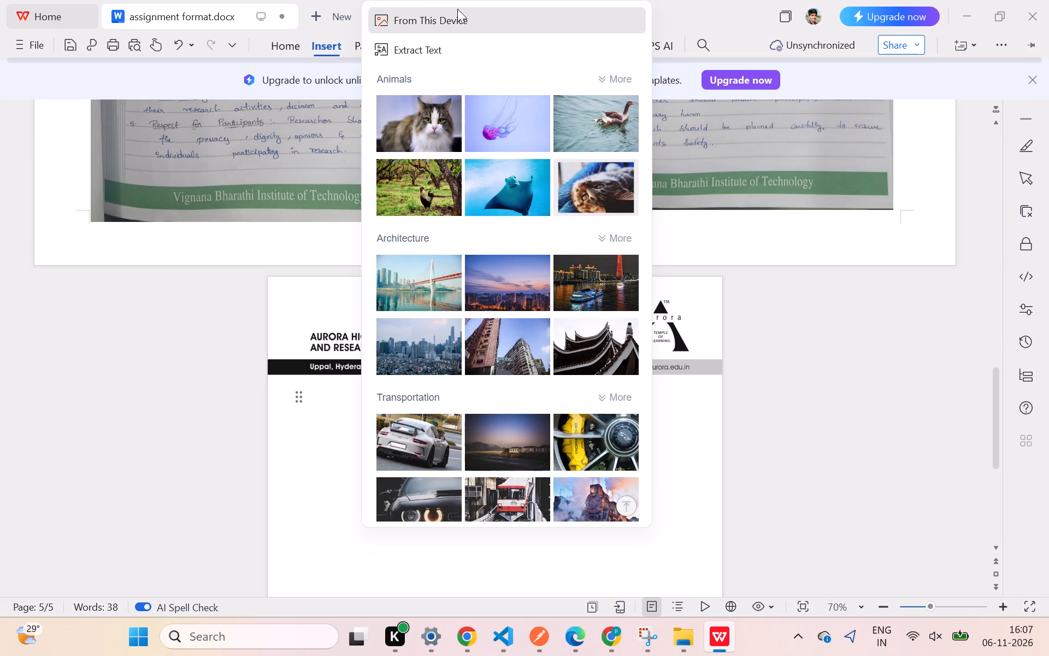
Insert the D-4 picture from the Downloads folder on the blank fifth page, after the D-3 picture.
left_click(457, 9)
triple_click(434, 30)
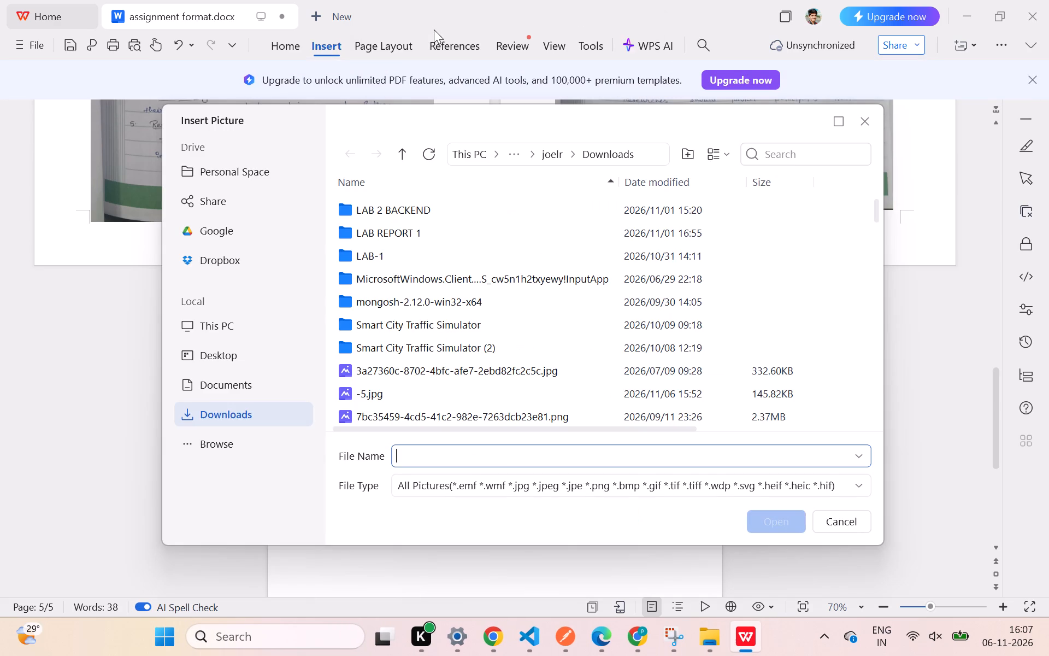
left_click(220, 439)
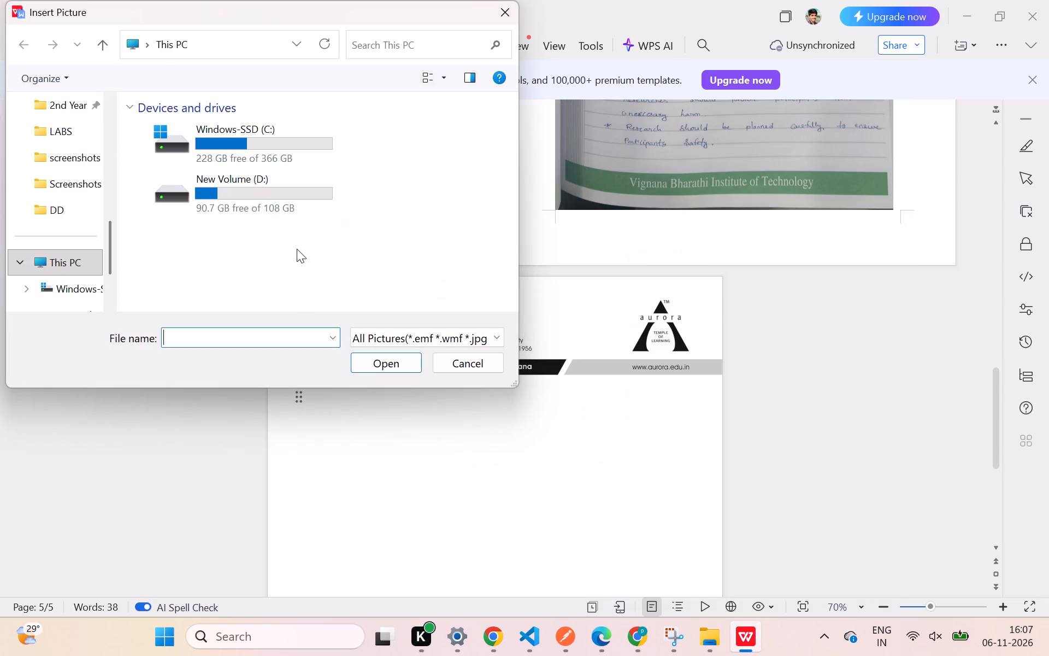
scroll(76, 173, "up", 1)
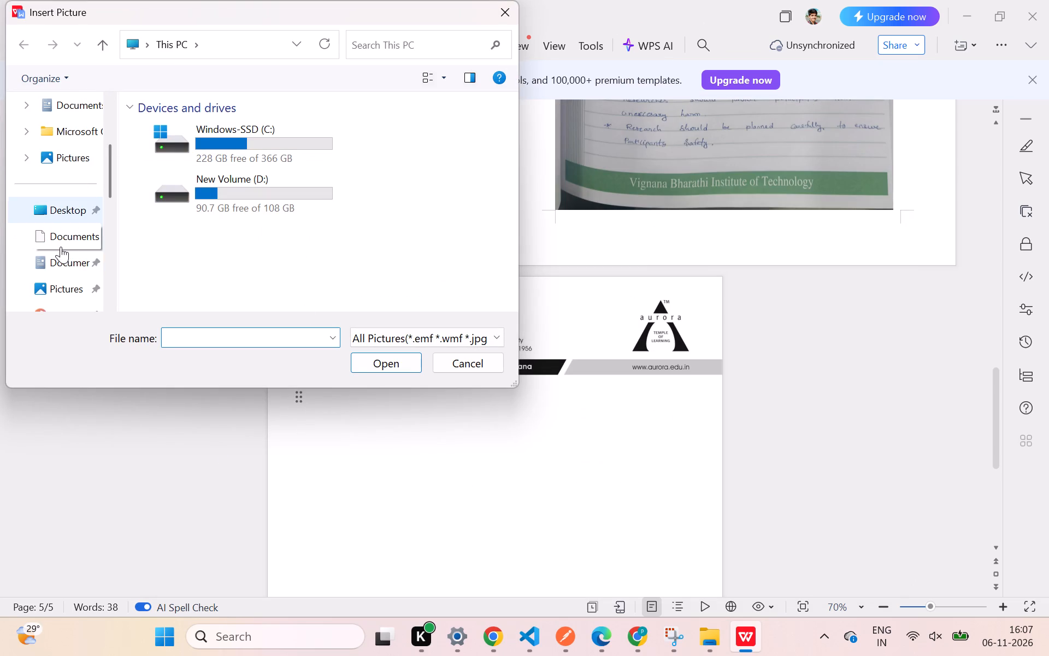
left_click(61, 247)
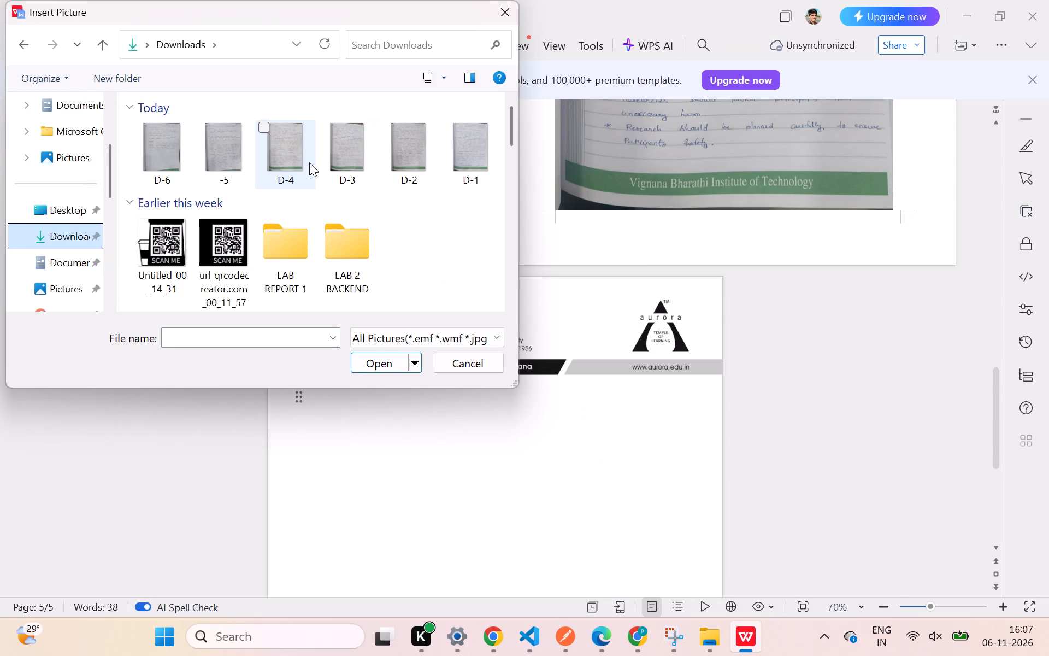
left_click(309, 162)
left_click(388, 365)
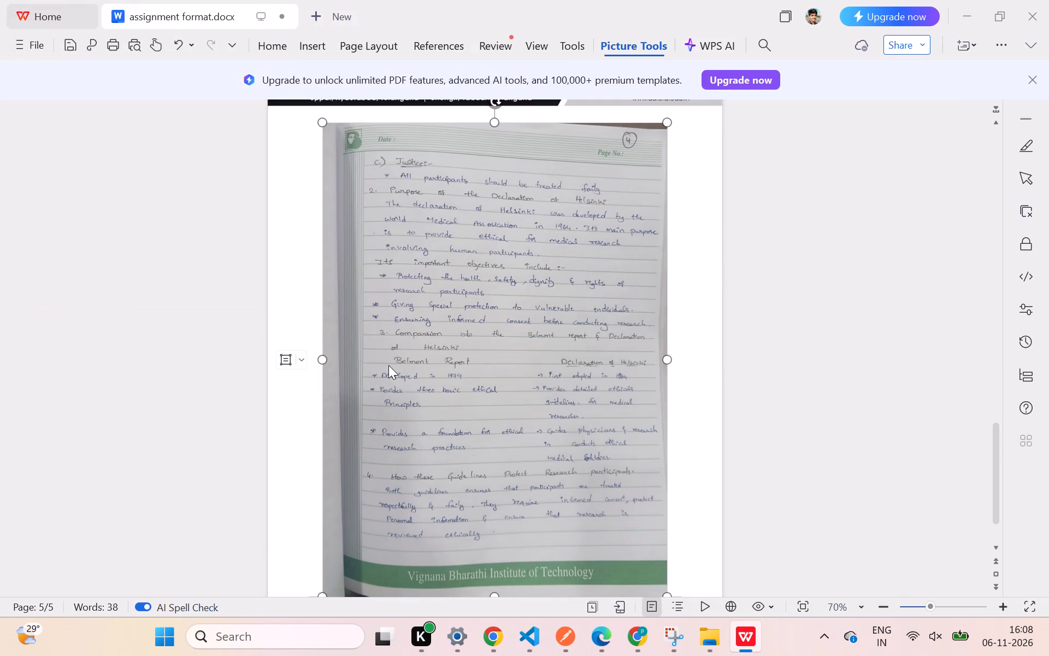
Review the document from the cover page through the D-4 page, checking the order and fit of the inserted pictures.
scroll(502, 238, "up", 5)
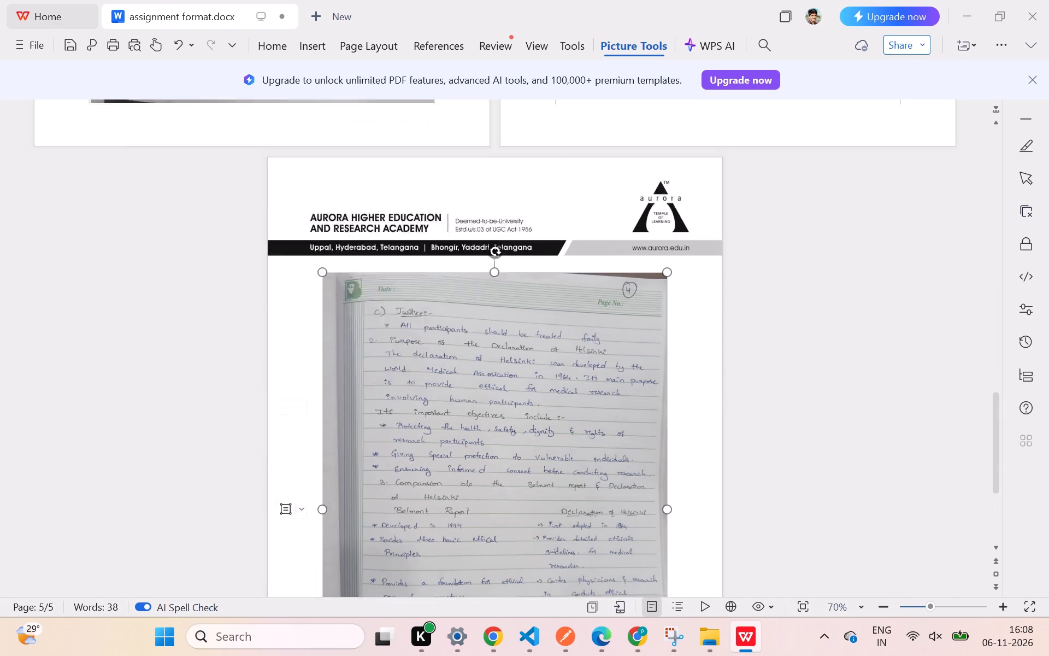
scroll(502, 238, "up", 1)
scroll(502, 238, "down", 1)
scroll(502, 238, "up", 4)
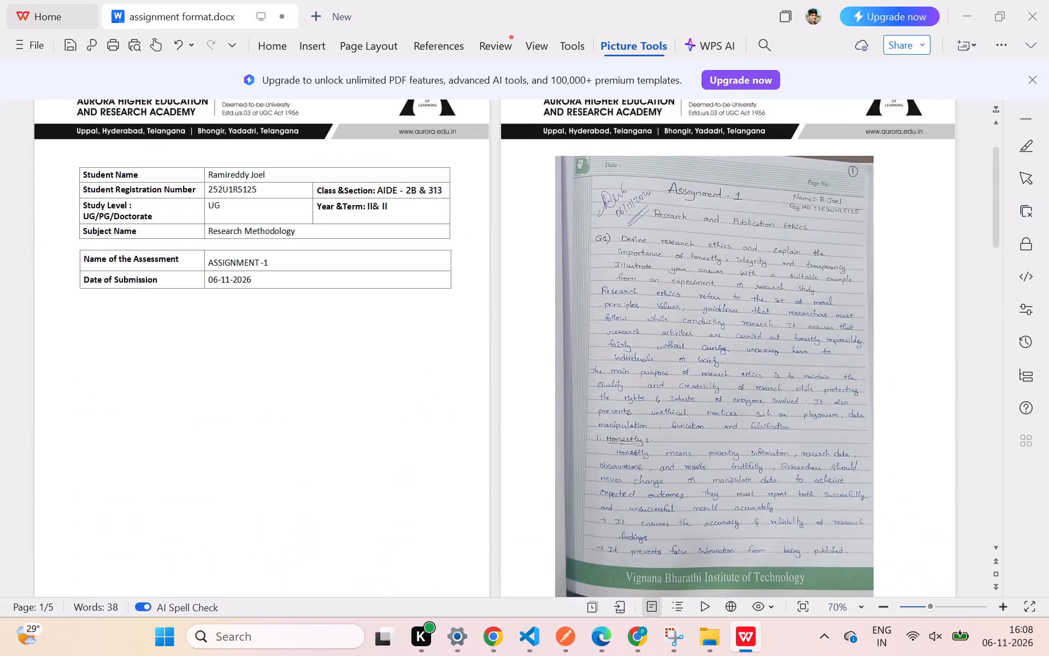
scroll(502, 238, "down", 1)
left_click(426, 327)
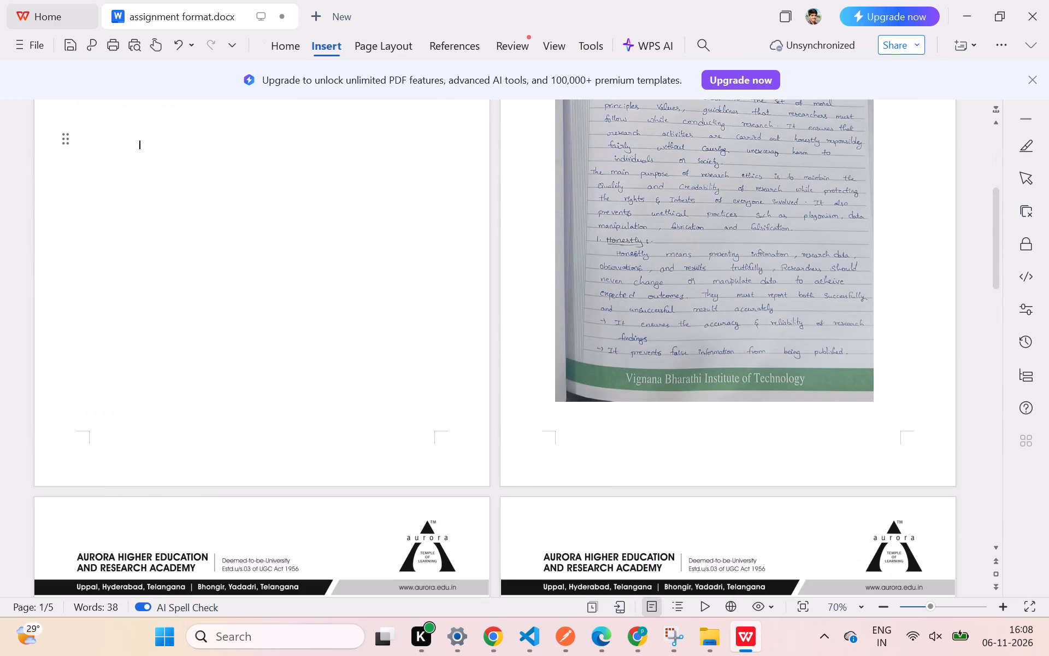
scroll(426, 327, "down", 12)
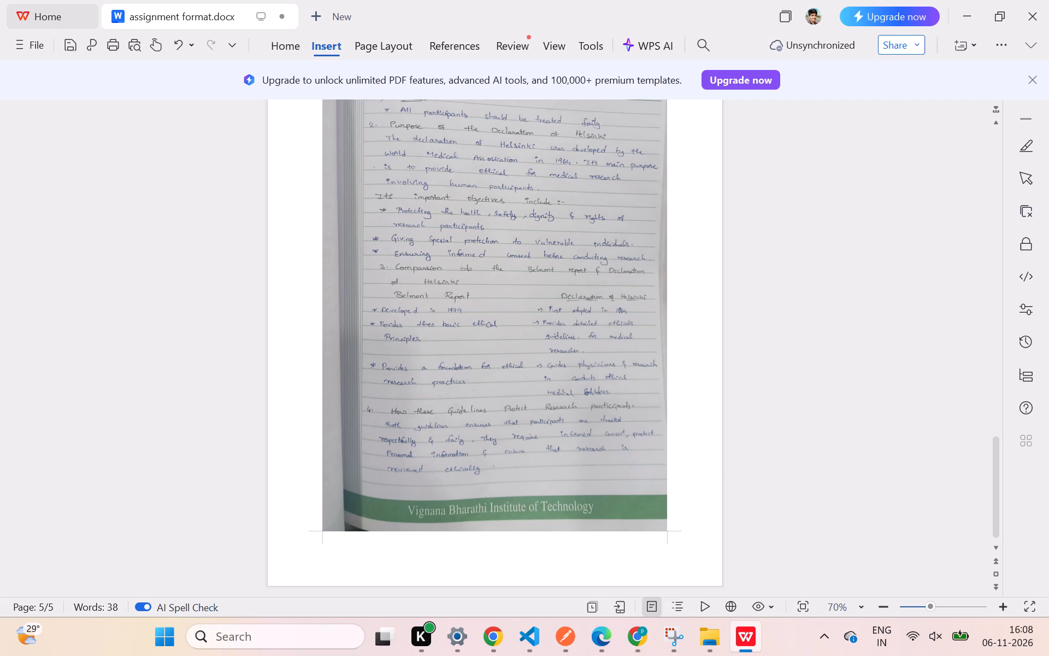
scroll(615, 534, "up", 3)
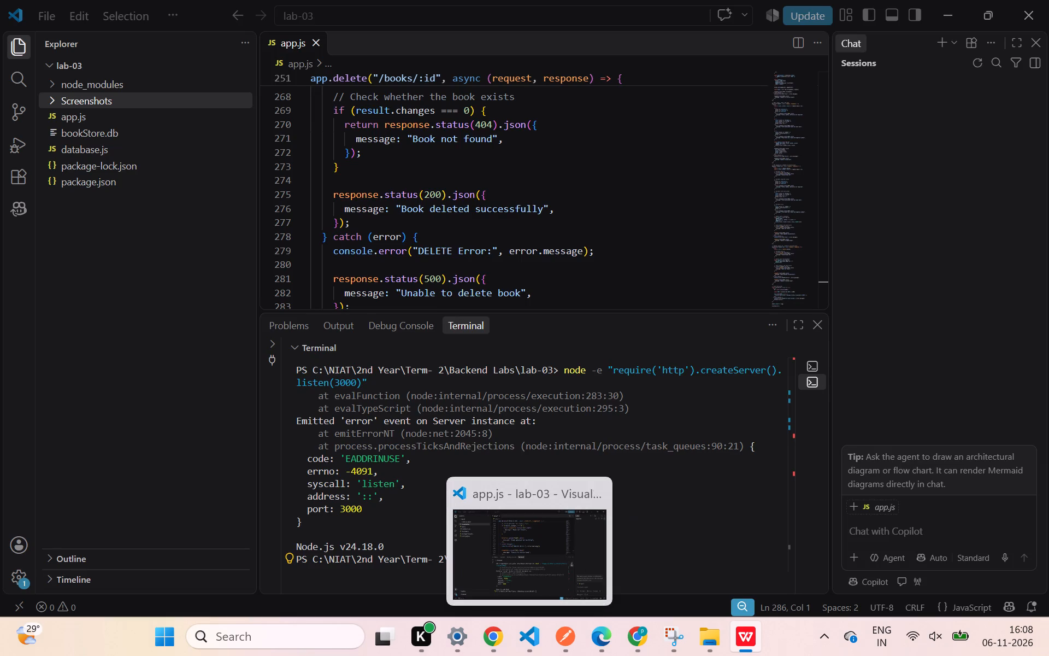
scroll(651, 466, "down", 1)
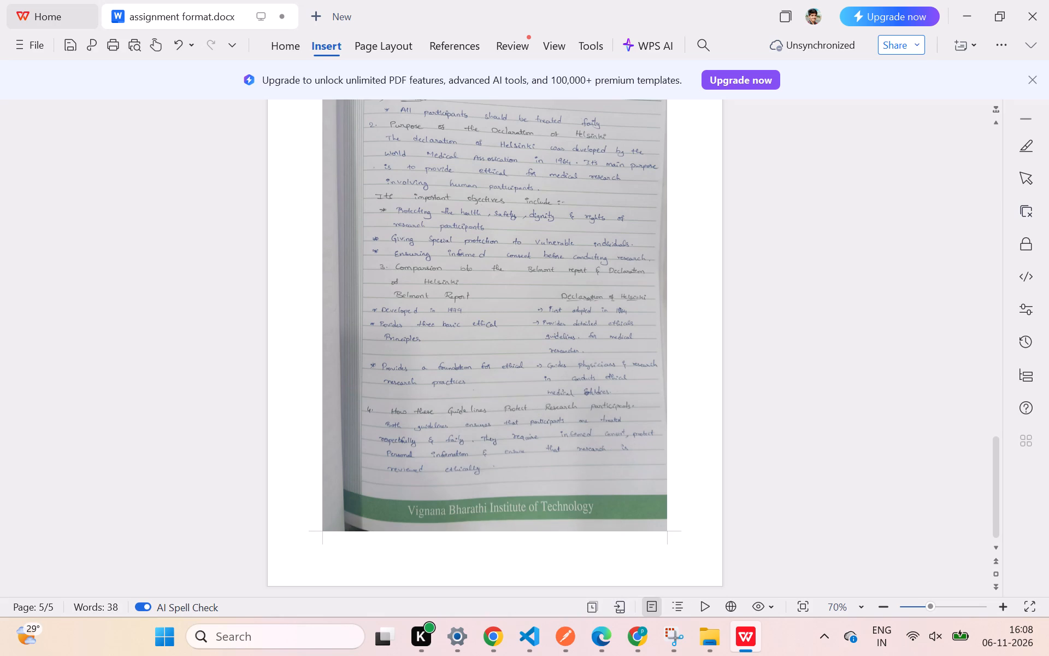
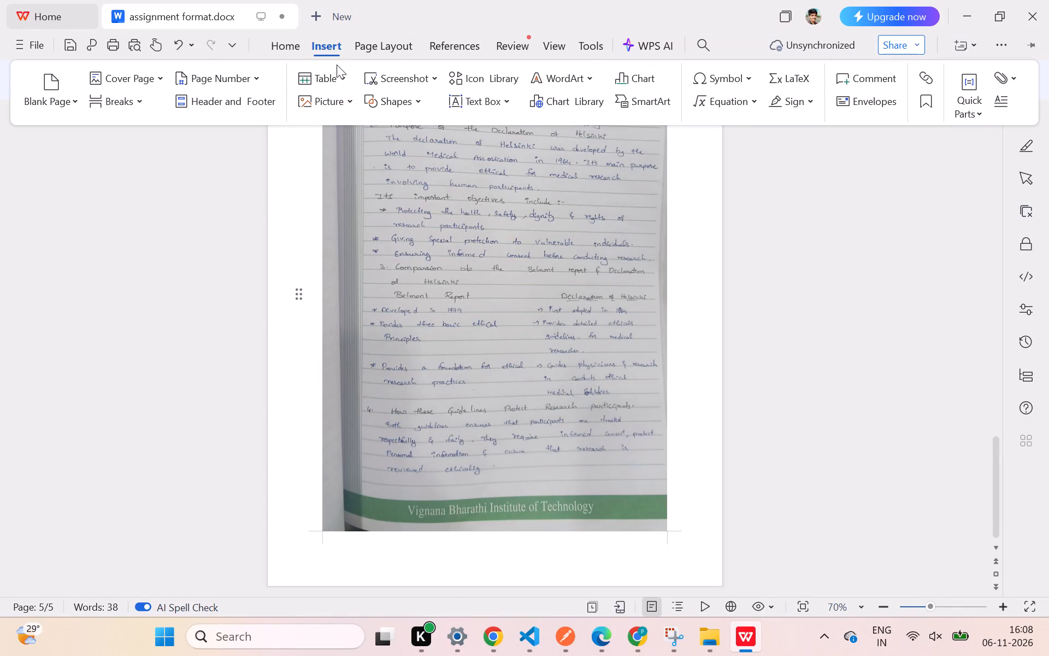
Insert the picture named -5 from the Downloads folder after the D-4 picture, as the sixth page.
left_click(340, 99)
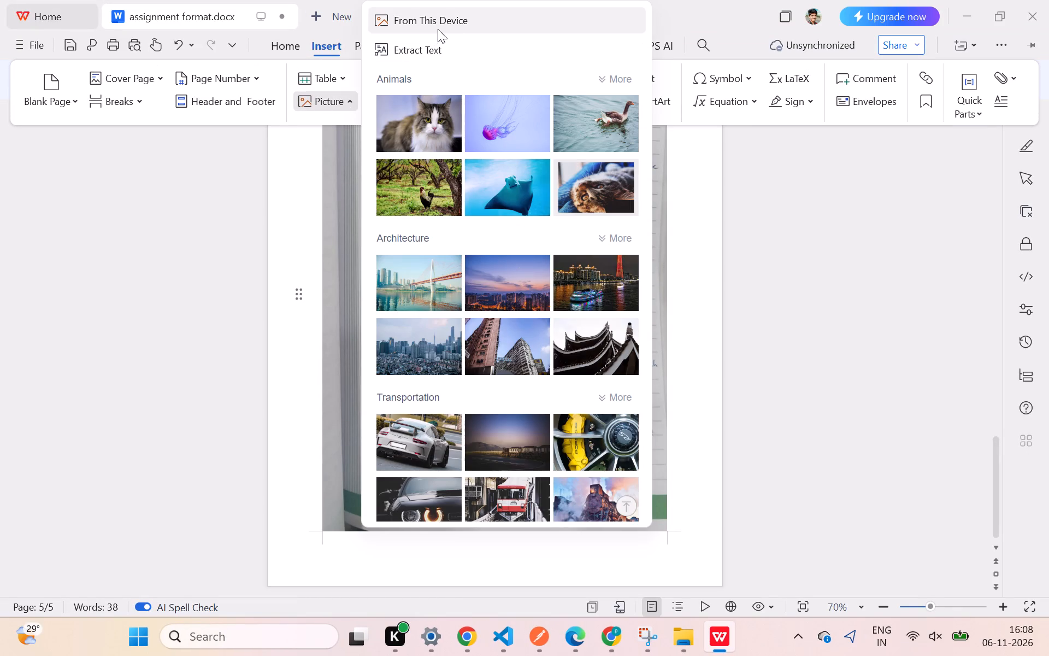
left_click(447, 24)
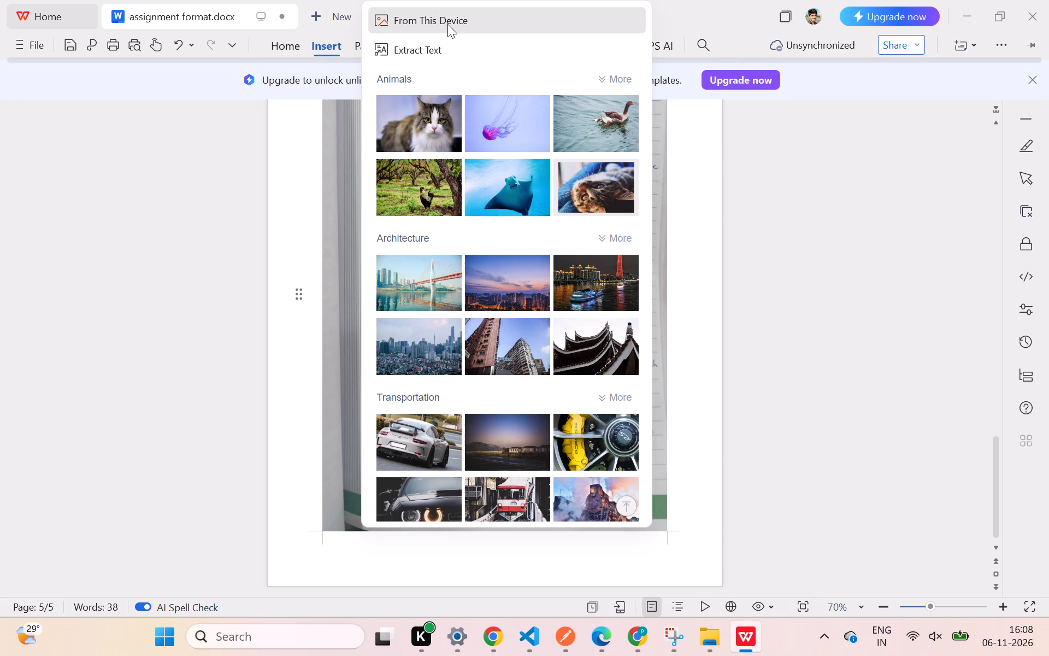
left_click(447, 24)
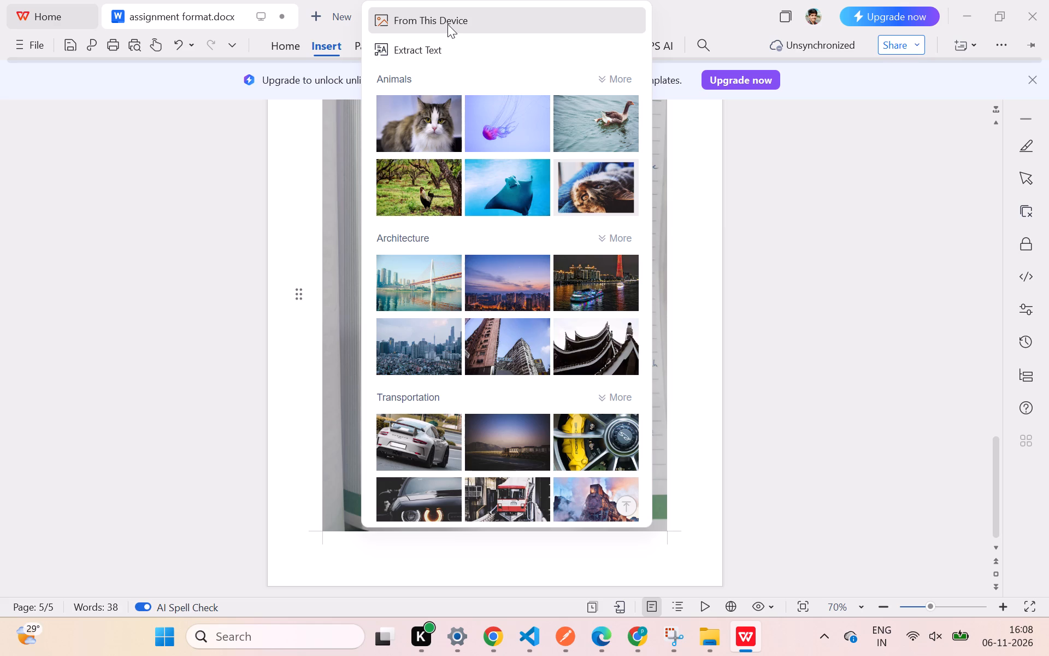
left_click(447, 24)
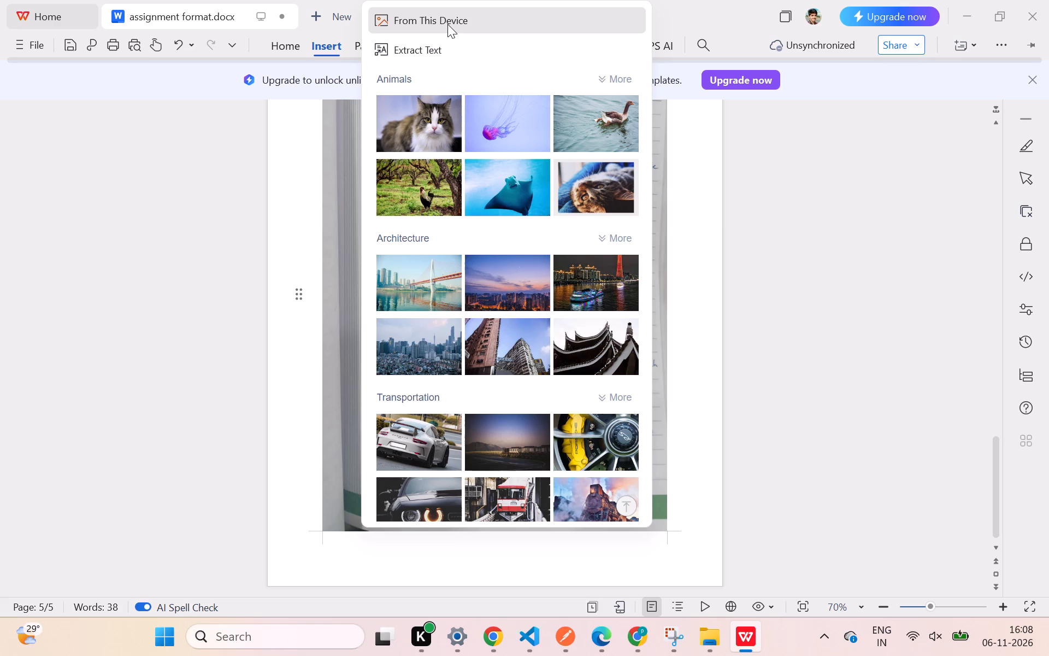
left_click(447, 24)
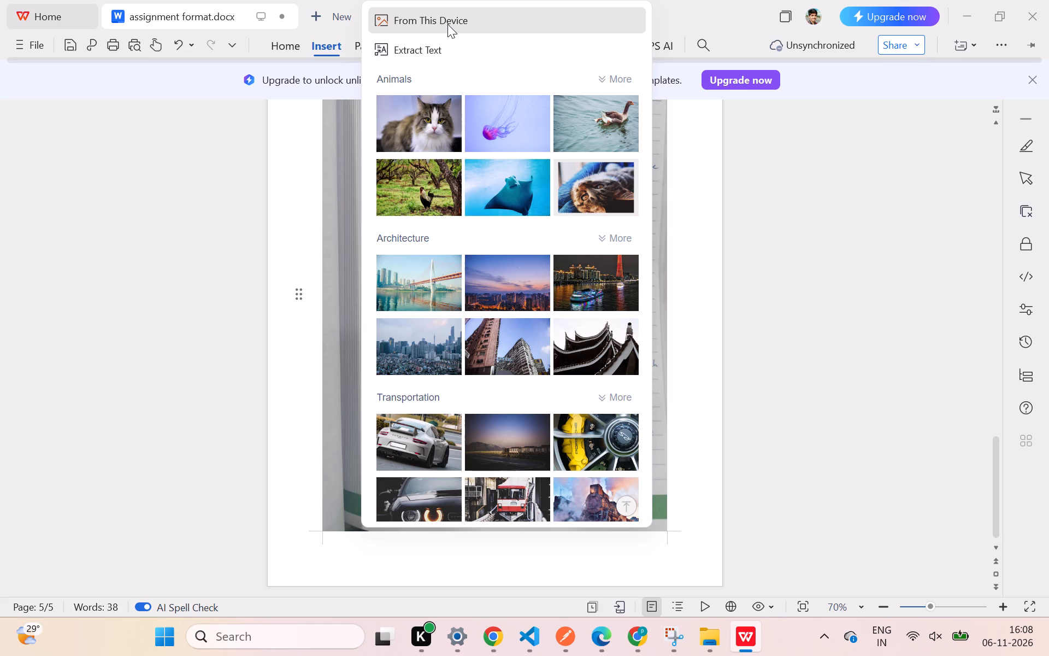
left_click(447, 24)
left_click(447, 24)
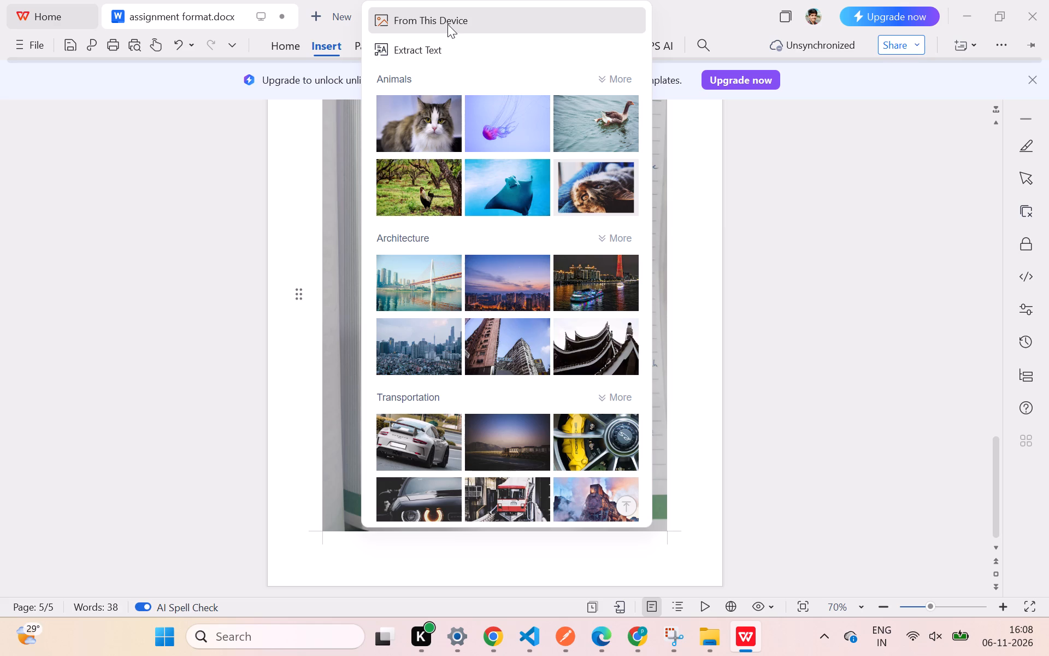
left_click(447, 24)
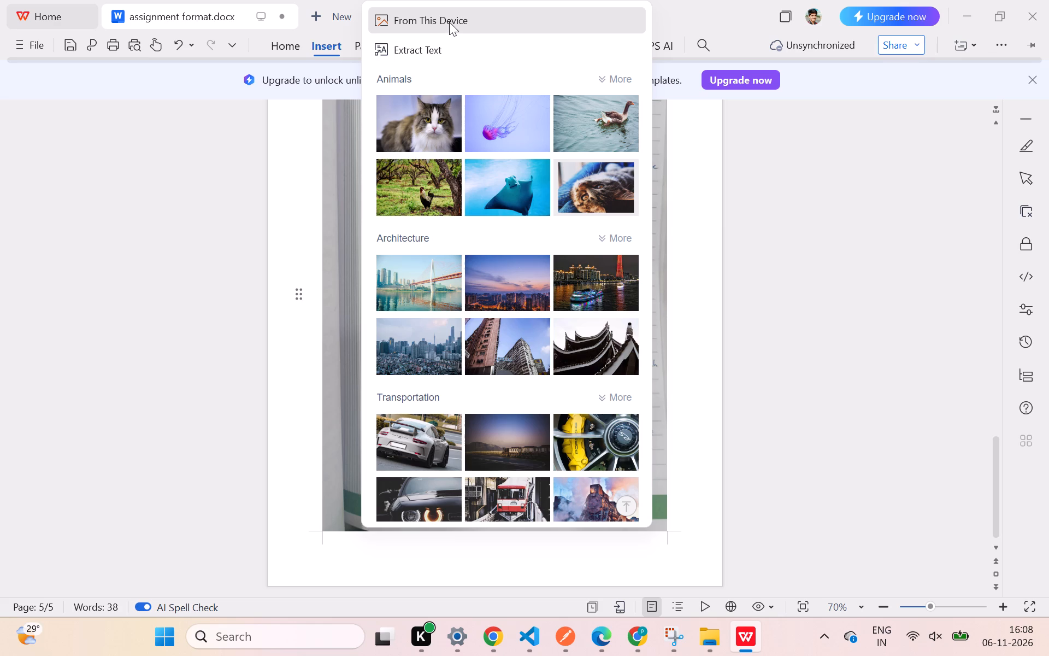
left_click(449, 22)
triple_click(449, 22)
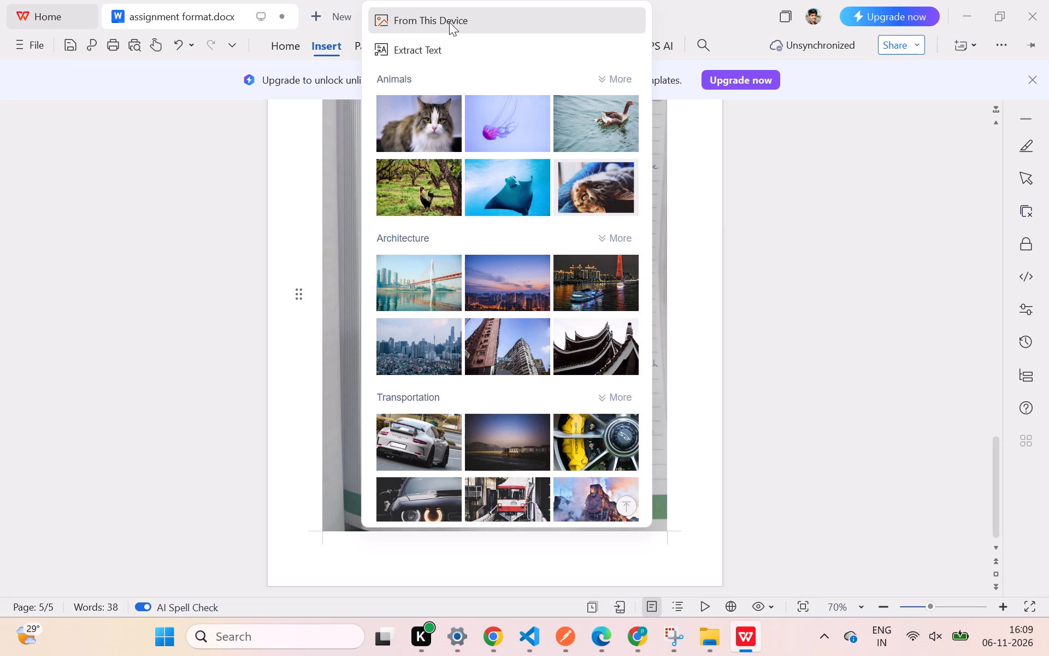
double_click(449, 22)
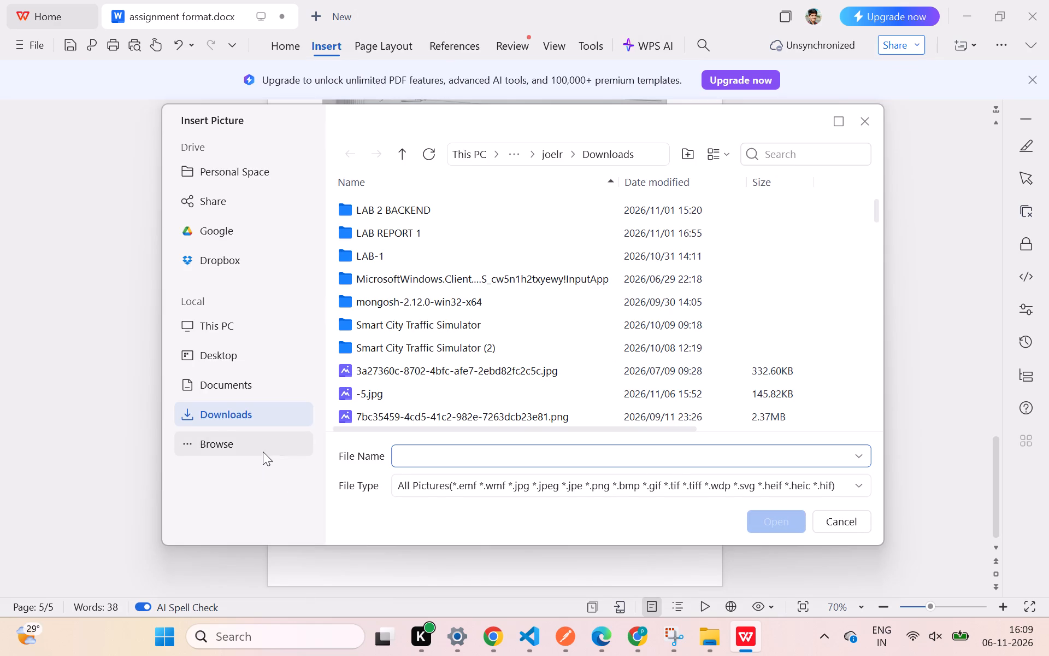
left_click(263, 452)
scroll(85, 167, "up", 1)
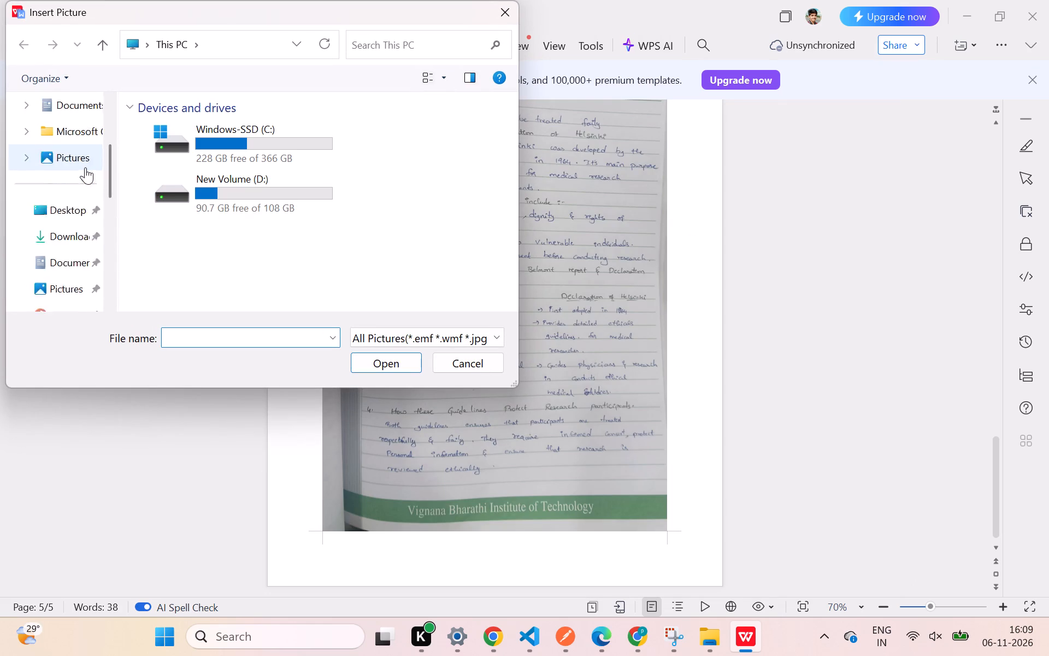
scroll(85, 167, "up", 2)
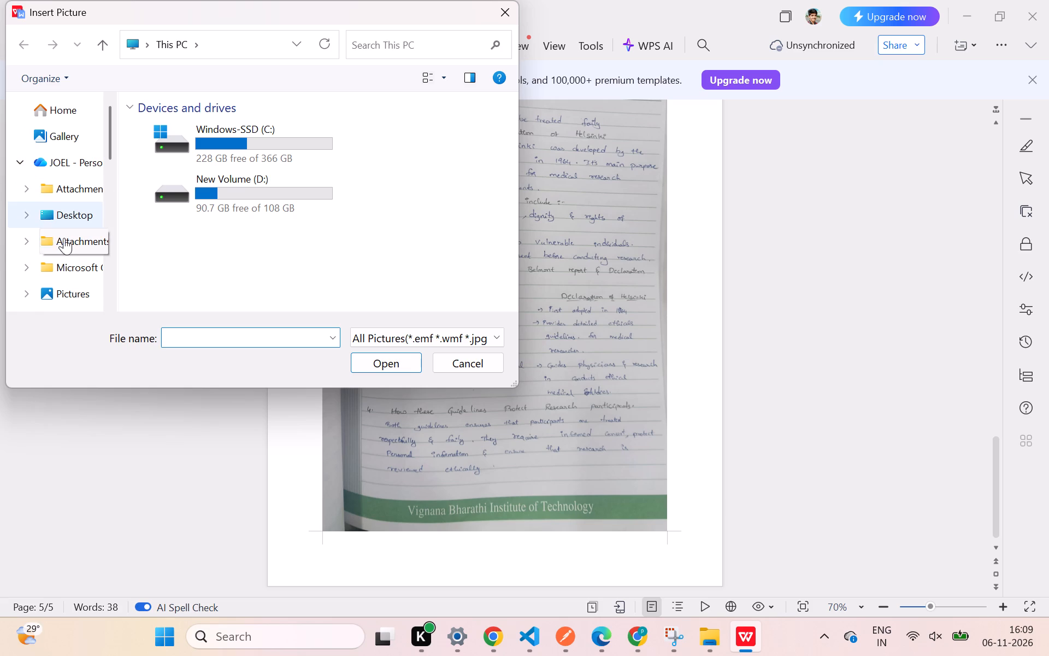
scroll(64, 245, "down", 1)
left_click(54, 286)
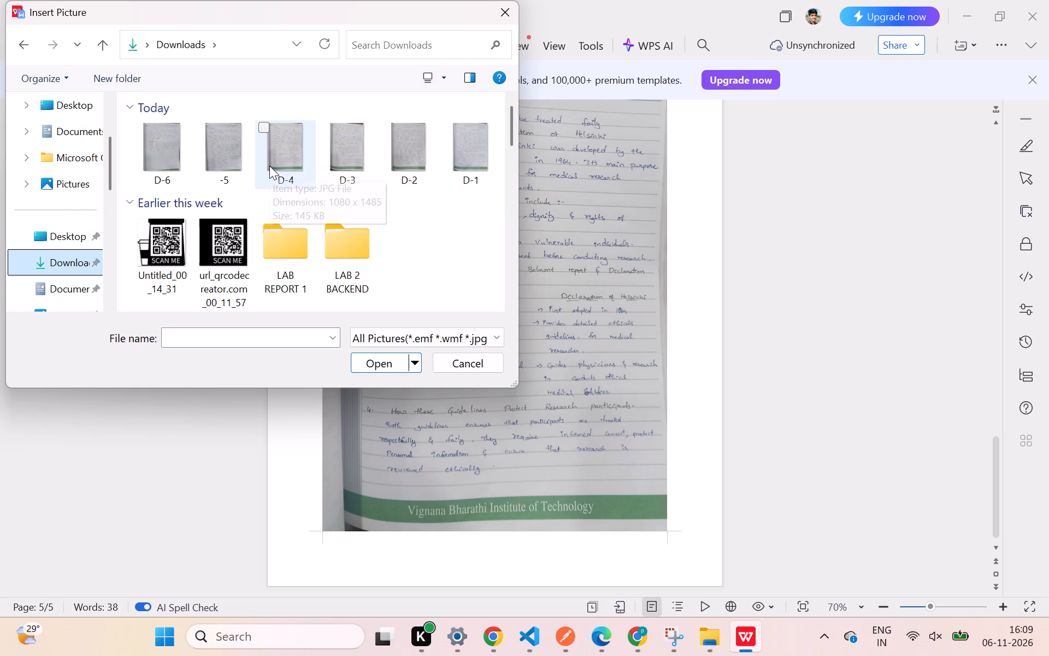
scroll(541, 228, "up", 2)
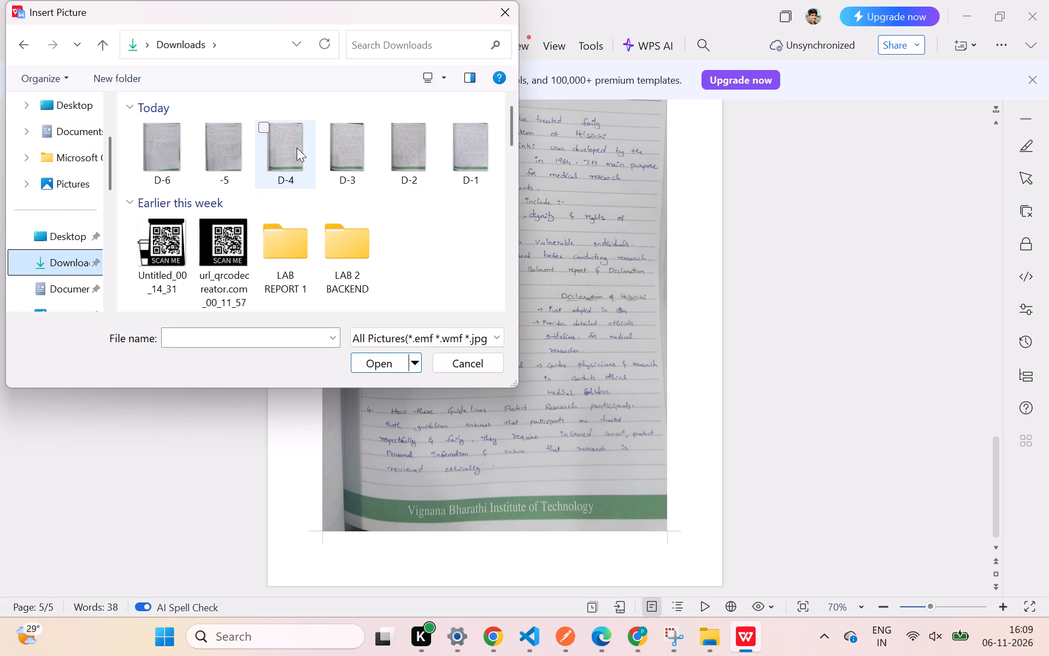
left_click(303, 149)
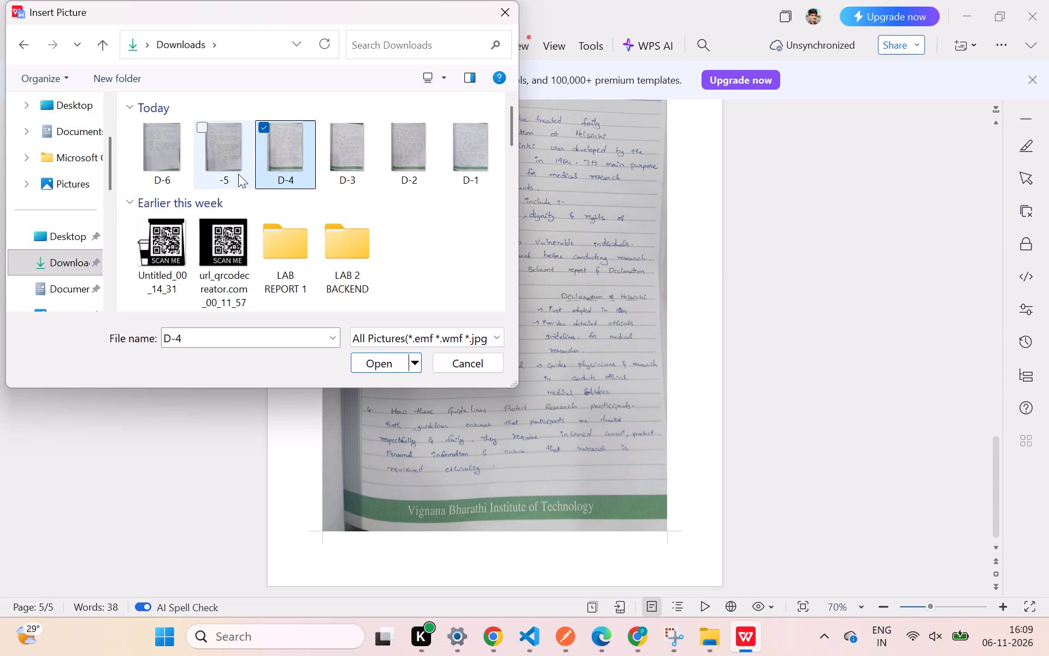
left_click(220, 170)
left_click(400, 365)
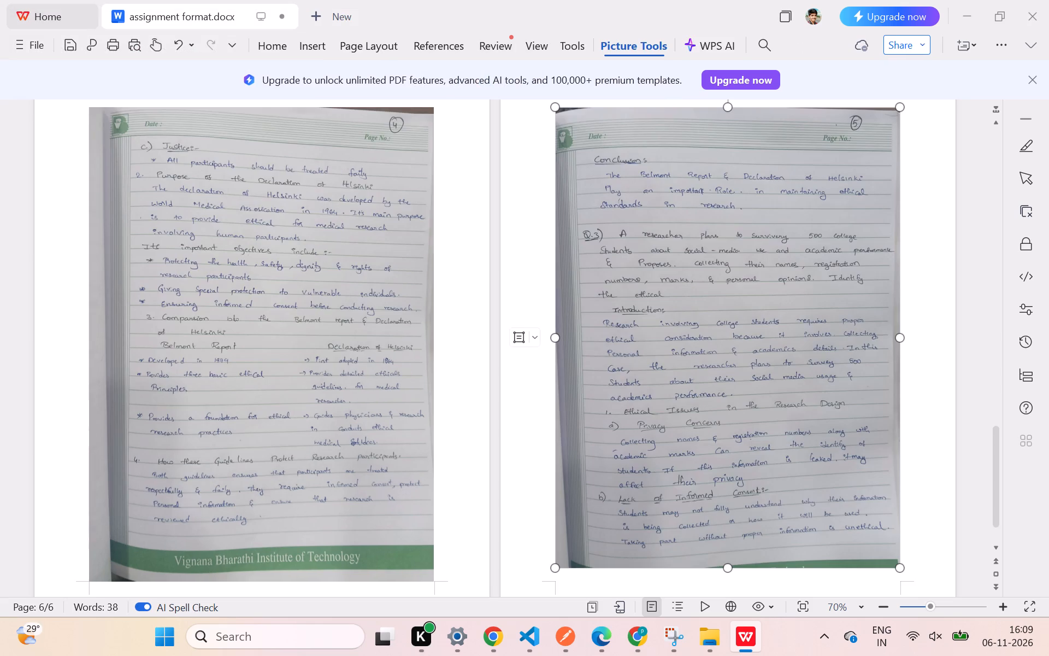
Insert the D-6 picture from the Downloads folder after the page 5 picture, as the document's last page.
scroll(528, 259, "down", 2)
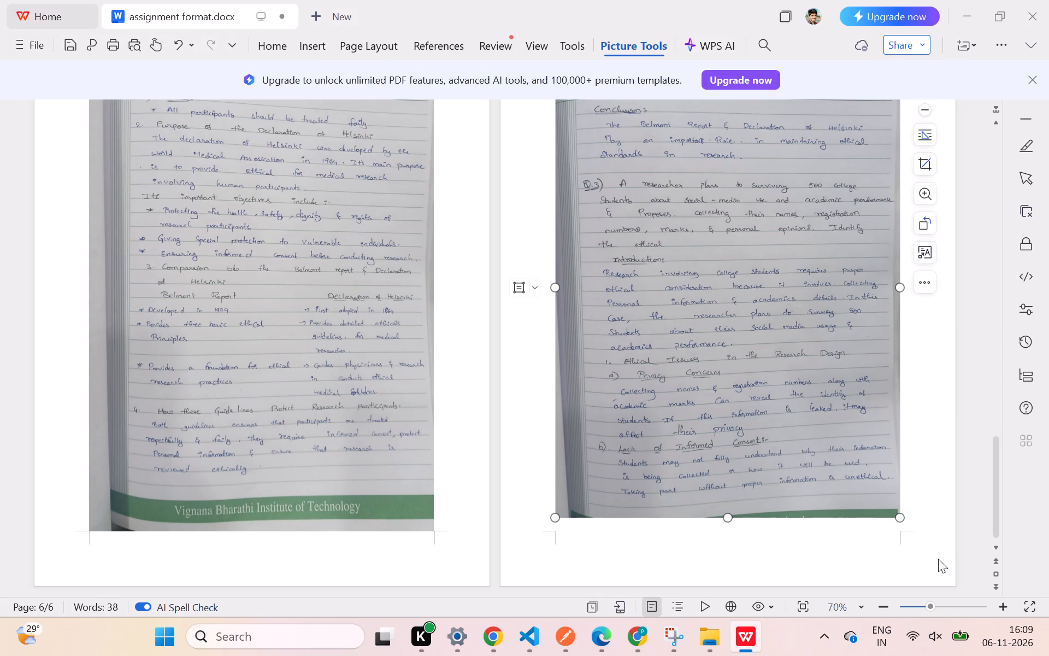
left_click(941, 552)
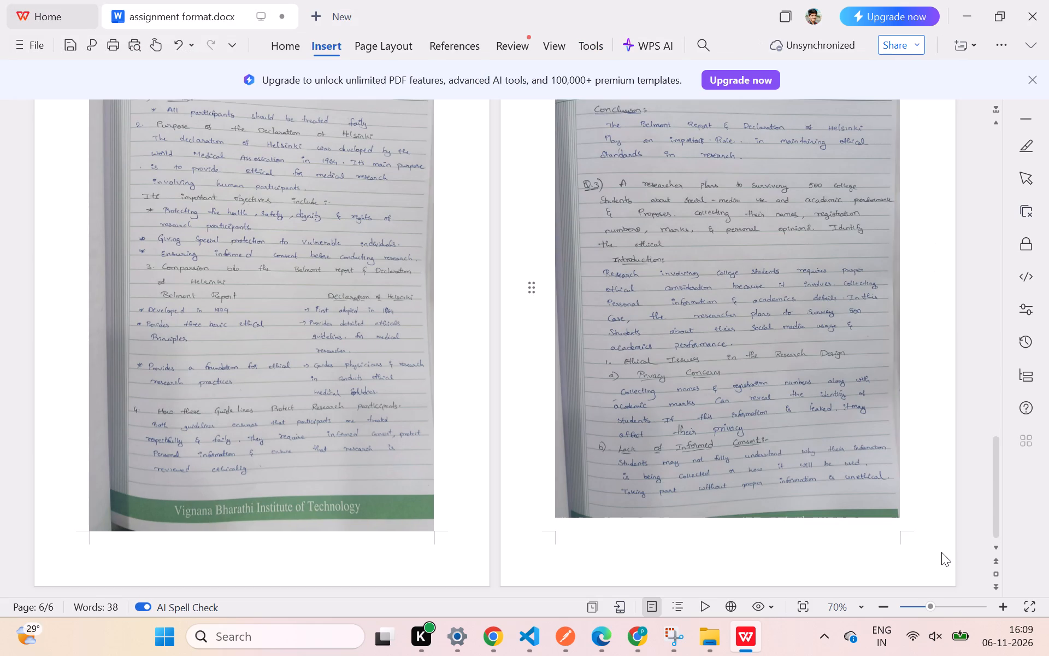
left_click(323, 49)
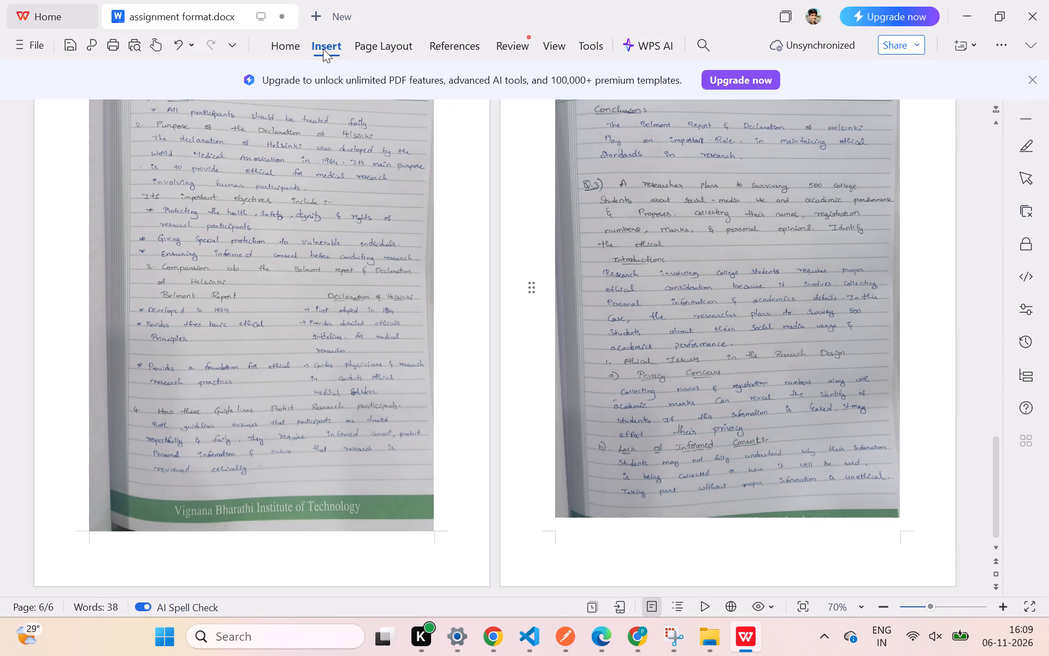
left_click(323, 49)
left_click(323, 49)
left_click(323, 49)
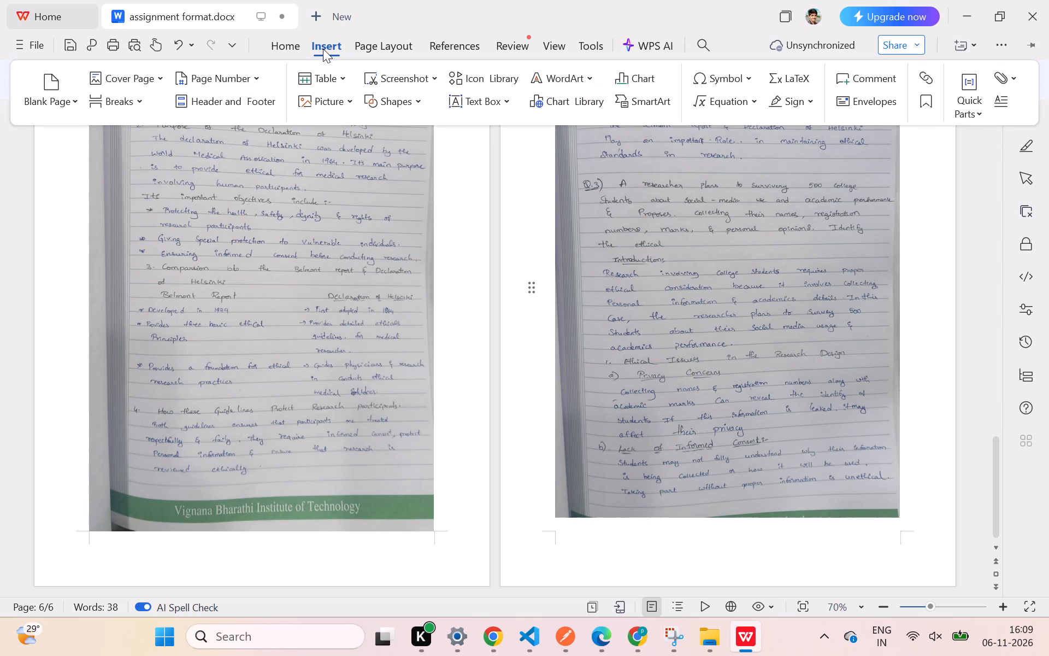
left_click(338, 99)
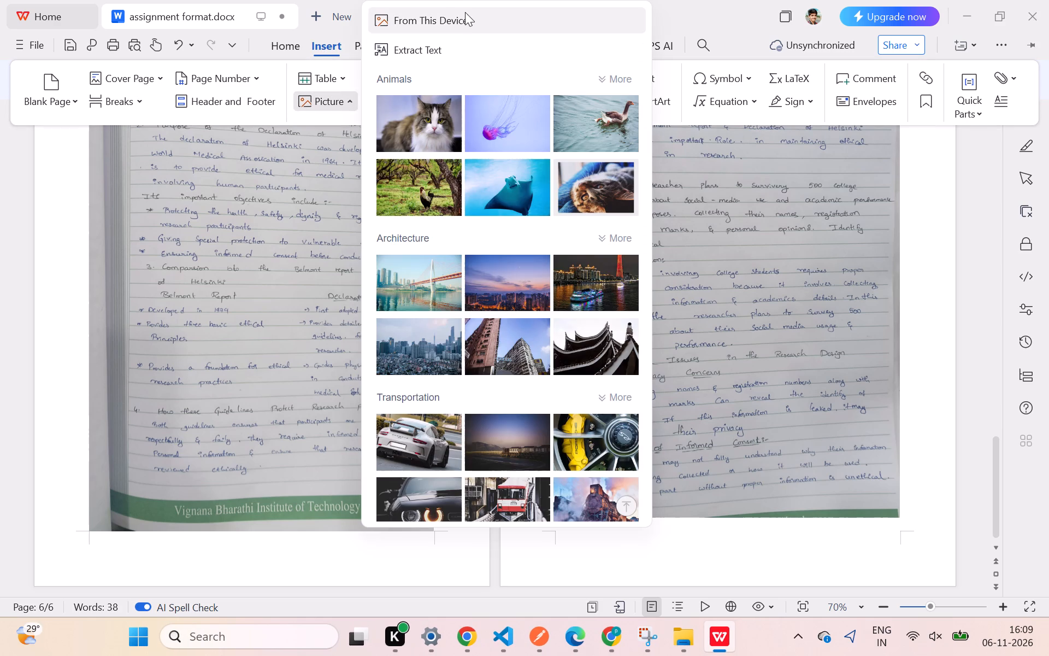
left_click(462, 20)
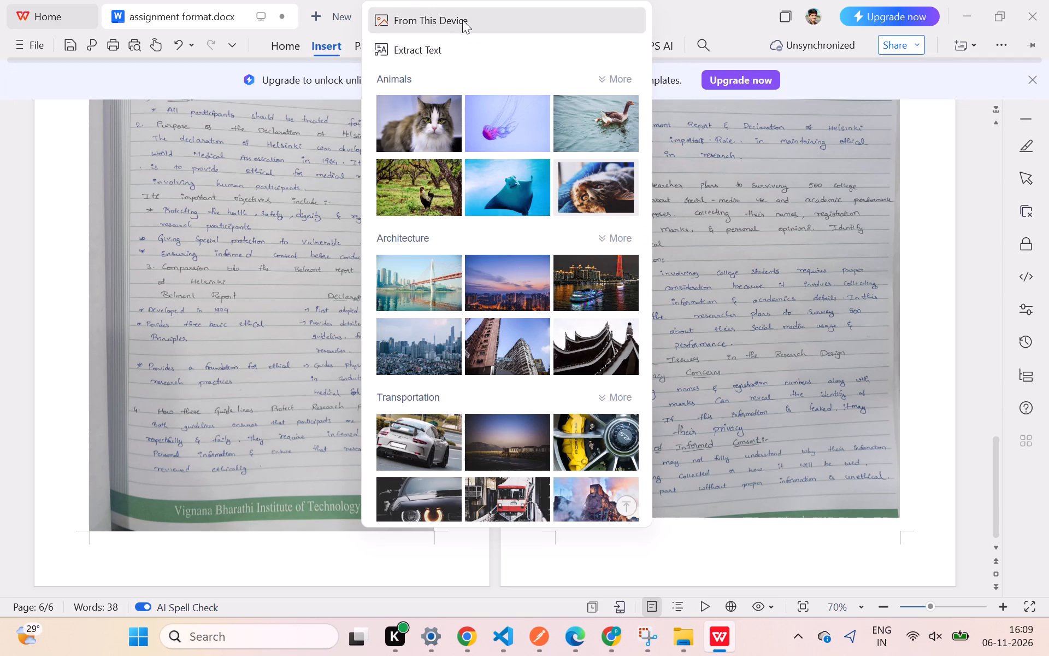
left_click(462, 20)
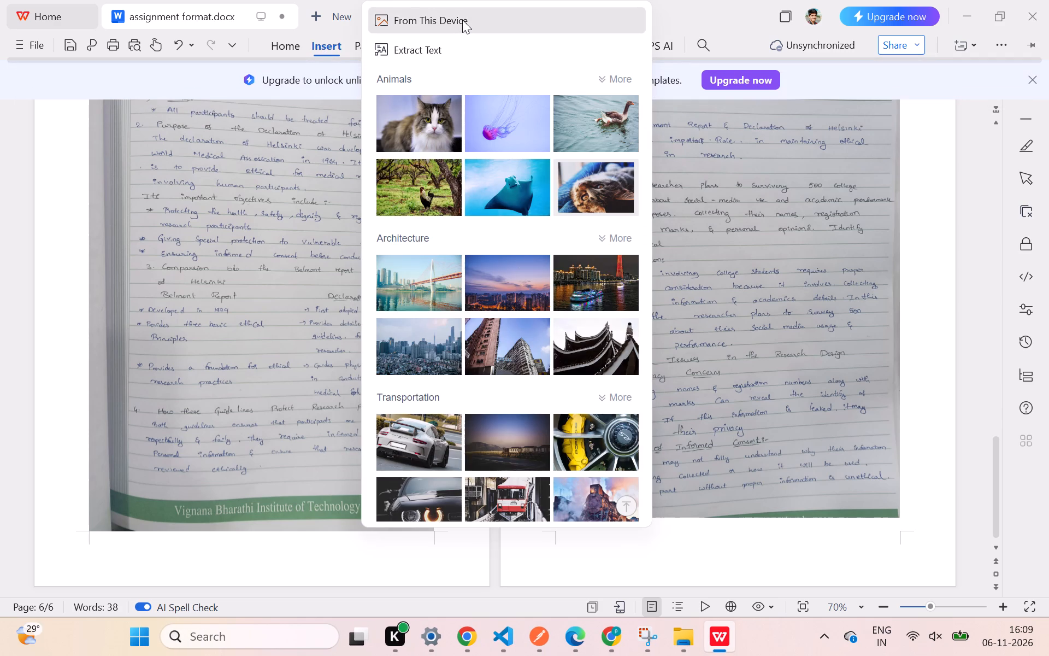
left_click(462, 20)
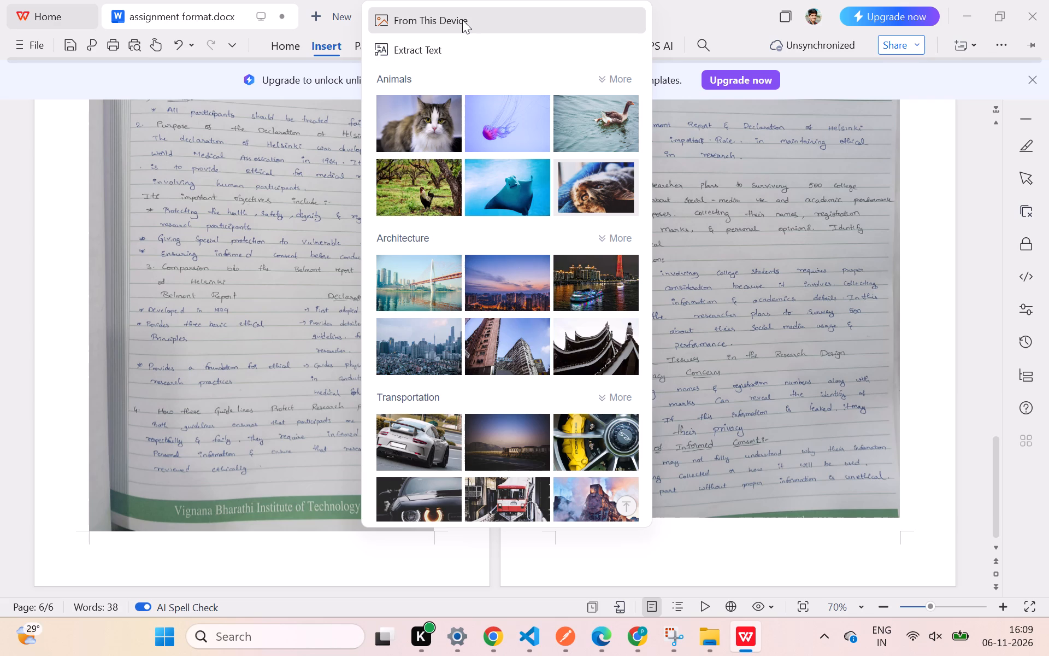
left_click(462, 20)
left_click(462, 20)
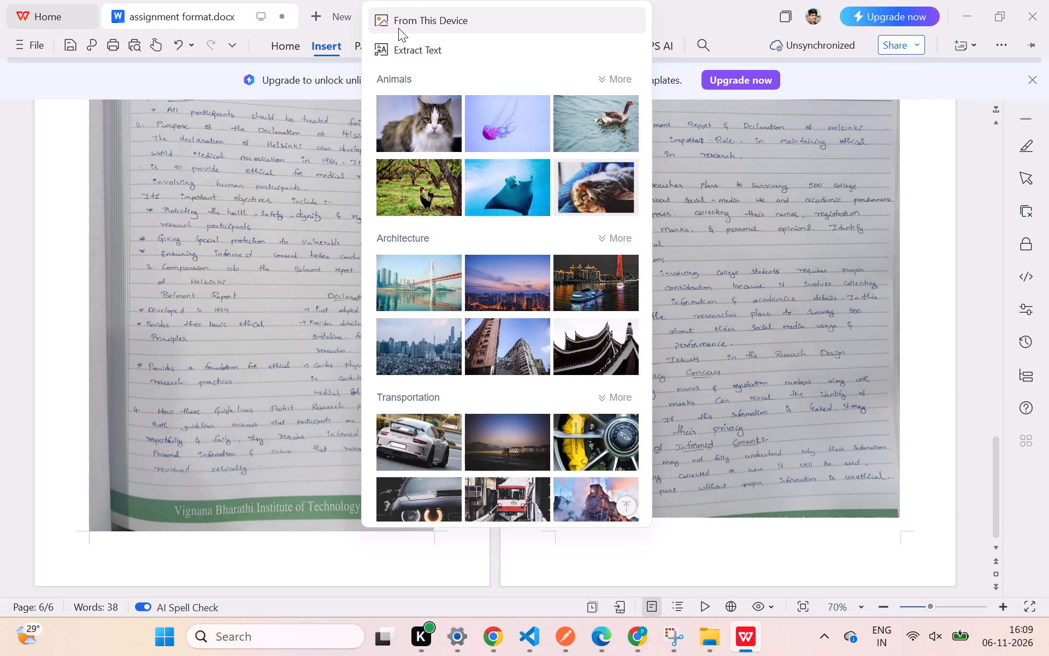
double_click(396, 25)
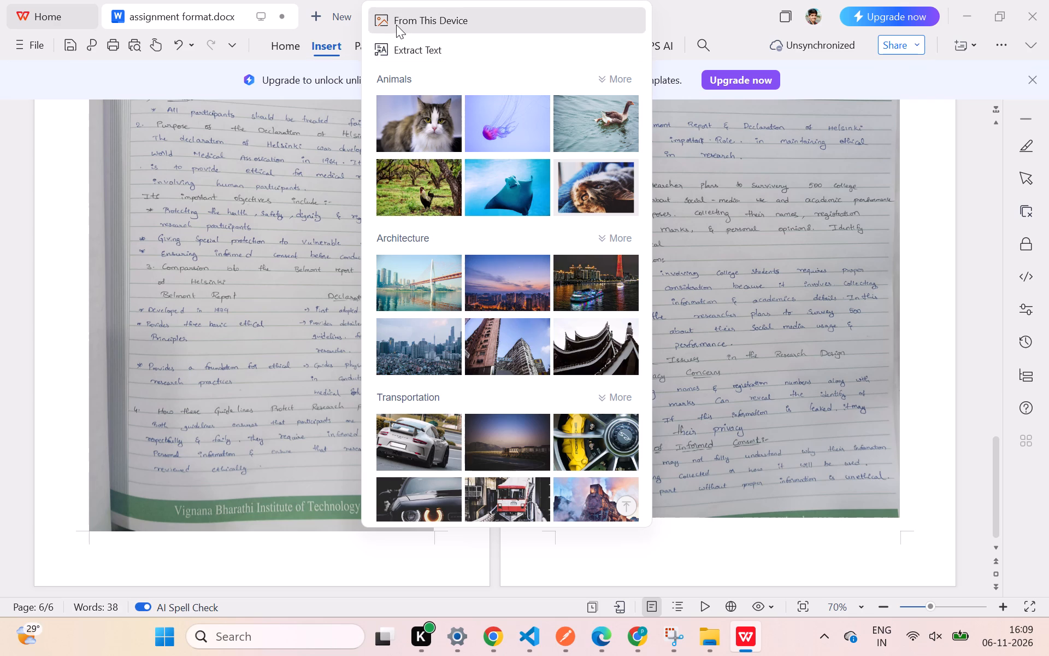
triple_click(396, 25)
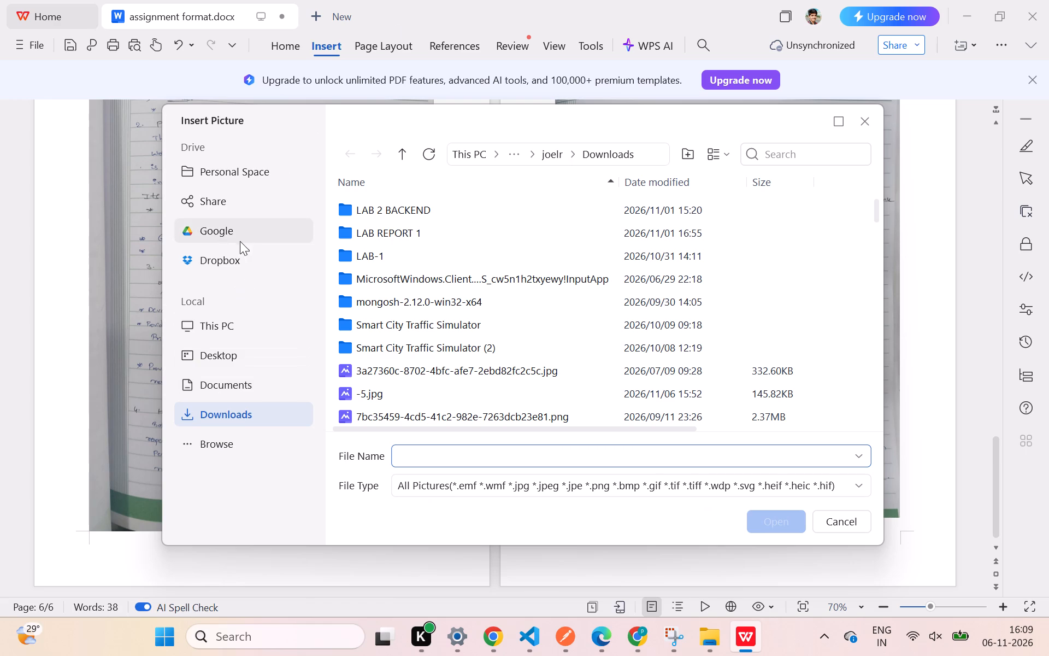
left_click(220, 449)
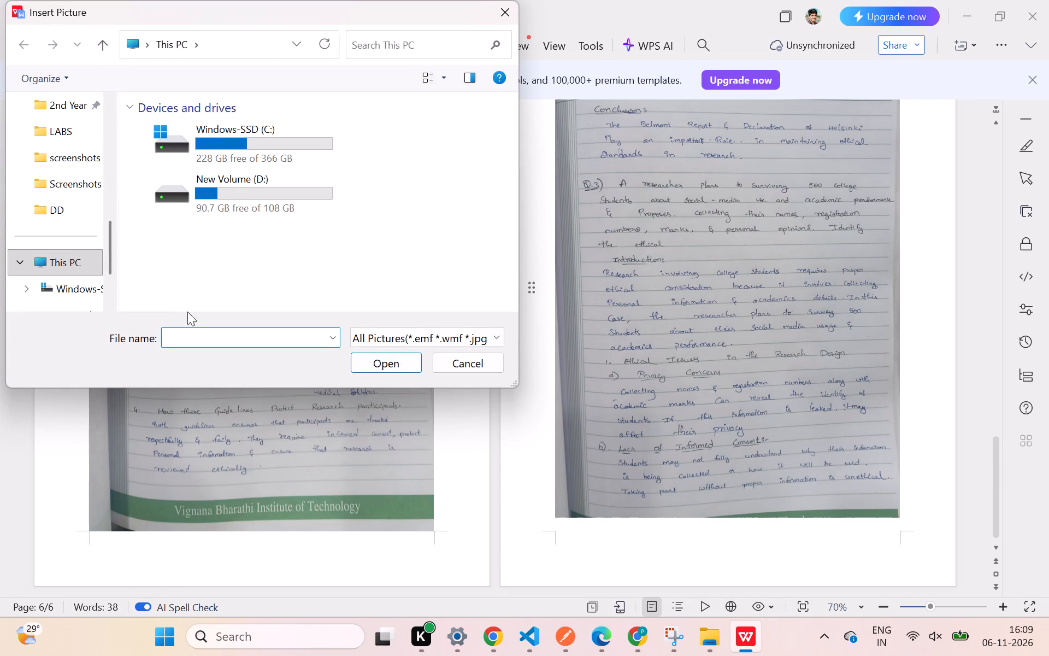
scroll(65, 109, "up", 2)
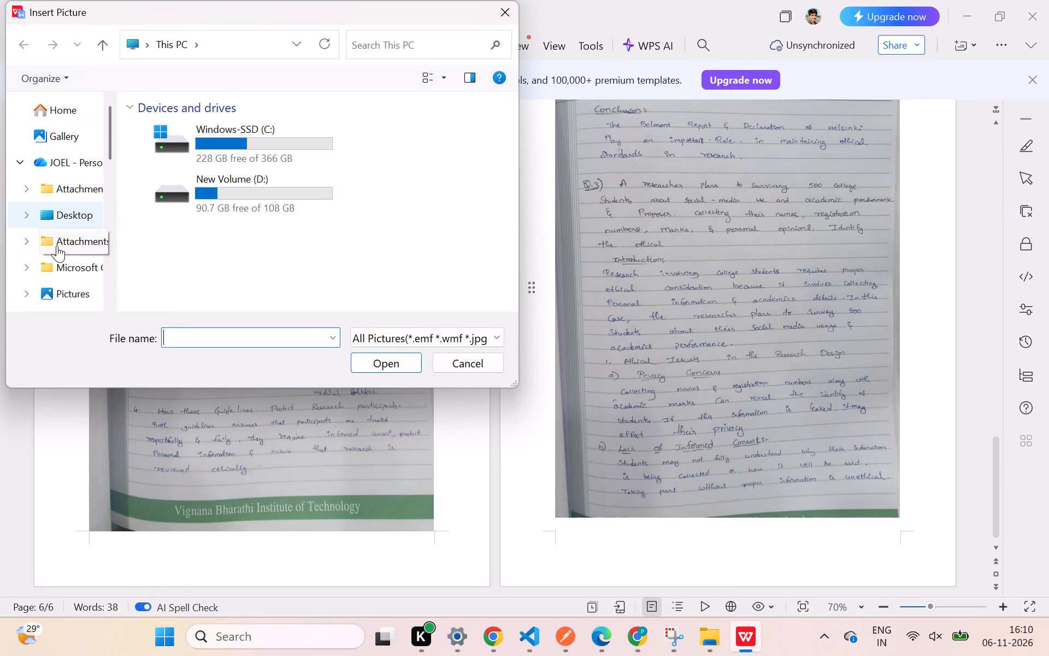
scroll(57, 245, "down", 1)
left_click(62, 296)
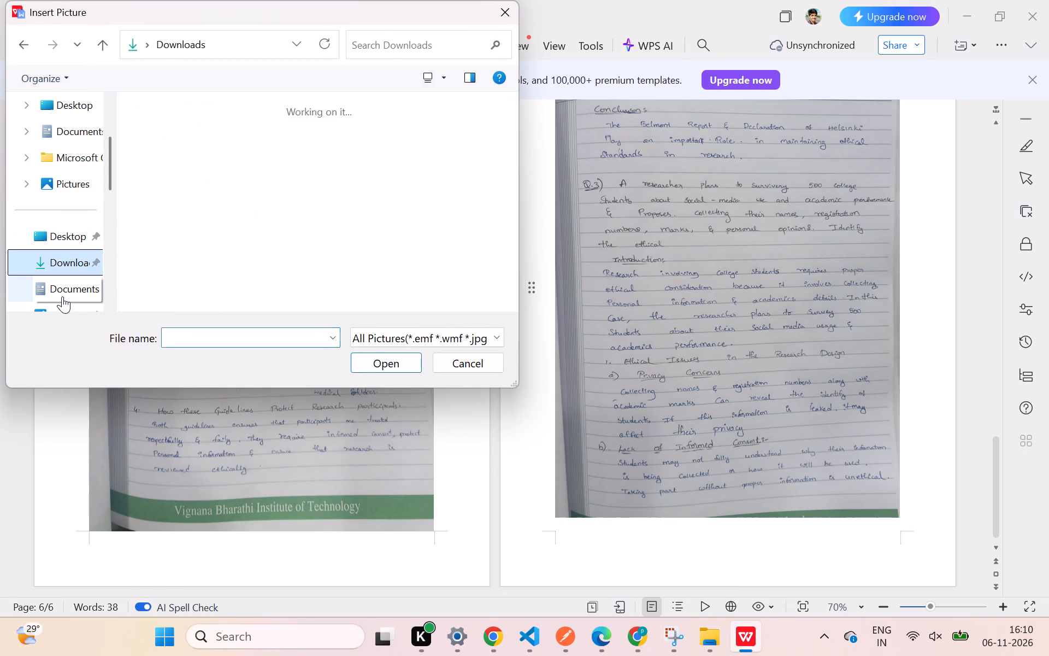
left_click(181, 181)
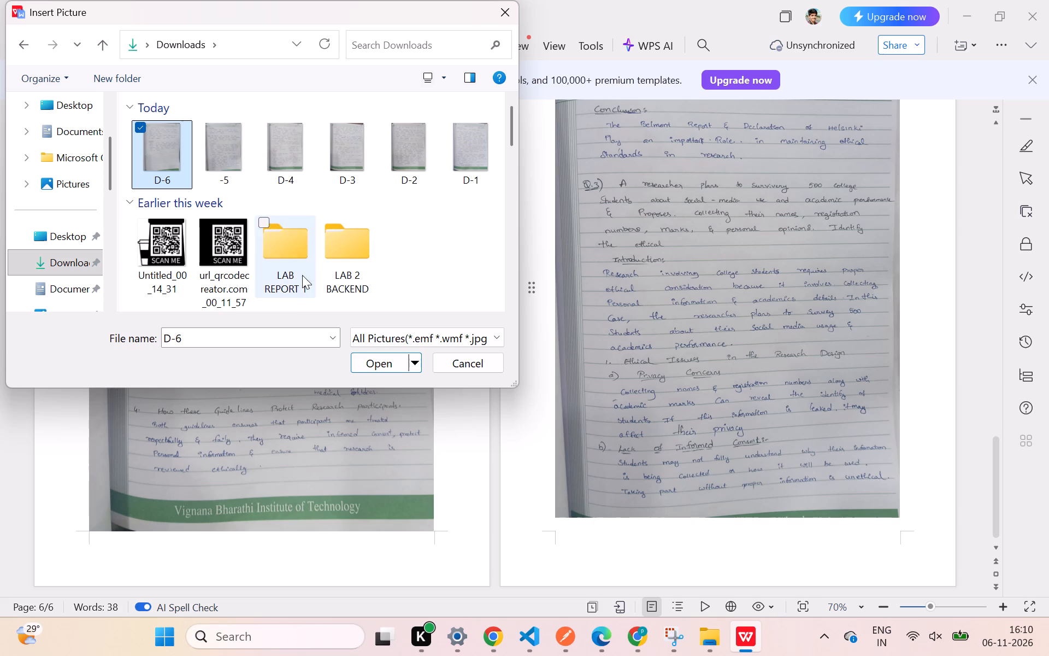
left_click(386, 374)
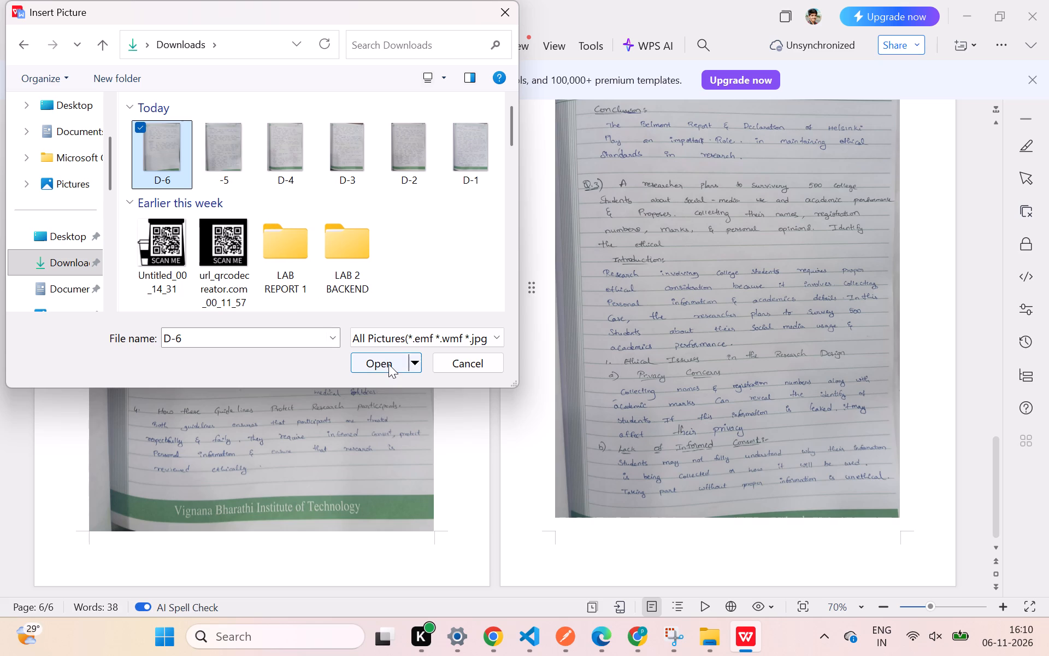
left_click(388, 364)
Review all pages in a zoomed-out overview, checking the order and fit of the handwritten page pictures.
scroll(526, 251, "up", 8)
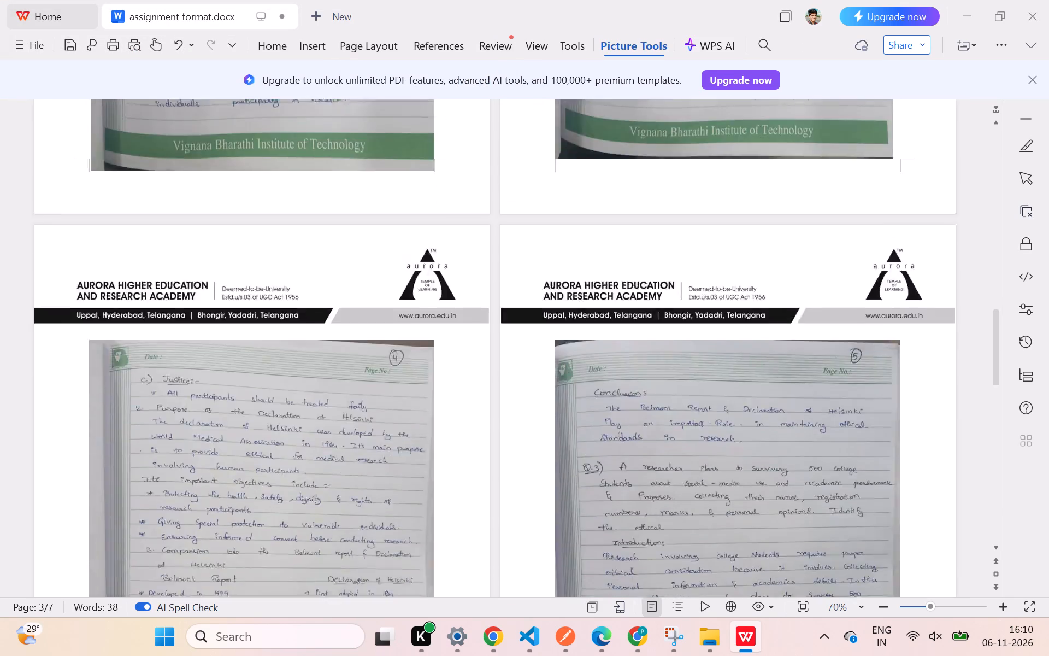
scroll(526, 251, "up", 6)
left_click(403, 399)
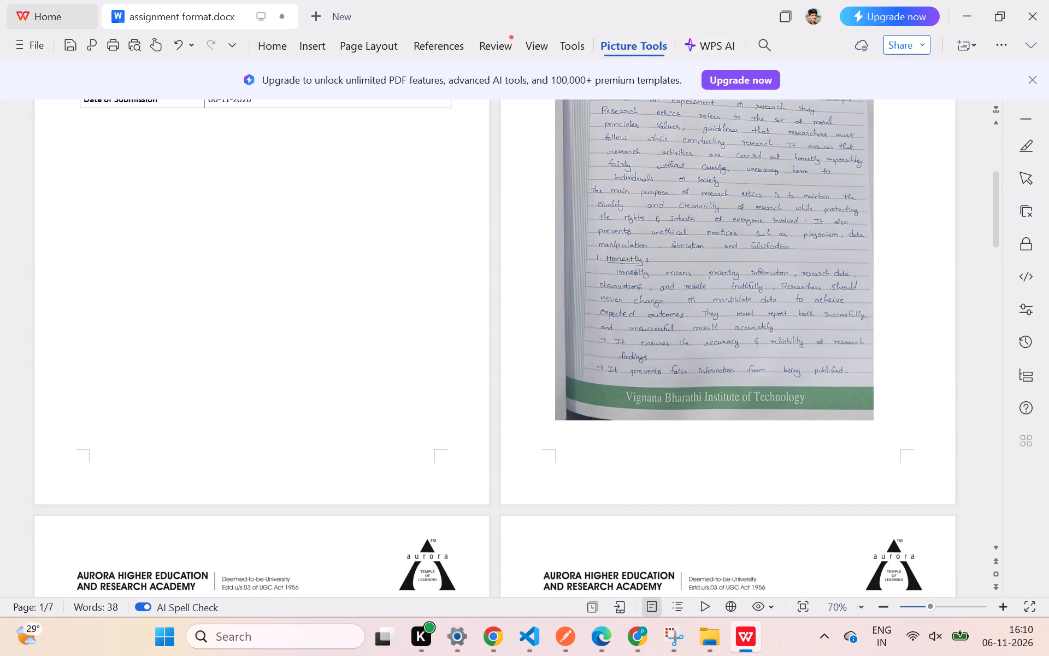
scroll(403, 399, "up", 6)
scroll(403, 399, "down", 1)
scroll(403, 399, "down", 3, "ctrl")
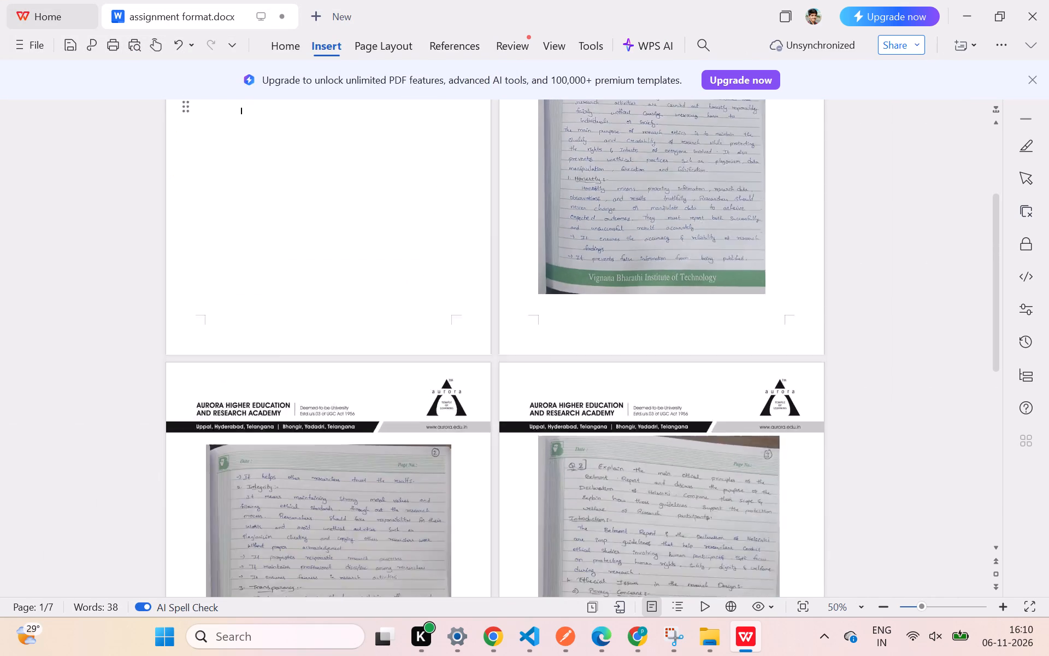
left_click_drag(493, 214, 446, 211)
scroll(446, 211, "down", 1, "ctrl")
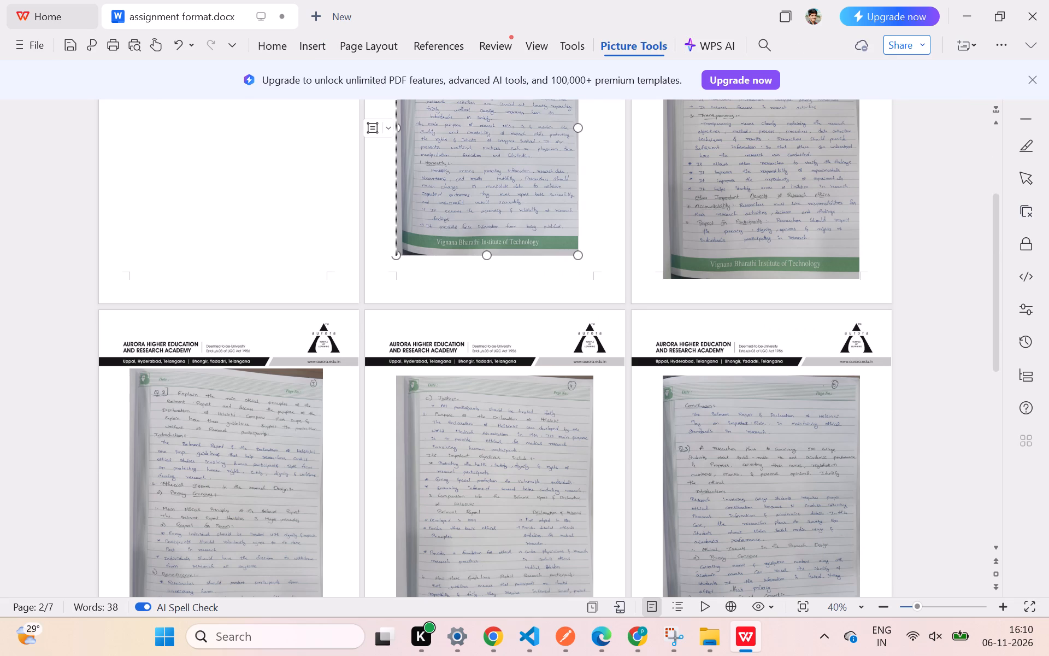
scroll(446, 211, "down", 2, "ctrl")
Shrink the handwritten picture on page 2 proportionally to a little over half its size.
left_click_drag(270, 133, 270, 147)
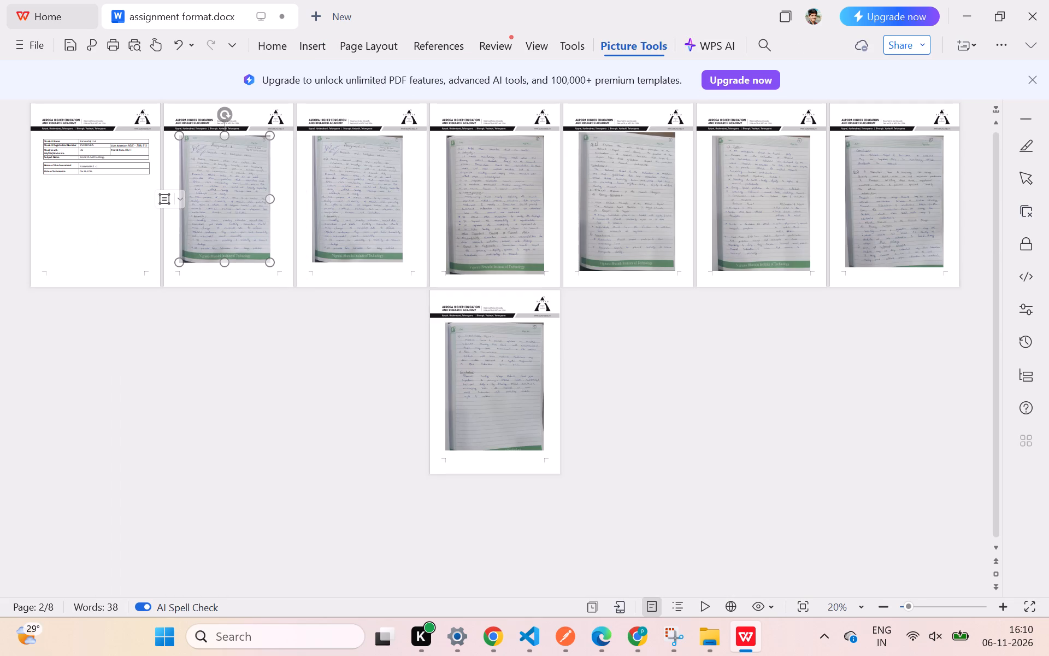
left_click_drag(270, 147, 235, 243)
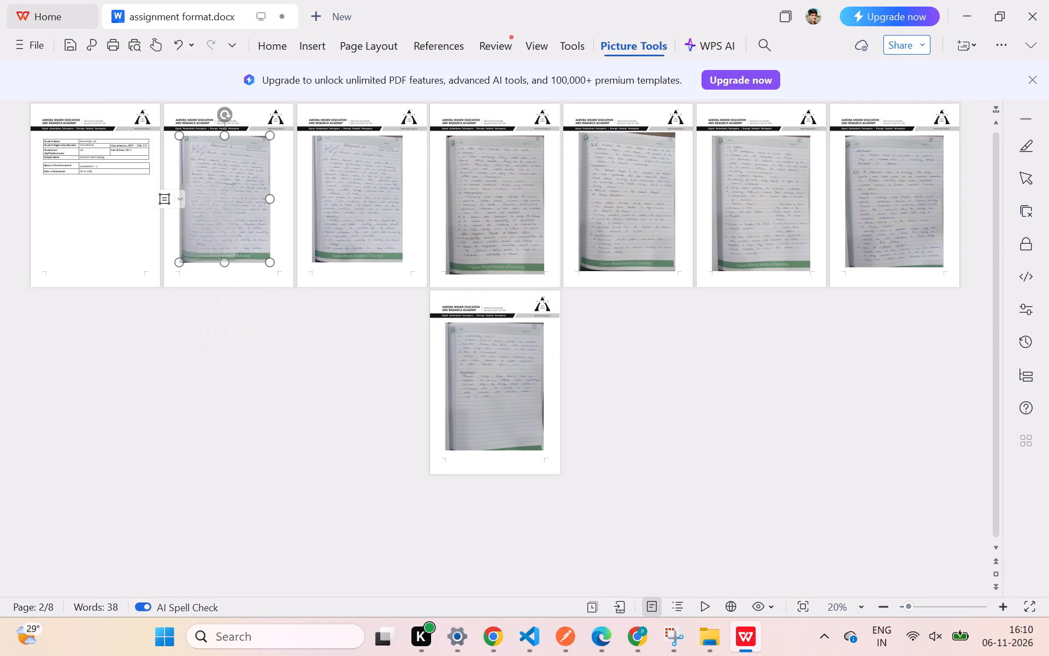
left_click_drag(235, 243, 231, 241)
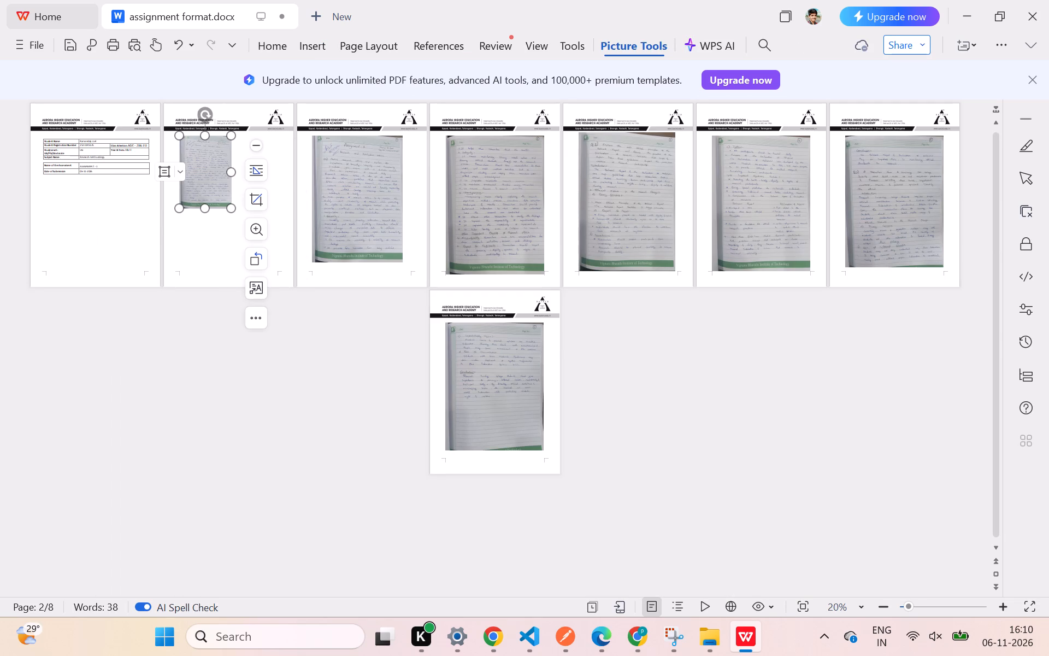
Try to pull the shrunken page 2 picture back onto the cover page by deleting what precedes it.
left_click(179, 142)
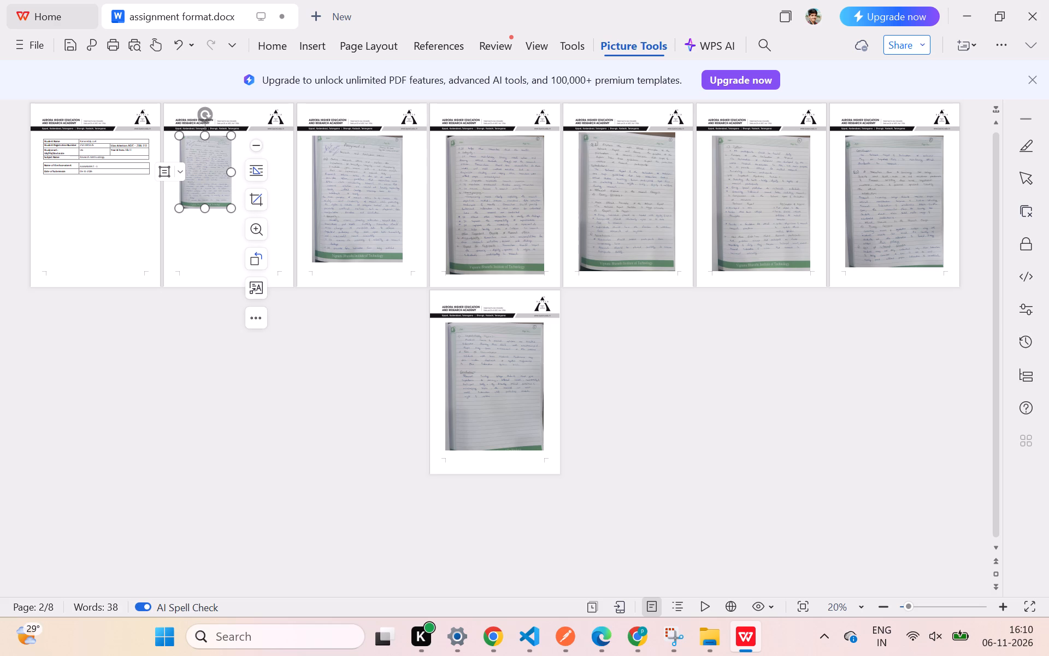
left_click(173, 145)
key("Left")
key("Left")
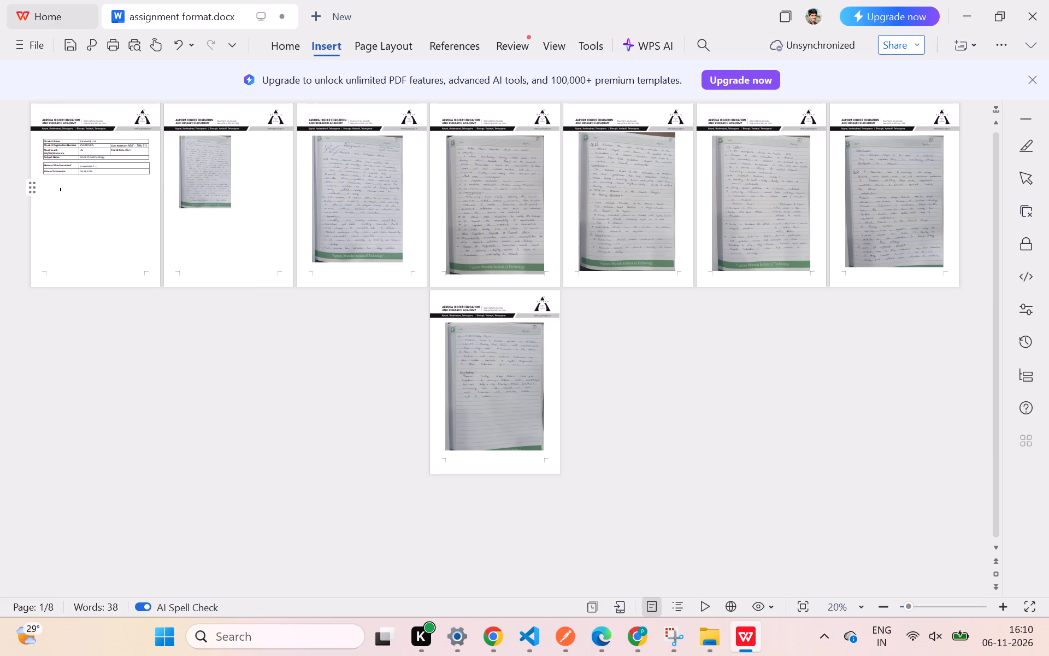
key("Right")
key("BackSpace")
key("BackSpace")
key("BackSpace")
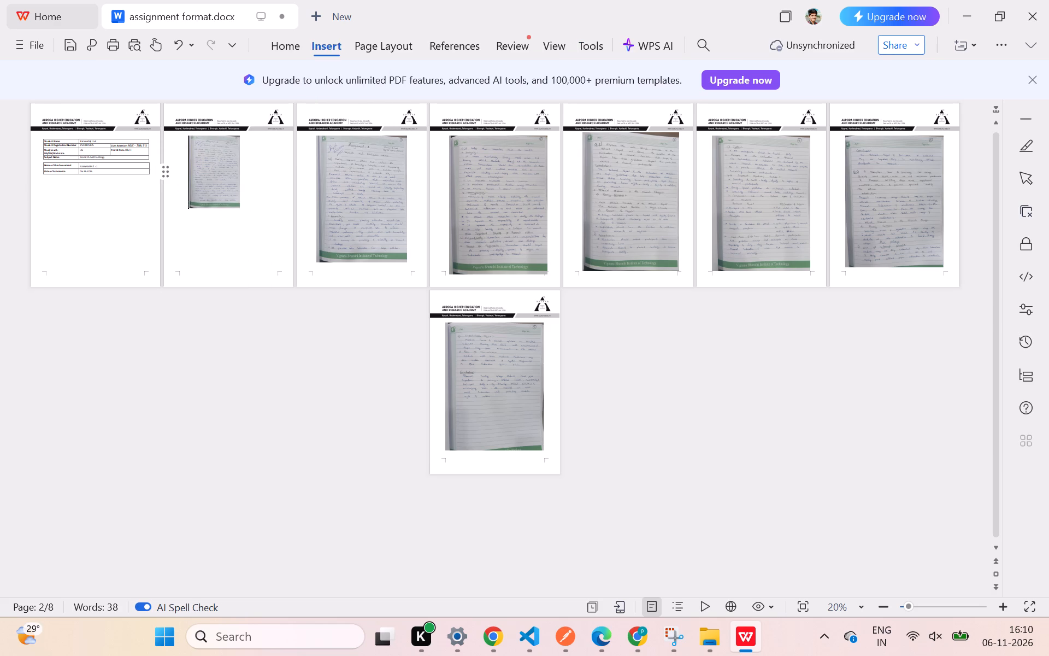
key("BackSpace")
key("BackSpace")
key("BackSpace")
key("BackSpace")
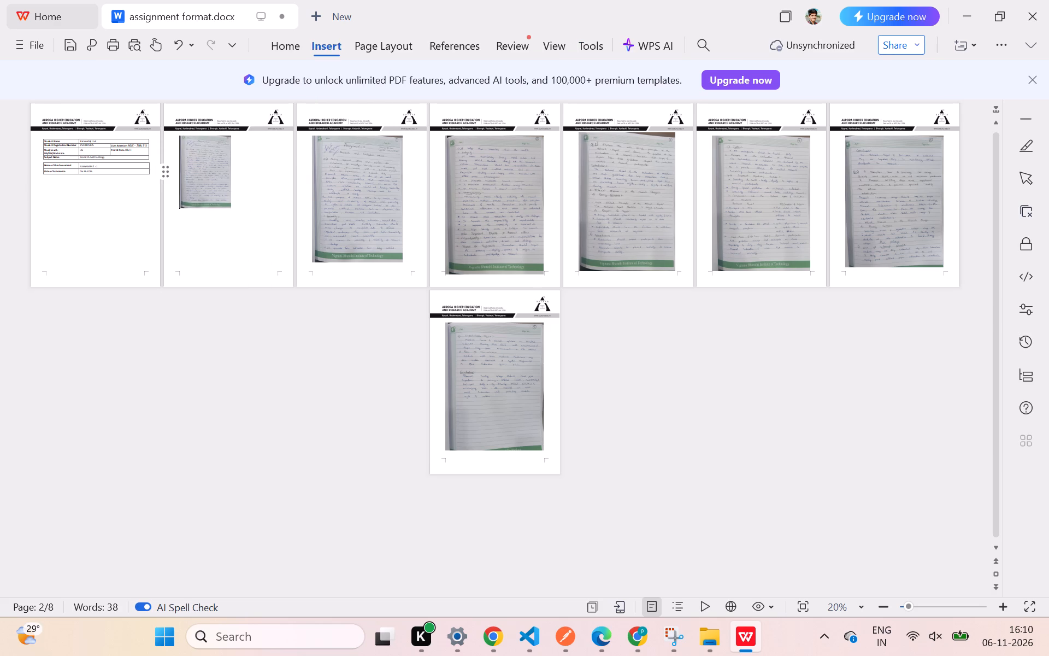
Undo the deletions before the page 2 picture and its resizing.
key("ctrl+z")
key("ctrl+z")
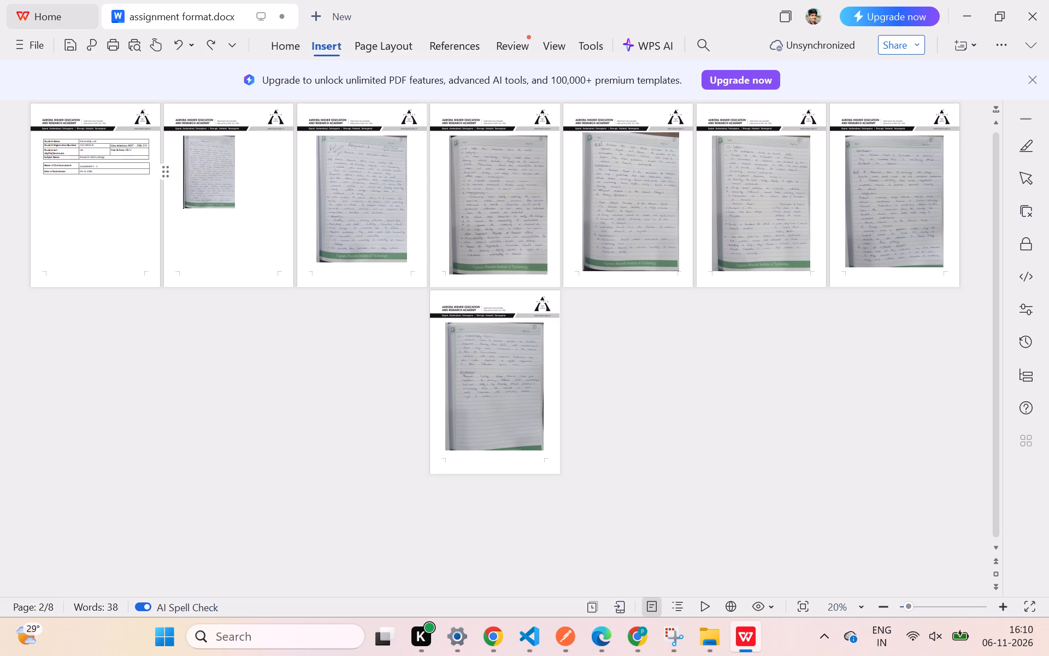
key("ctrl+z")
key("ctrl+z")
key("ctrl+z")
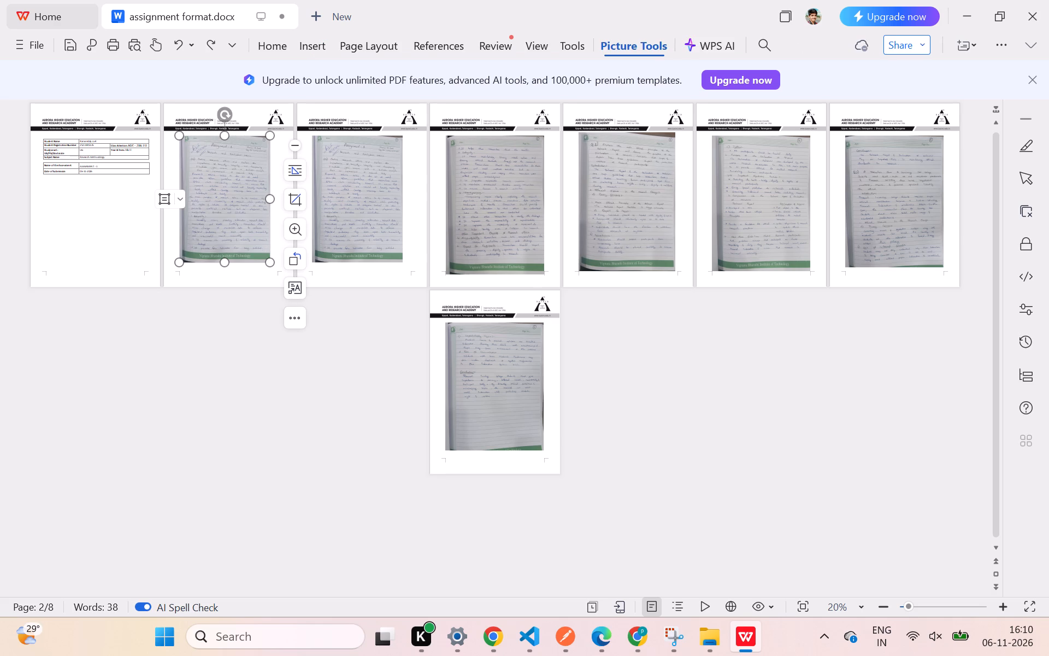
Add blank lines below the tables on the cover page, down to its bottom margin.
left_click(304, 391)
scroll(167, 99, "up", 9, "ctrl")
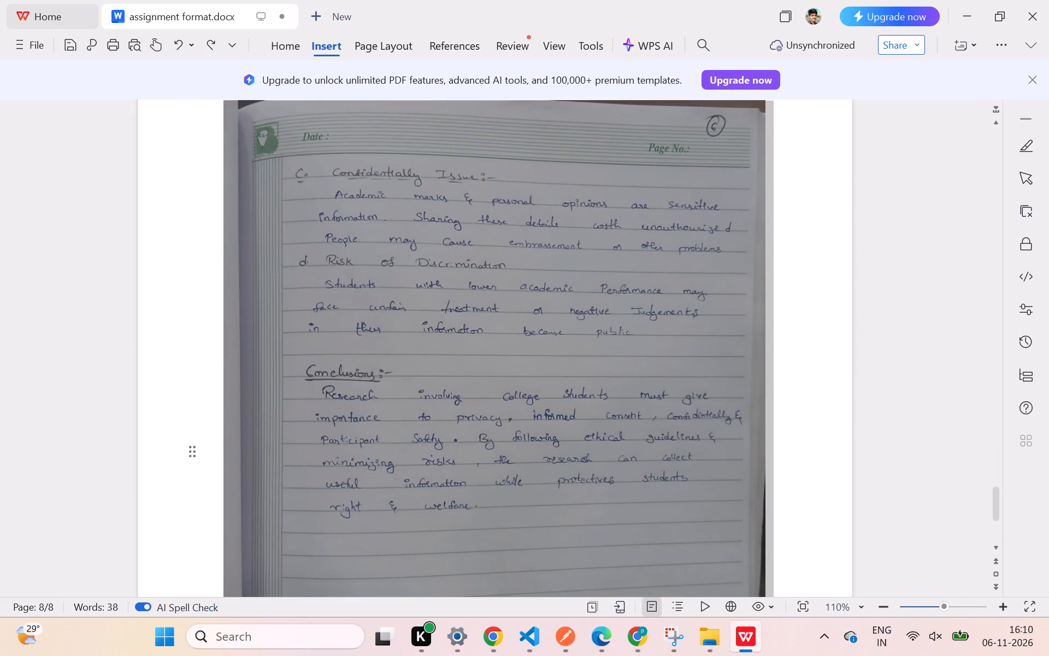
scroll(410, 381, "up", 19)
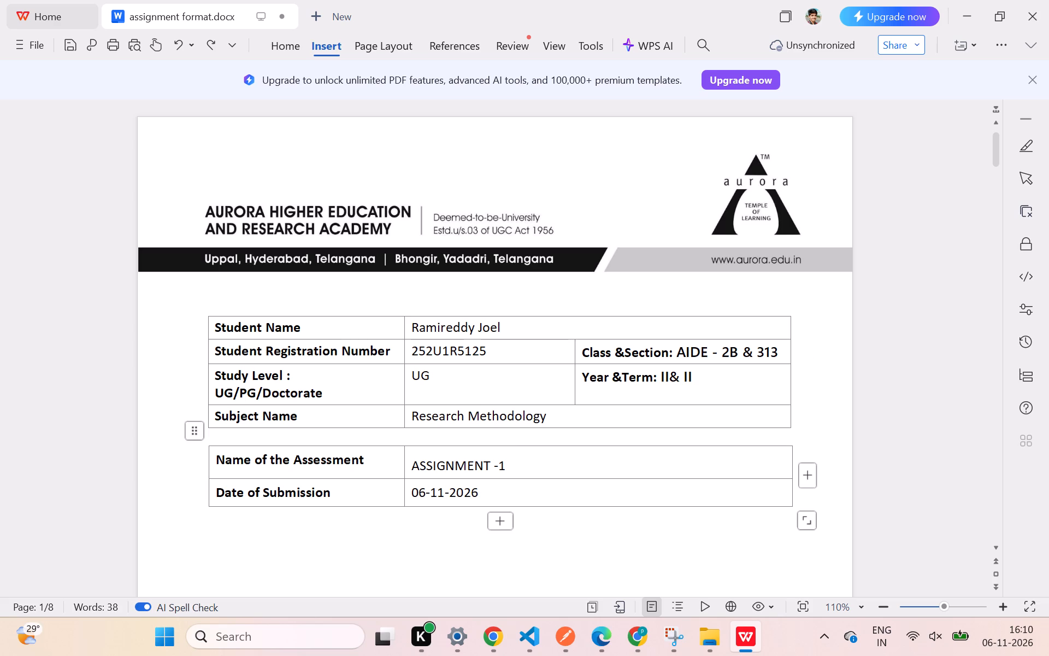
scroll(527, 462, "down", 6)
scroll(527, 462, "up", 8)
scroll(527, 462, "down", 2, "ctrl")
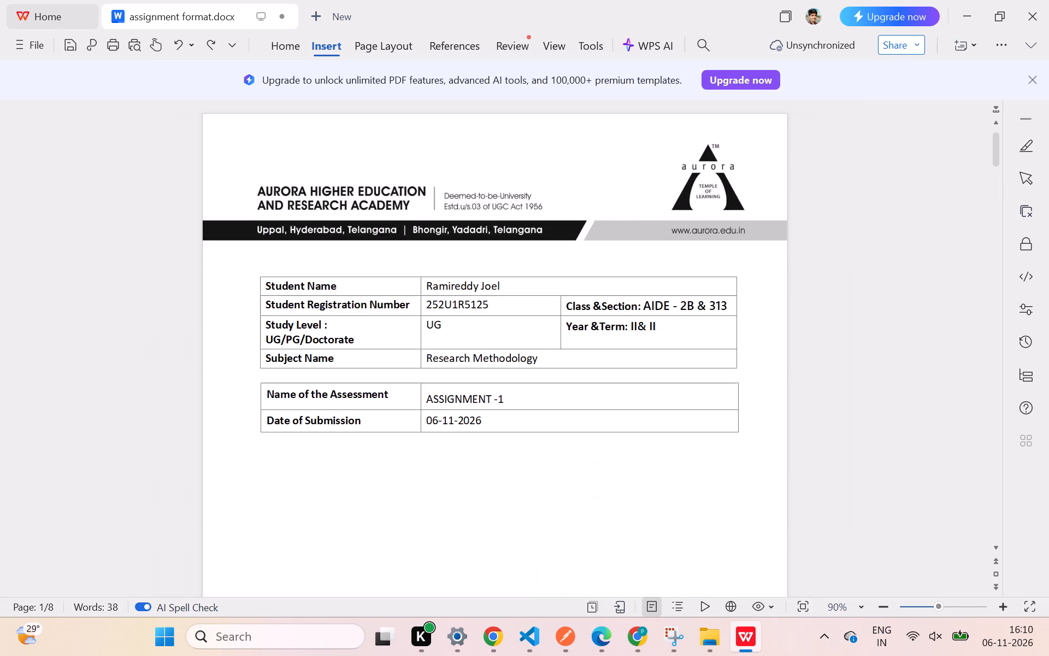
scroll(527, 462, "up", 3)
scroll(527, 462, "down", 4)
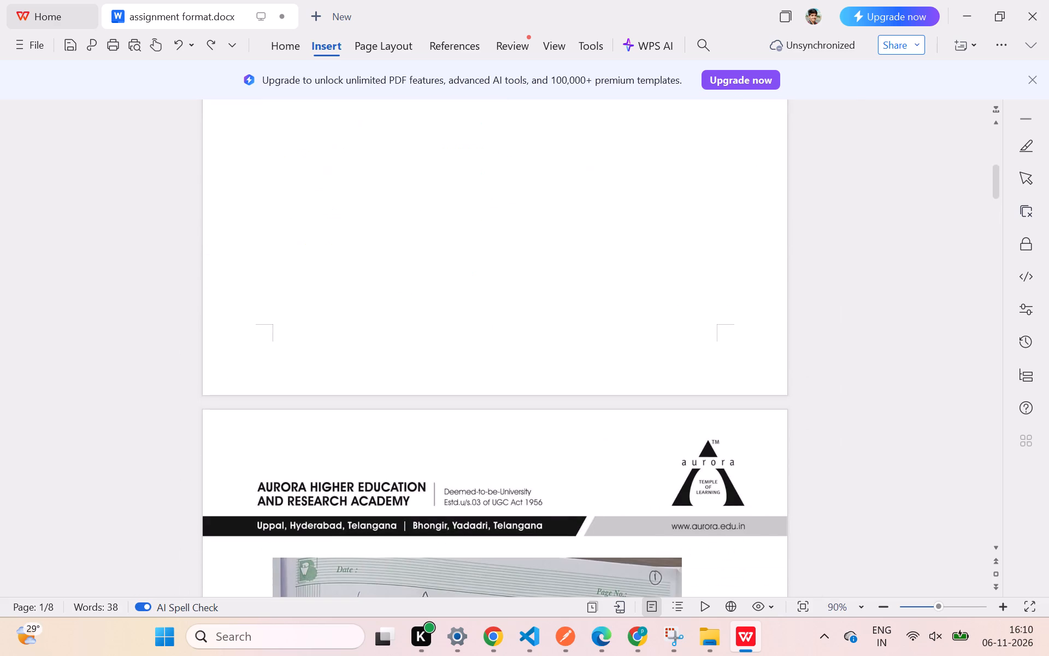
left_click(580, 354)
key("Return")
key("Return")
key("Return")
key("Return")
key("Return")
key("Return")
key("Return")
key("Return")
key("Return")
key("Return")
key("Return")
key("Return")
key("Return")
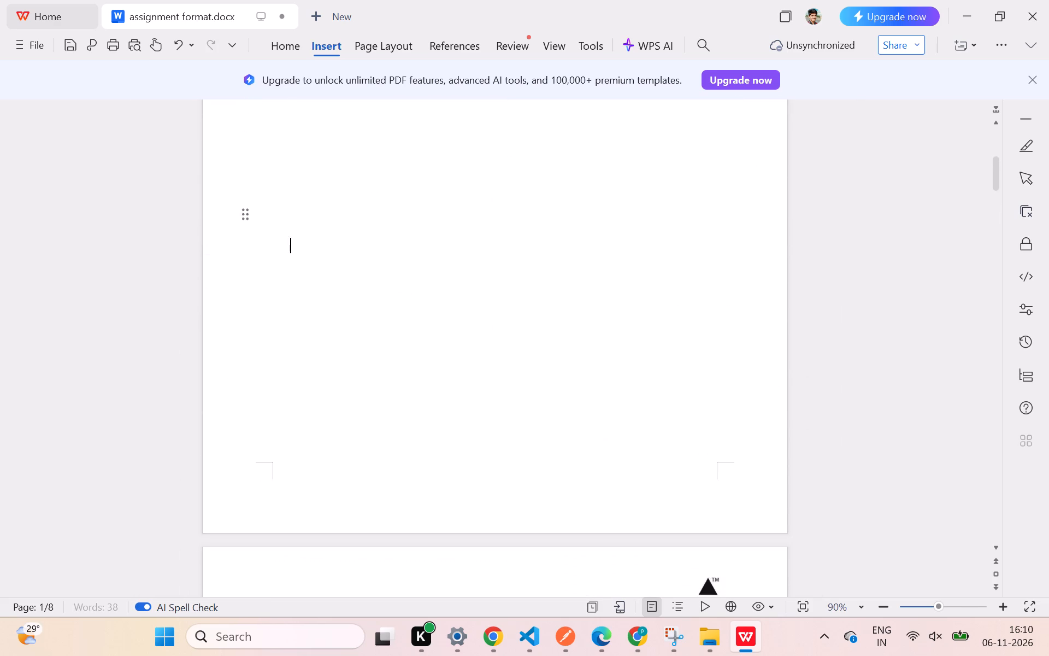
key("Return")
key("Return")
key("Return")
key("Return")
key("Return")
key("Return")
key("Return")
key("Return")
key("Return")
key("Return")
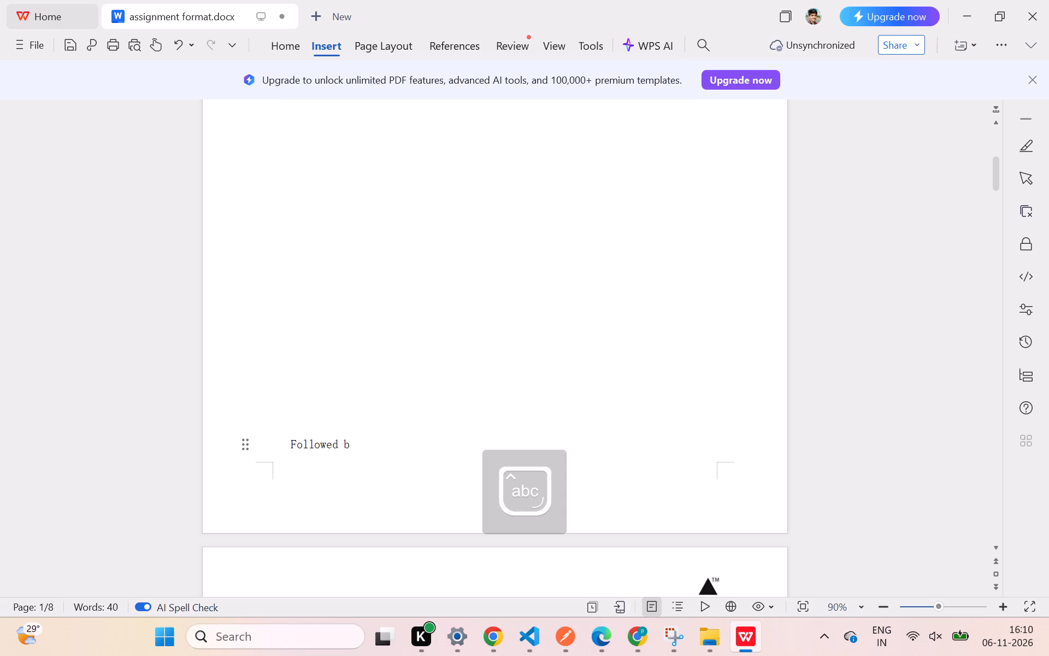
Write "Followed by Next page" on the last line of the cover page.
key("BackSpace")
key("BackSpace")
type("oa")
key("BackSpace")
key("BackSpace")
key("BackSpace")
key("space")
type("page")
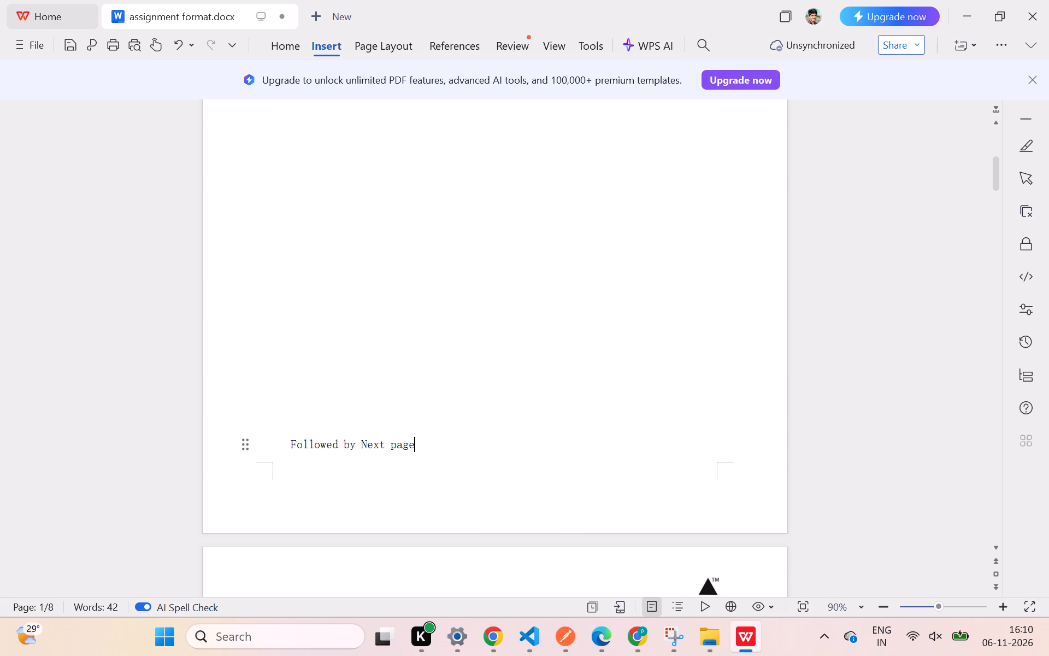
Put a hyphen directly in front of "Followed by Next page" on the cover page.
key("Left")
key("Left")
key("Left")
key("Left")
key("Left")
key("Left")
key("Left")
key("Left")
key("Left")
key("Left")
key("Left")
key("Left")
key("Left")
key("Left")
key("Left")
key("Left")
key("Left")
key("Left")
key("Left")
key("Left")
key("Left")
type("-")
key("space")
key("BackSpace")
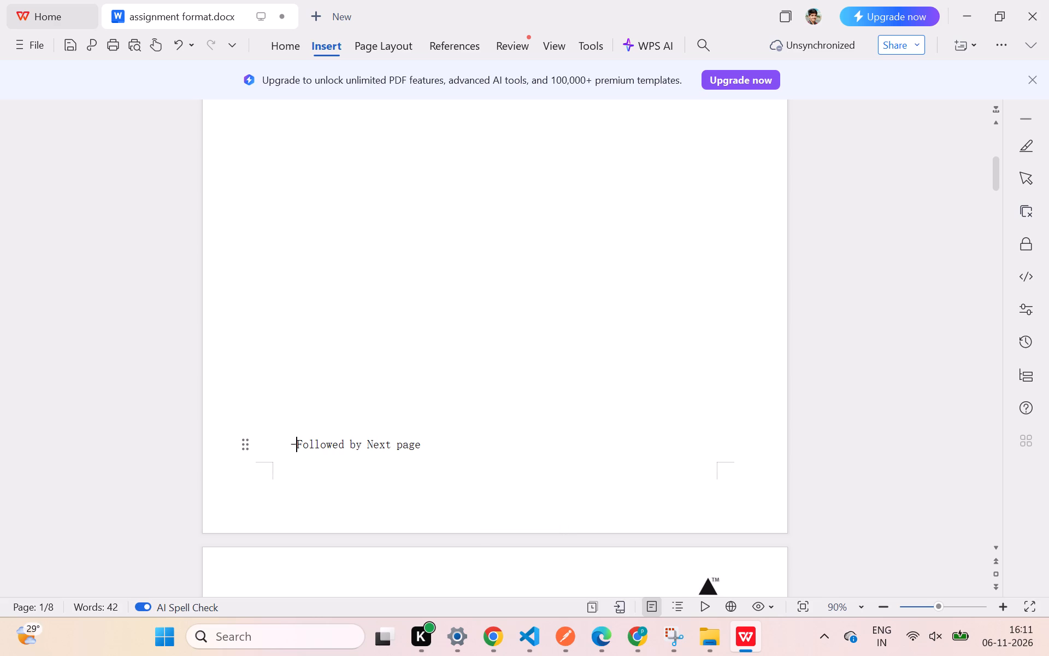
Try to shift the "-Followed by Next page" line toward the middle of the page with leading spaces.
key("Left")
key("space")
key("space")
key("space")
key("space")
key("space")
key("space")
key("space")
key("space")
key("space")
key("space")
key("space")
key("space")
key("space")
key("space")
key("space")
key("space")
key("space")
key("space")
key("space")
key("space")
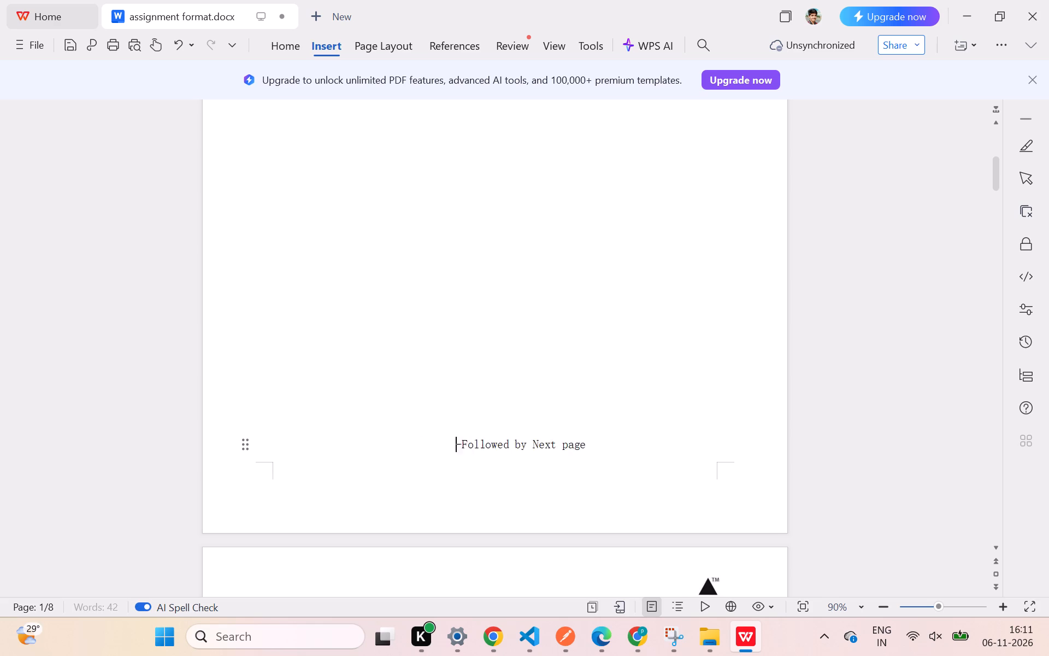
Remove the leading spaces and indent before "-Followed by Next page" and pull the line slightly upward.
key("BackSpace")
key("BackSpace")
key("BackSpace")
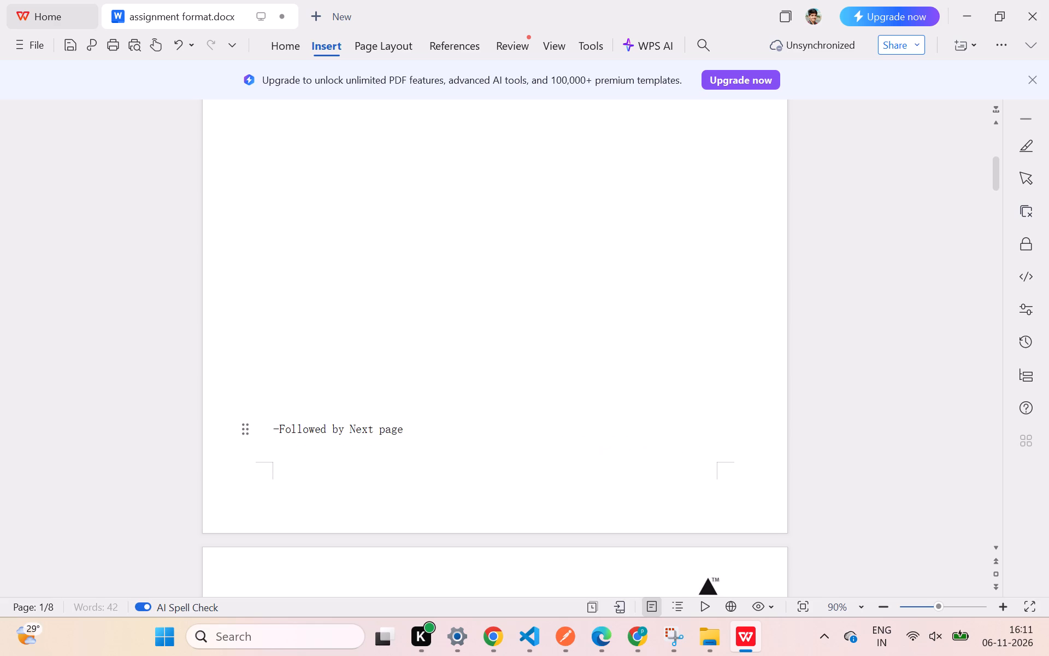
key("BackSpace")
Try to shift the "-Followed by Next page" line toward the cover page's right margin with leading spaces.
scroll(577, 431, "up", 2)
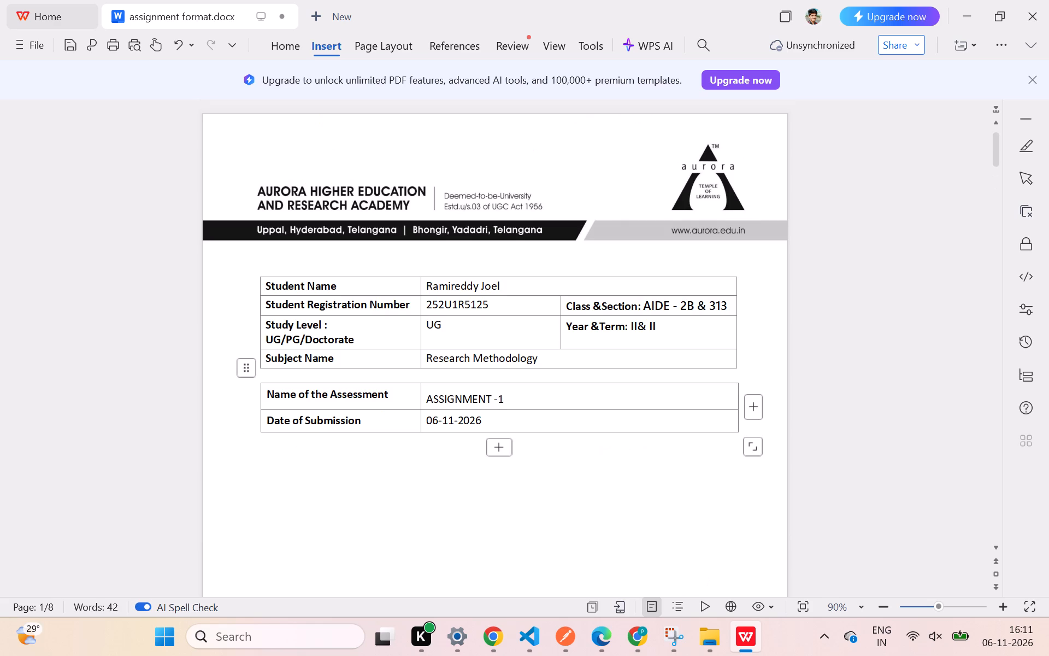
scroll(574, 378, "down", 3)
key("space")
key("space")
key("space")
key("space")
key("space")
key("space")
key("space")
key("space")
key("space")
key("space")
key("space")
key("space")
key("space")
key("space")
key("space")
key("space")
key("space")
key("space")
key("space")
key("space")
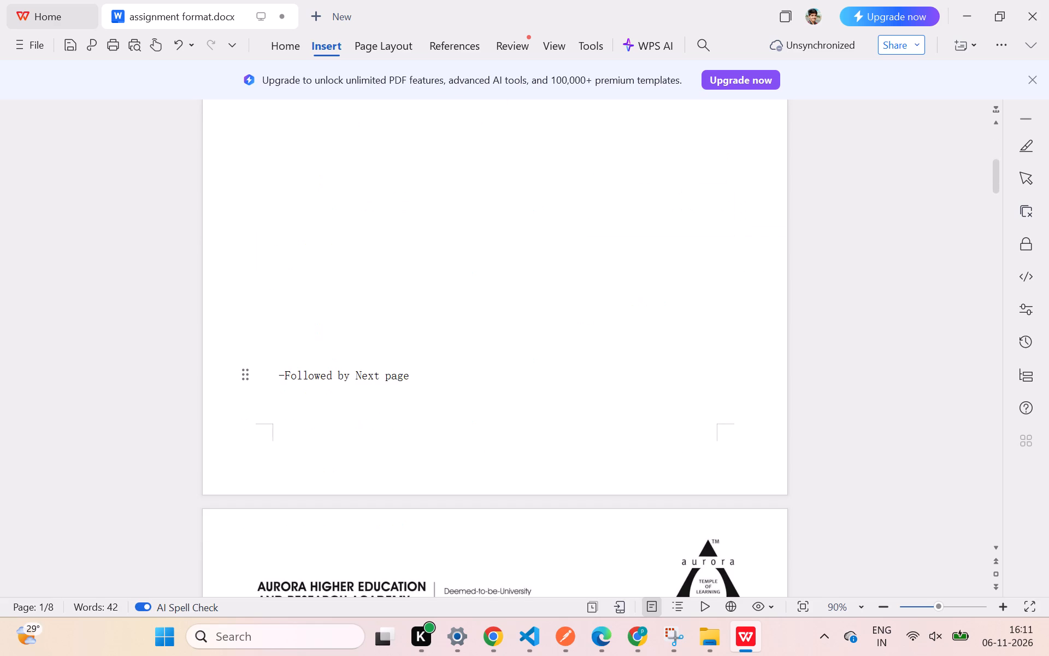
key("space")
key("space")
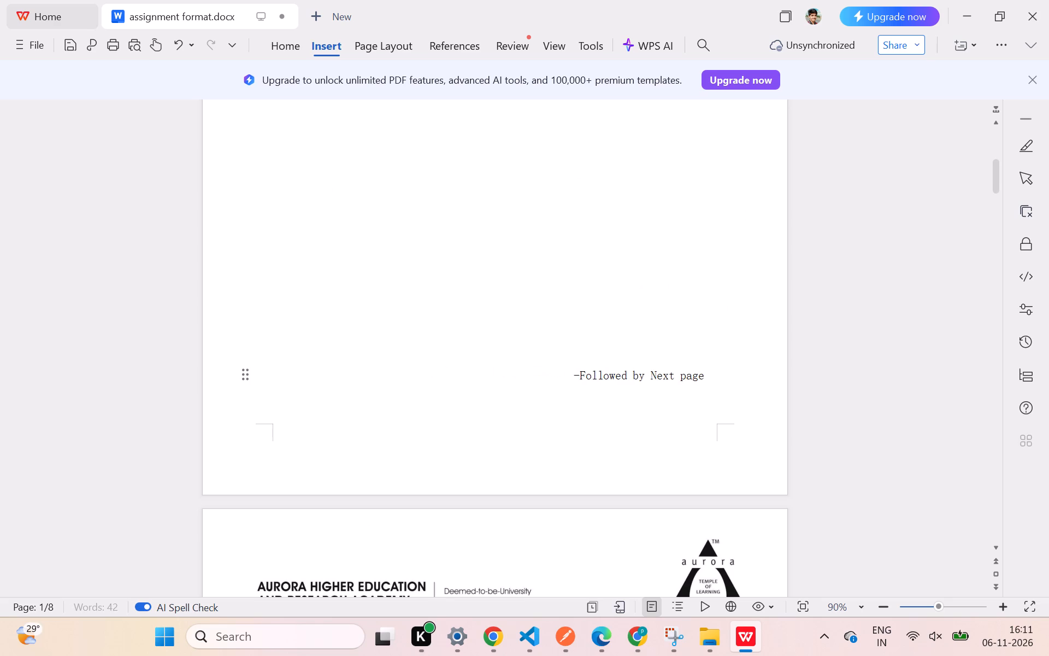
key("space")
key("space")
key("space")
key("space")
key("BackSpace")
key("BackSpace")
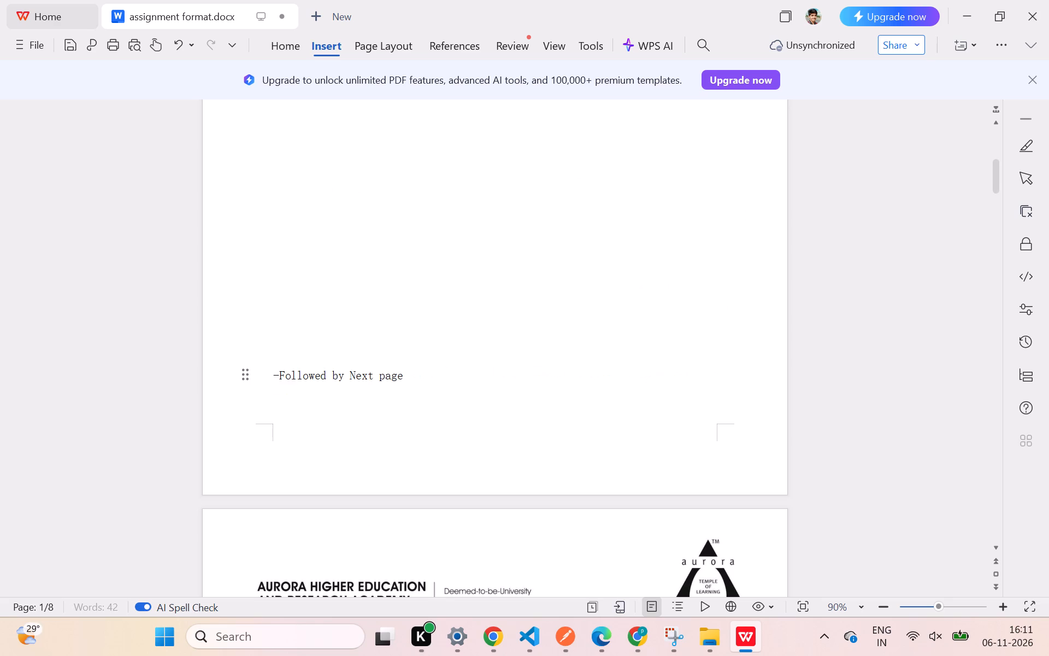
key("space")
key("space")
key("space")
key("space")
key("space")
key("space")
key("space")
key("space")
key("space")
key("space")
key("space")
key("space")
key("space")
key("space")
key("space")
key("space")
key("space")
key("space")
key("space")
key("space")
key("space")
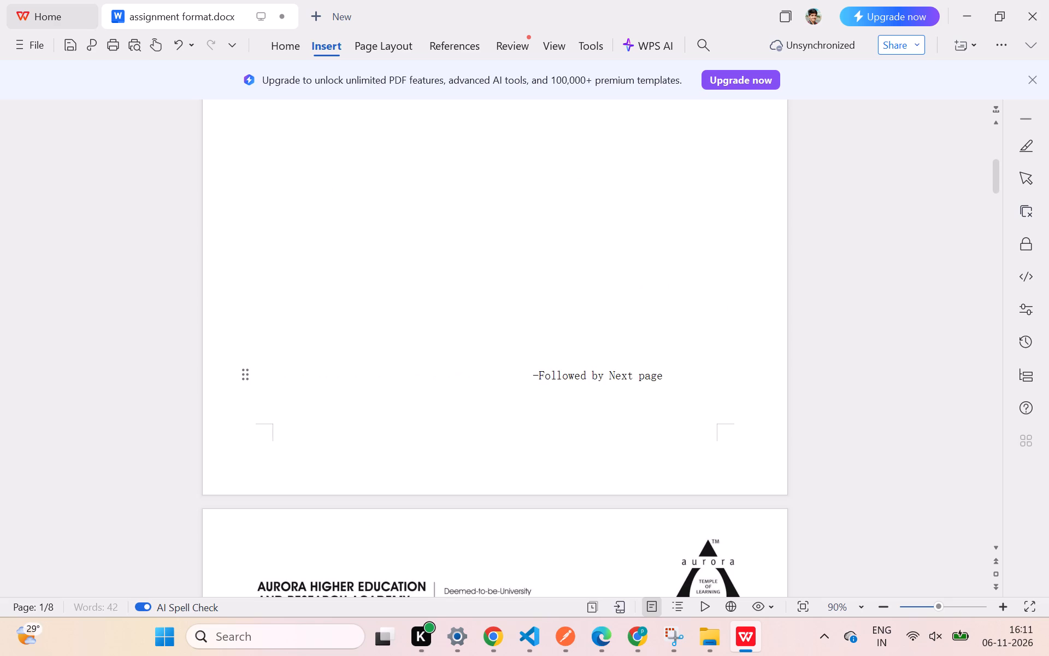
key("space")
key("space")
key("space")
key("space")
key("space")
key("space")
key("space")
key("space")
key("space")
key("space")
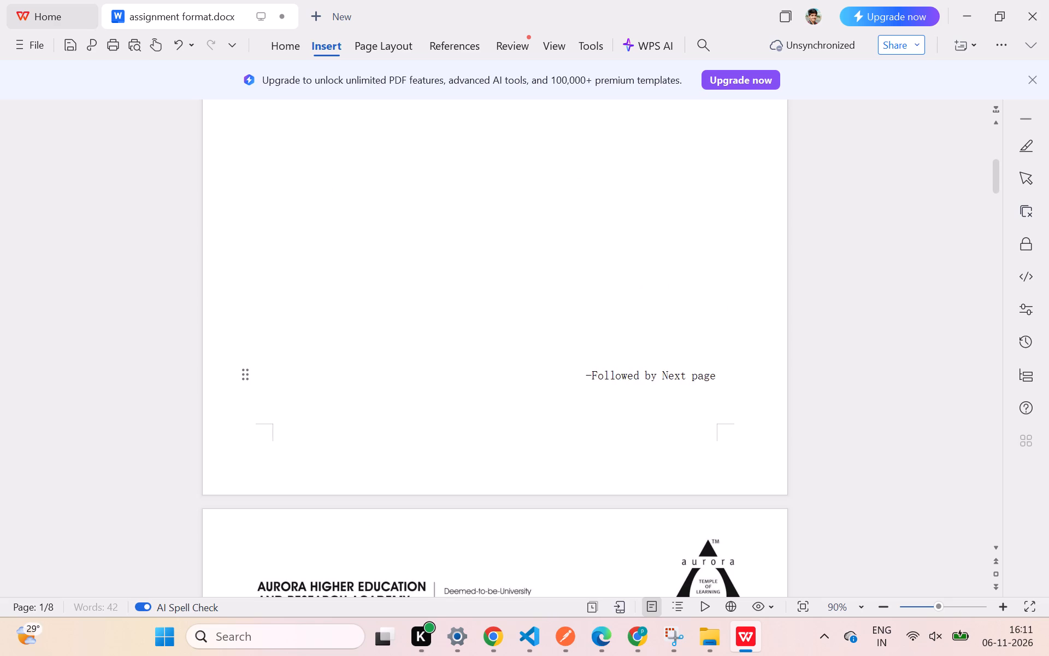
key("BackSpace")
Move "-Followed by Next page" close to the right margin on the last line of the cover page with leading spaces.
key("space")
key("space")
key("space")
key("space")
key("space")
key("space")
key("space")
key("space")
key("space")
key("space")
key("space")
key("space")
key("space")
key("space")
key("space")
key("space")
key("space")
key("space")
key("space")
key("space")
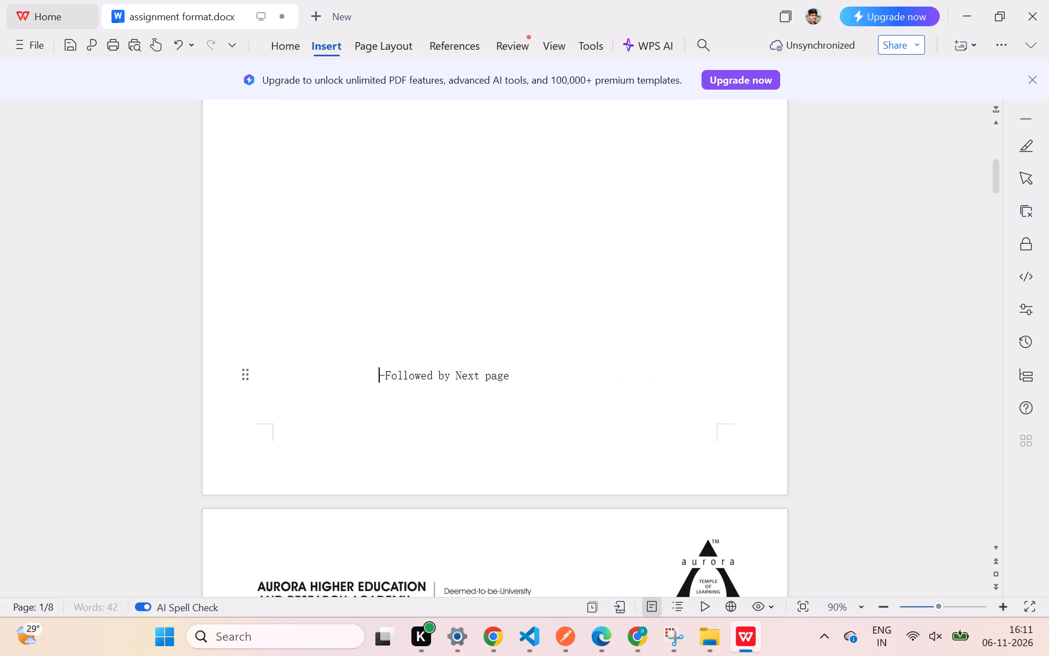
key("space")
key("space")
key("space")
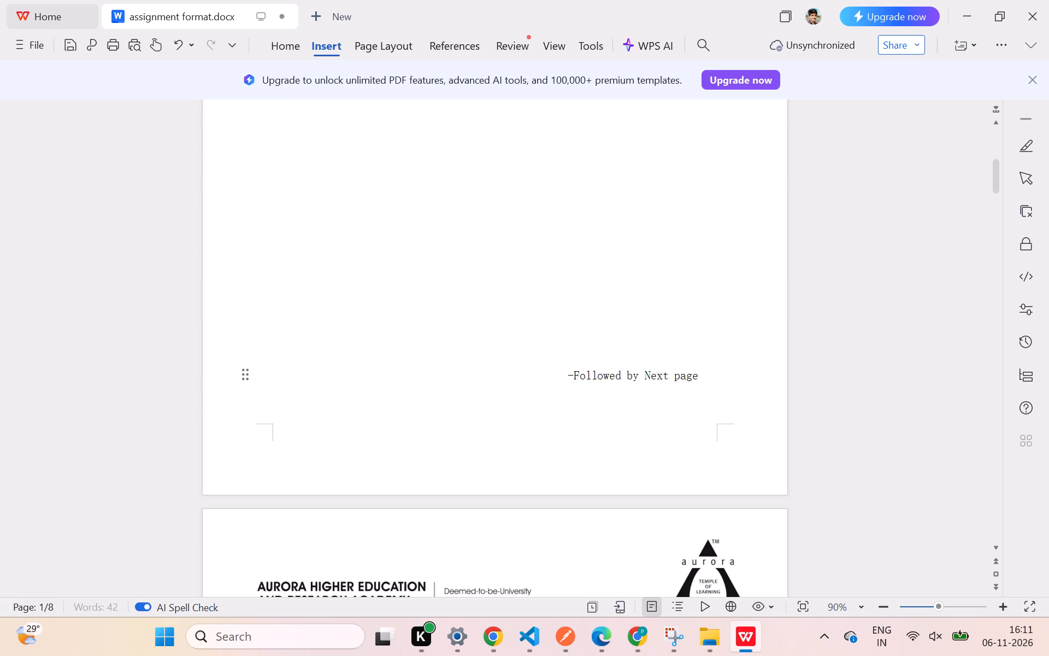
key("space")
key("space")
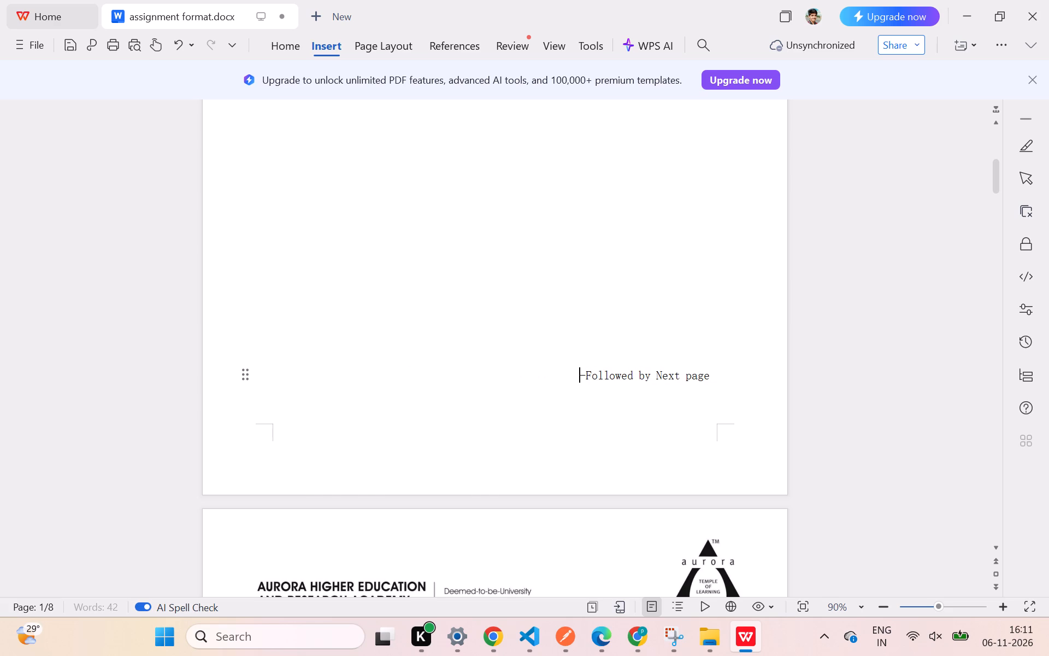
scroll(553, 325, "down", 2)
left_click(970, 464)
Delete the duplicate picture of handwritten page 1 from the third page of the document.
scroll(970, 464, "up", 1)
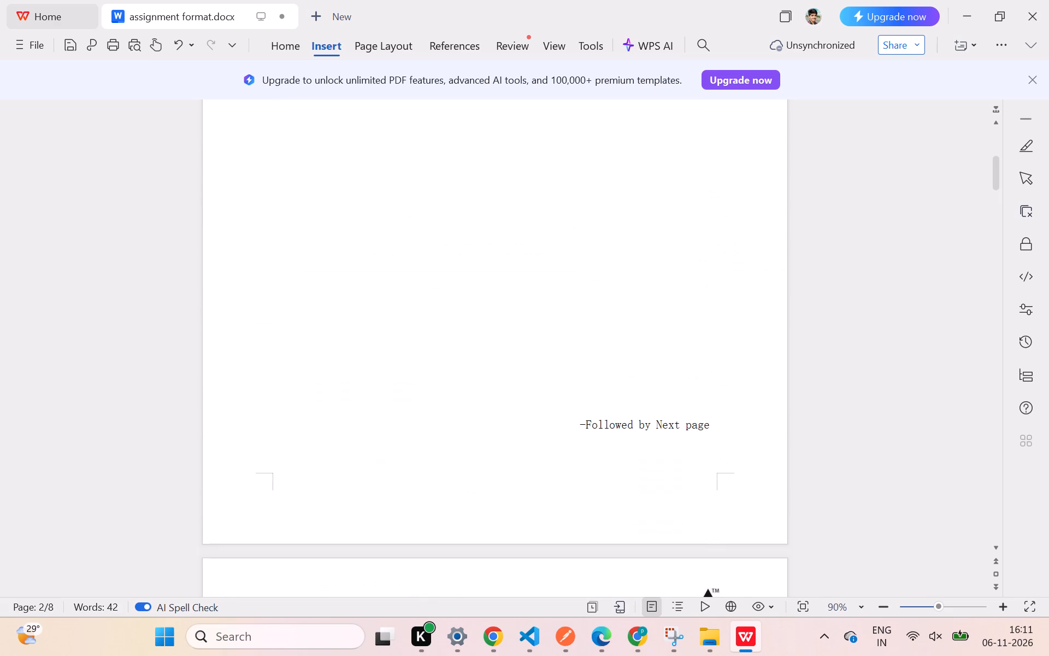
scroll(970, 464, "up", 1)
scroll(970, 464, "left", 1)
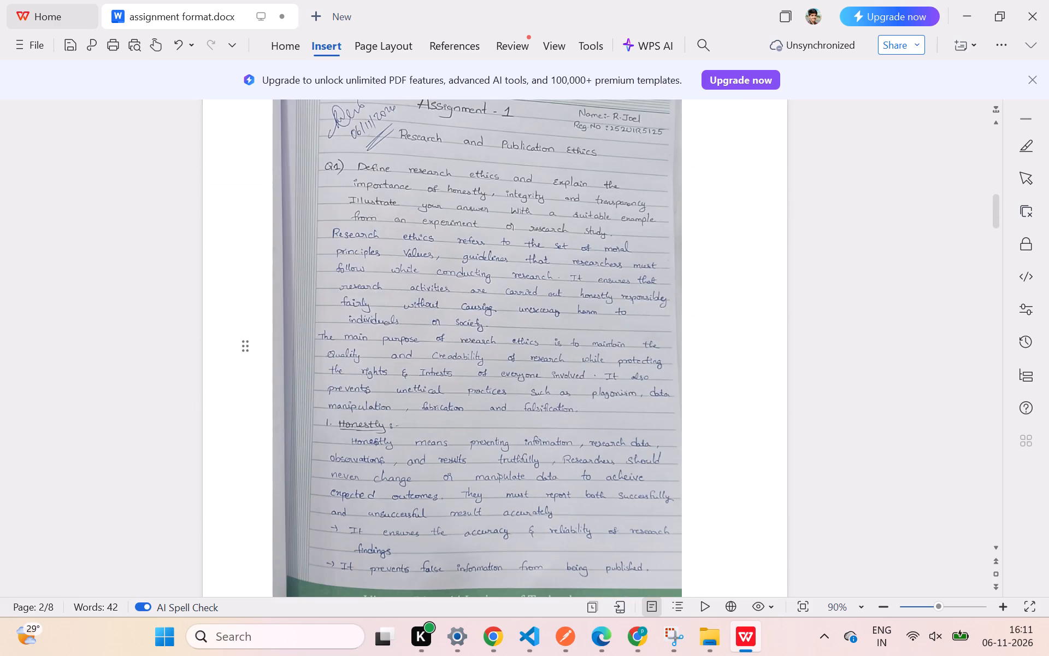
scroll(970, 464, "down", 3)
scroll(970, 464, "up", 2)
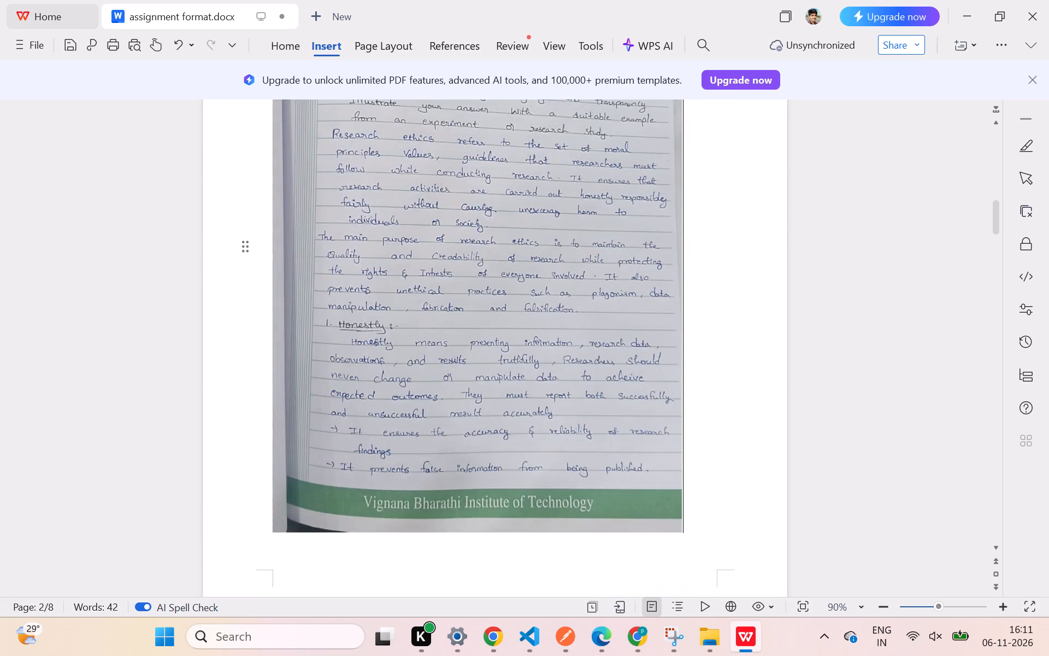
scroll(970, 464, "up", 1)
scroll(970, 464, "down", 3)
scroll(970, 464, "down", 4, "ctrl")
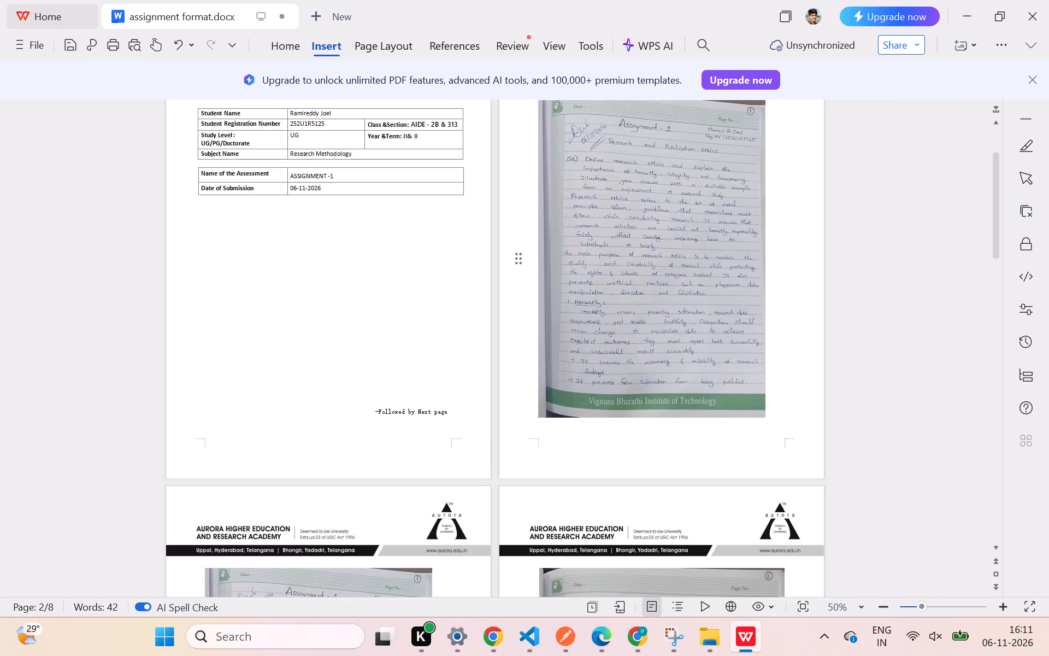
scroll(970, 464, "down", 1)
left_click(390, 441)
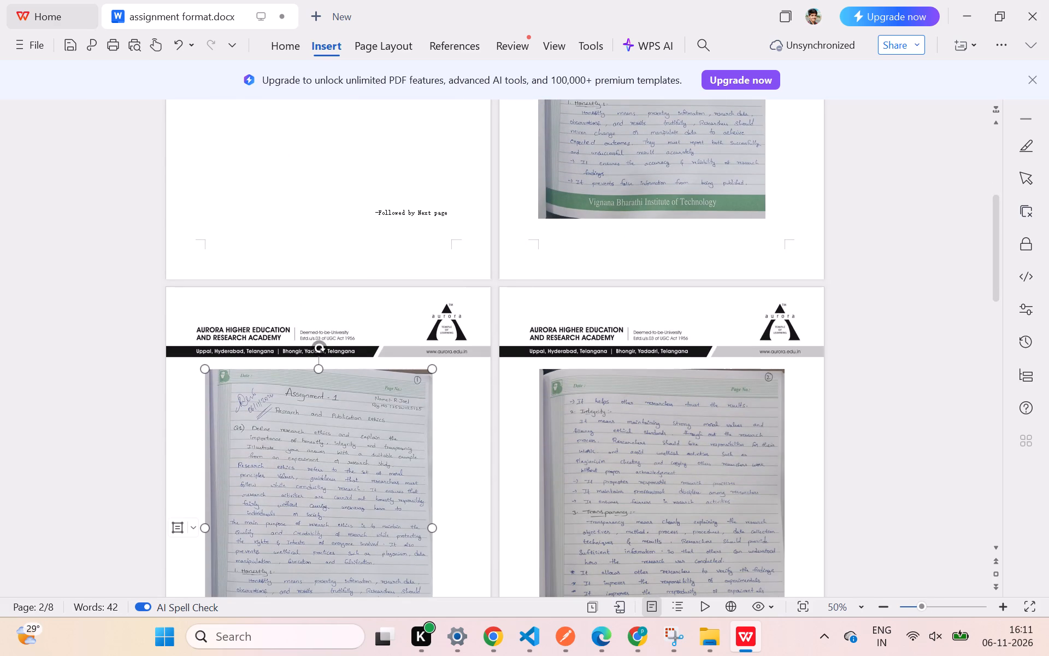
key("Delete")
Review all pages from the cover to the last one, checking the order of the handwritten pictures.
scroll(390, 441, "up", 1)
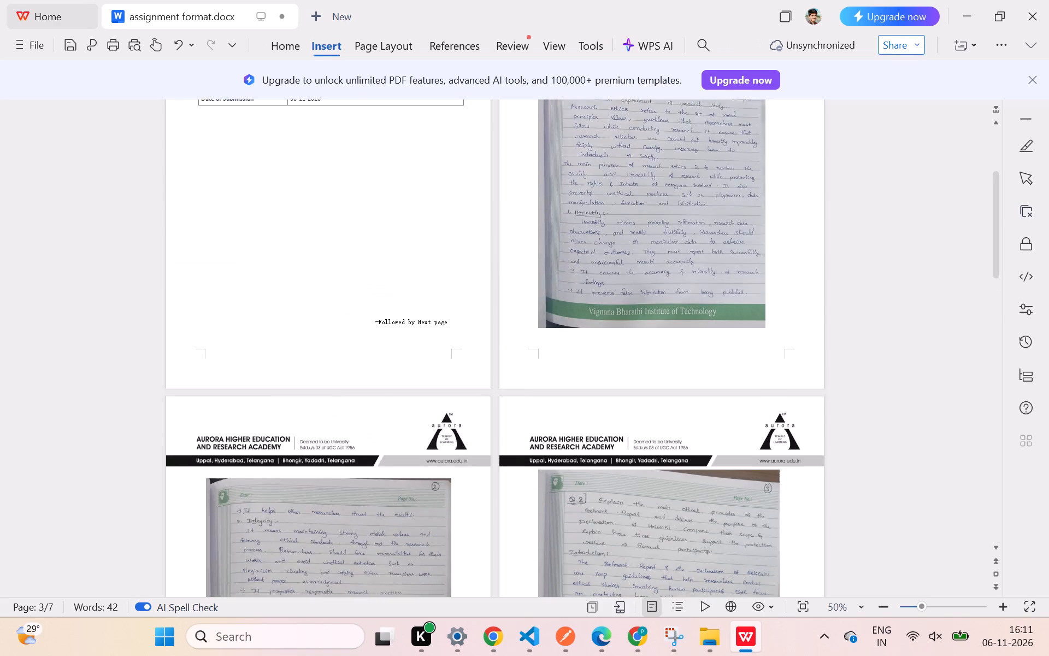
scroll(390, 441, "up", 2)
scroll(390, 441, "down", 1)
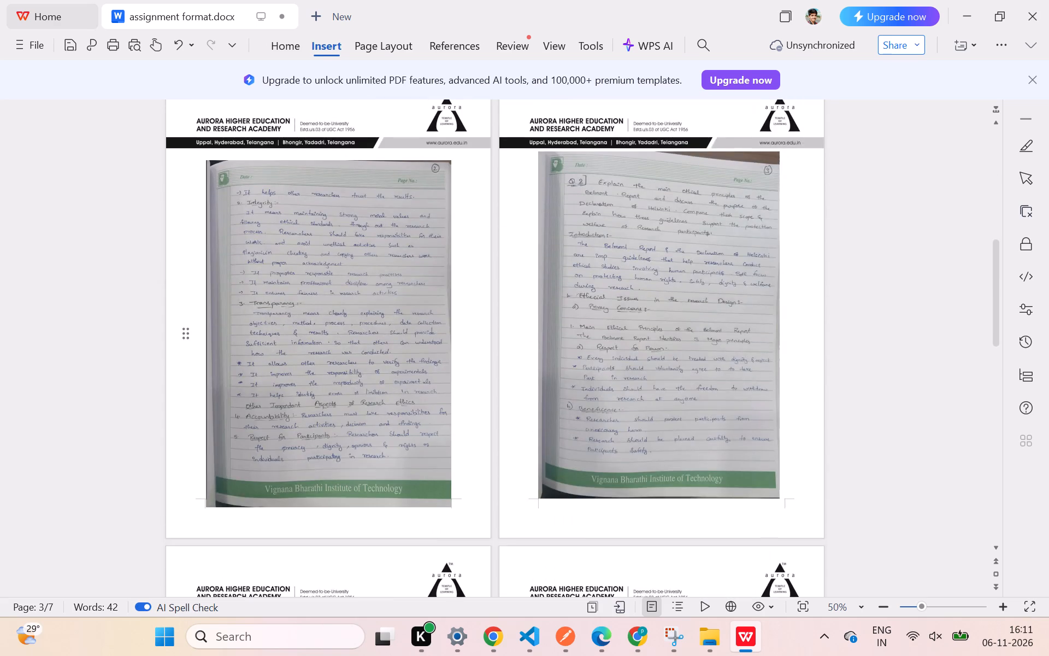
scroll(390, 441, "down", 3)
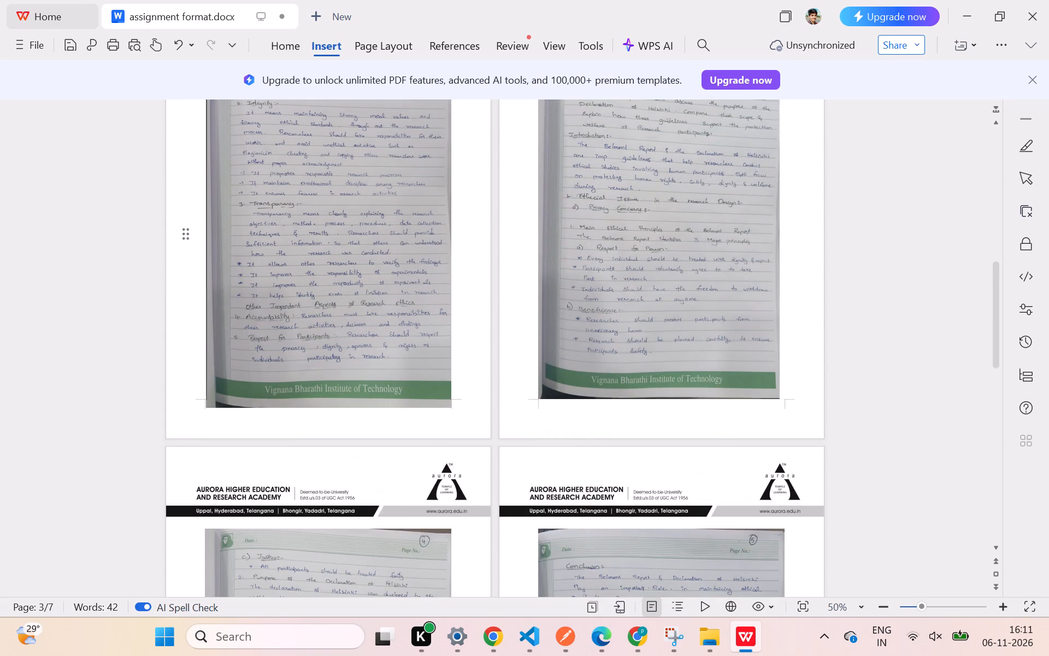
scroll(390, 441, "down", 4)
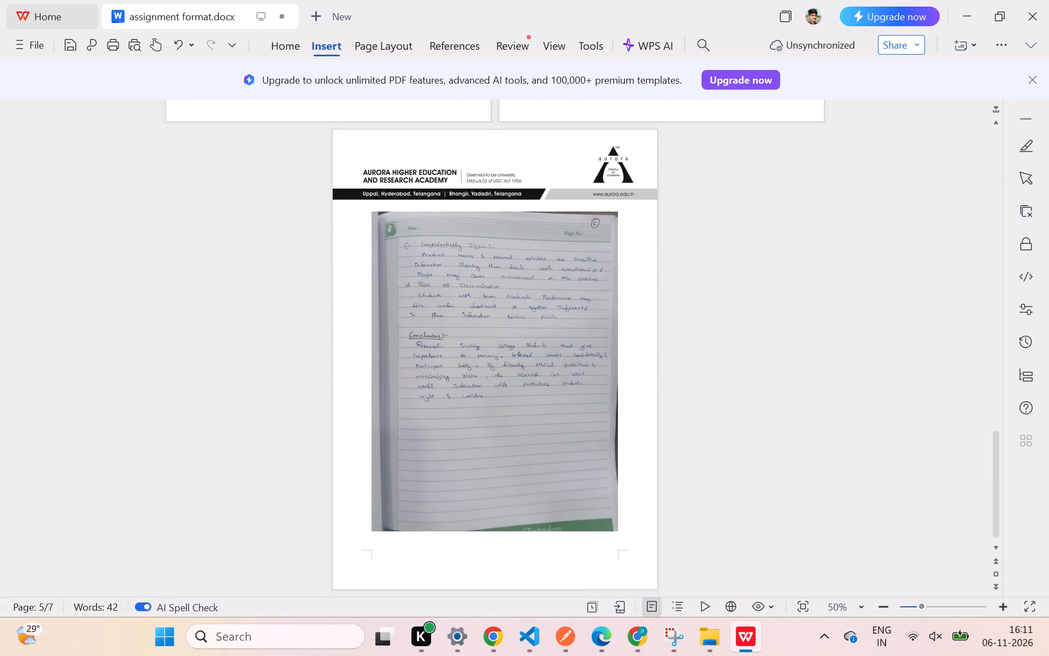
scroll(390, 441, "down", 1)
scroll(390, 441, "up", 5)
Print all pages of the assignment with Microsoft Print to PDF.
key("ctrl+p")
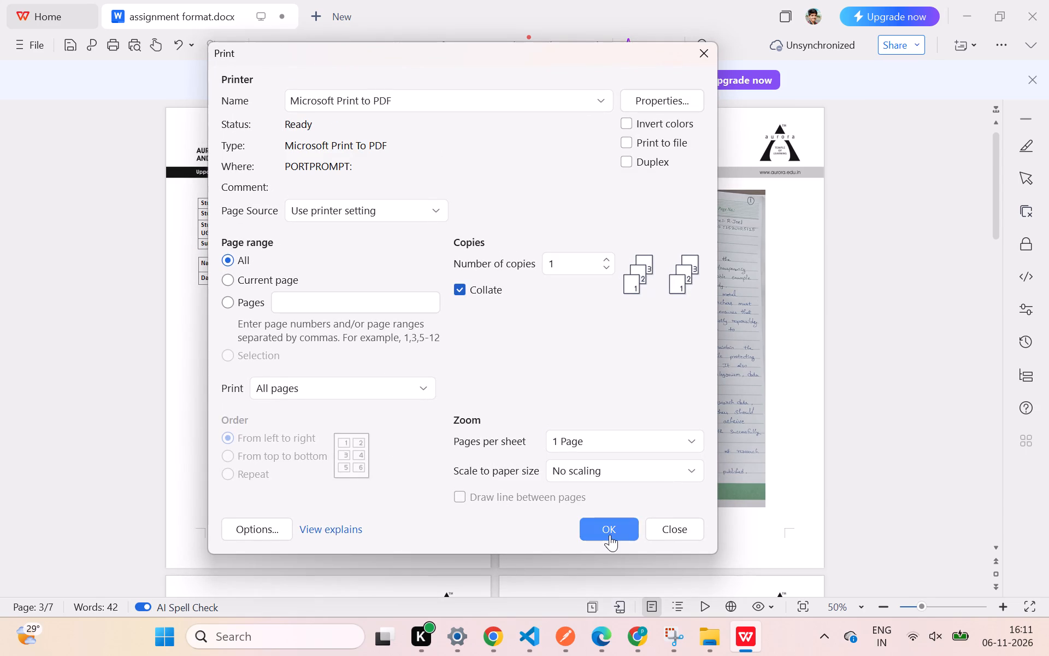
left_click(610, 535)
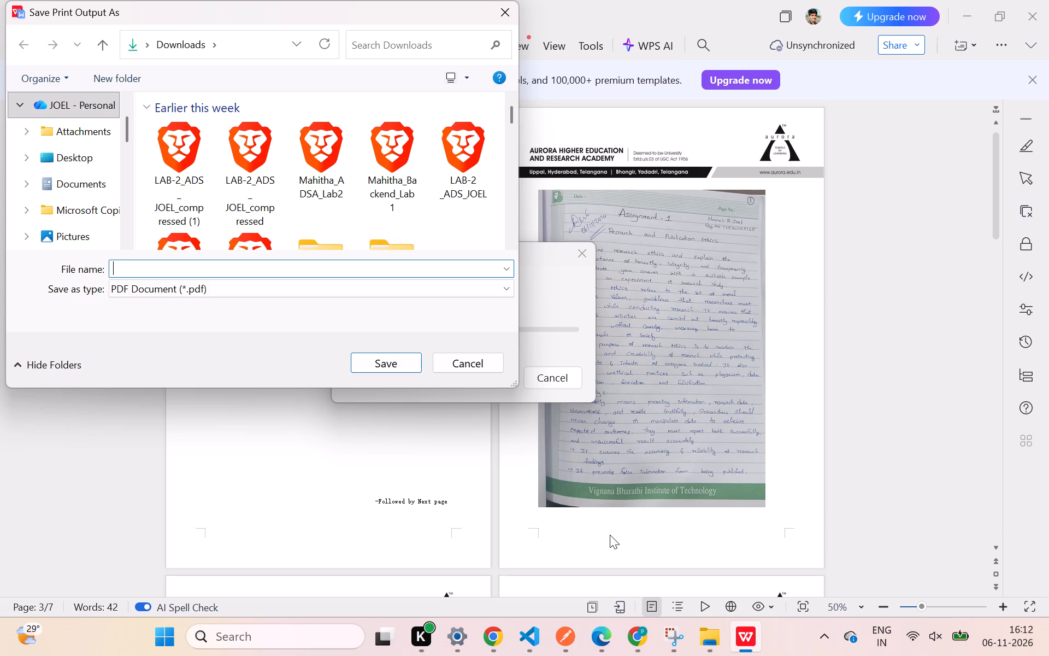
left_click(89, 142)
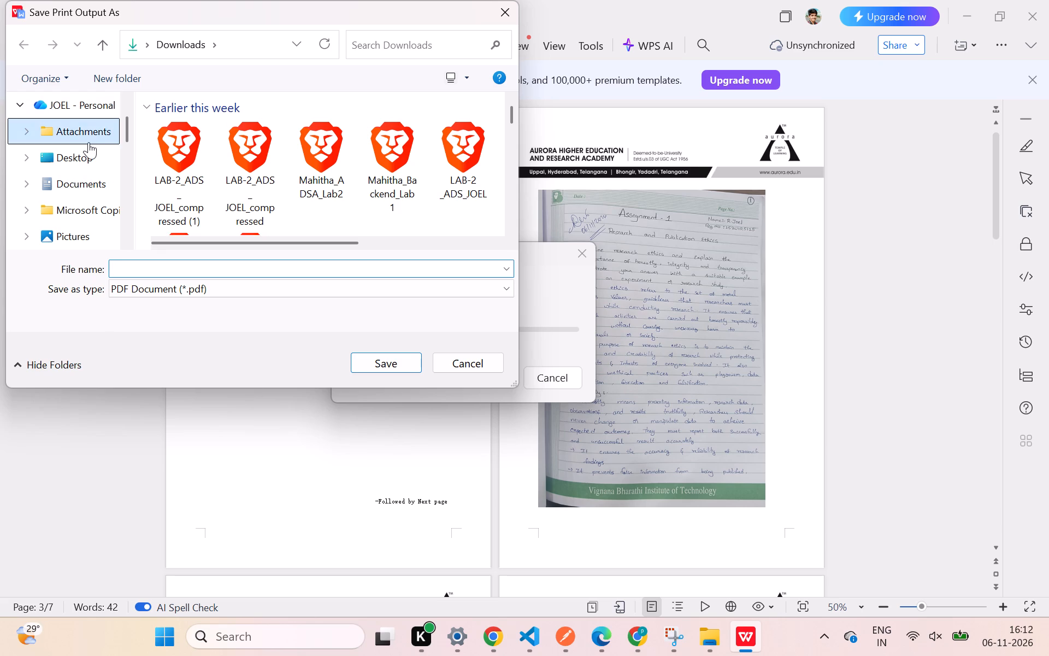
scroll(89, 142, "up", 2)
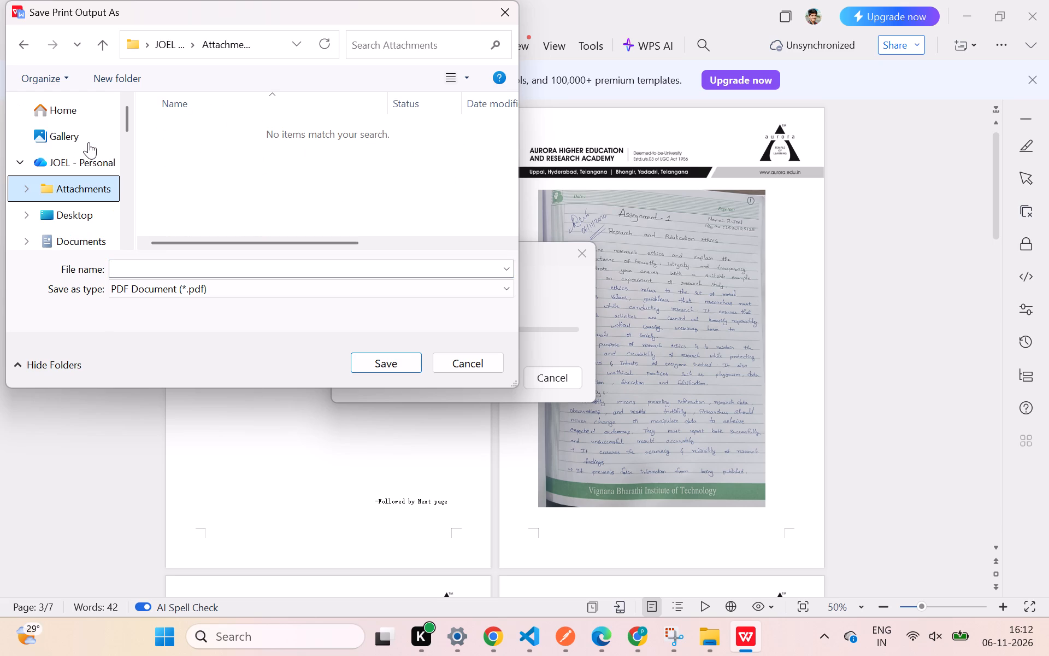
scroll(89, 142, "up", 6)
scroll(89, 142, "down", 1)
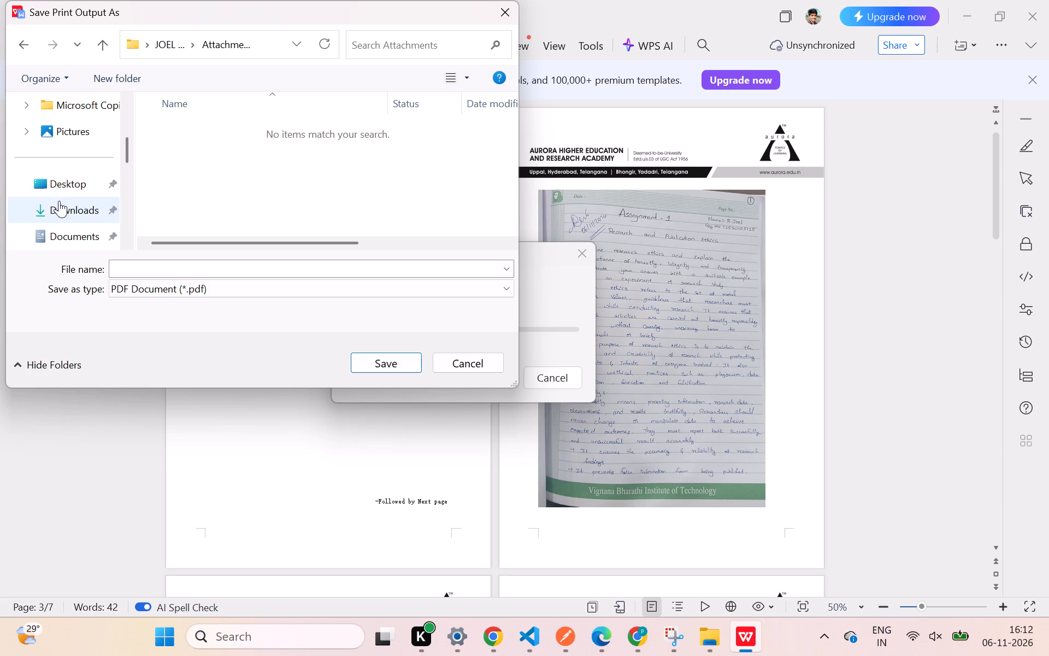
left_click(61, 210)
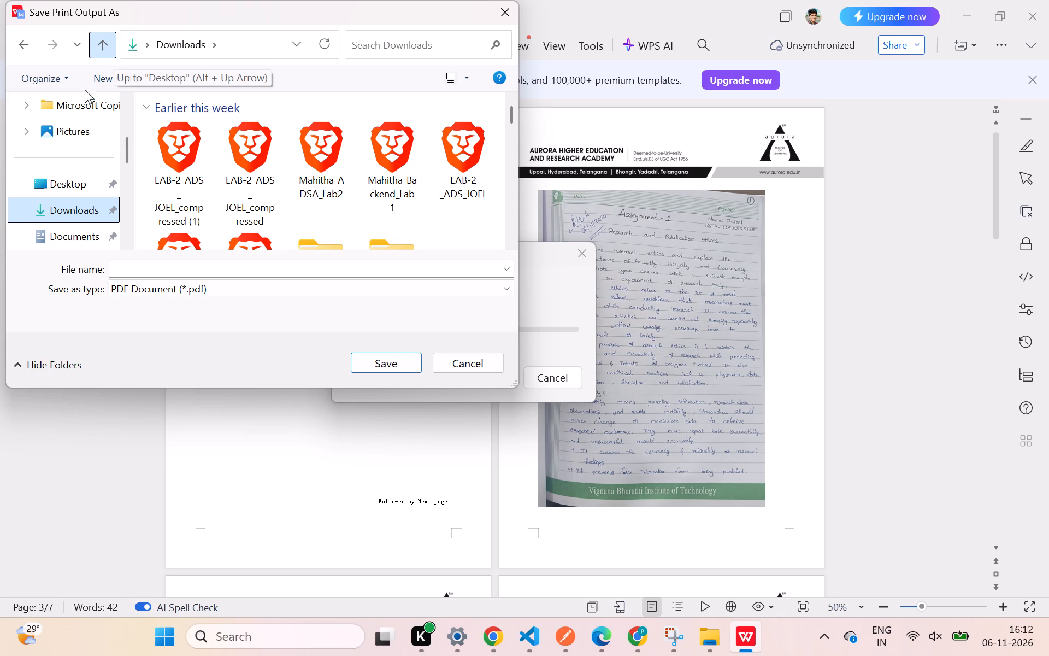
Set the PDF's save location to the NIAT > 2nd Year > Term- 2 folder on Windows-SSD (C:).
scroll(60, 230, "down", 1)
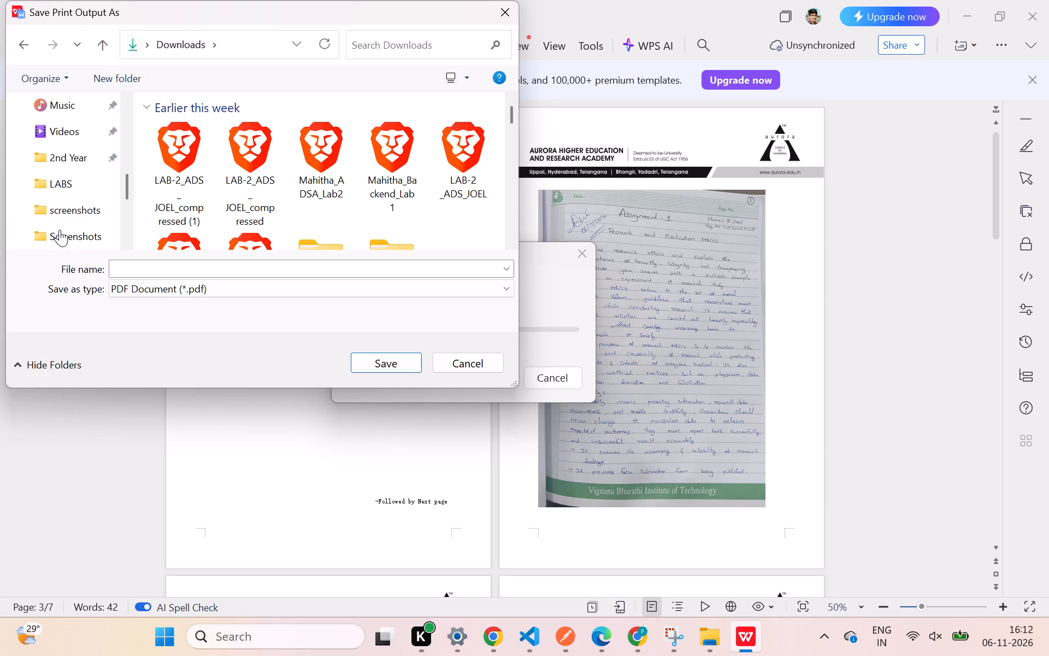
scroll(60, 230, "down", 2)
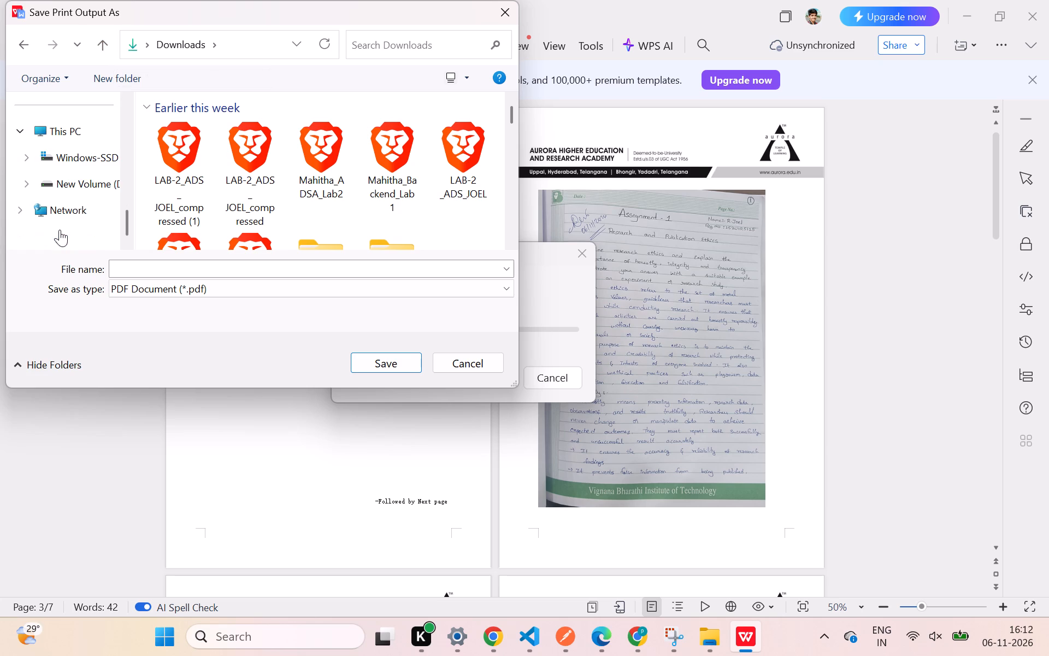
scroll(60, 230, "down", 2)
left_click(68, 153)
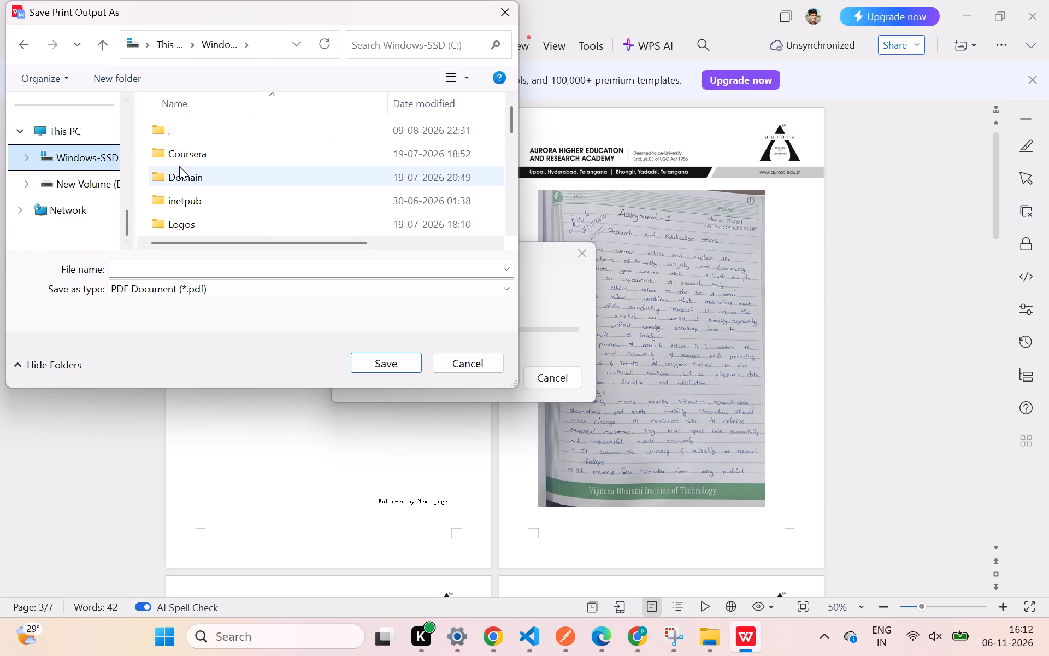
scroll(179, 166, "down", 4)
scroll(197, 179, "up", 1)
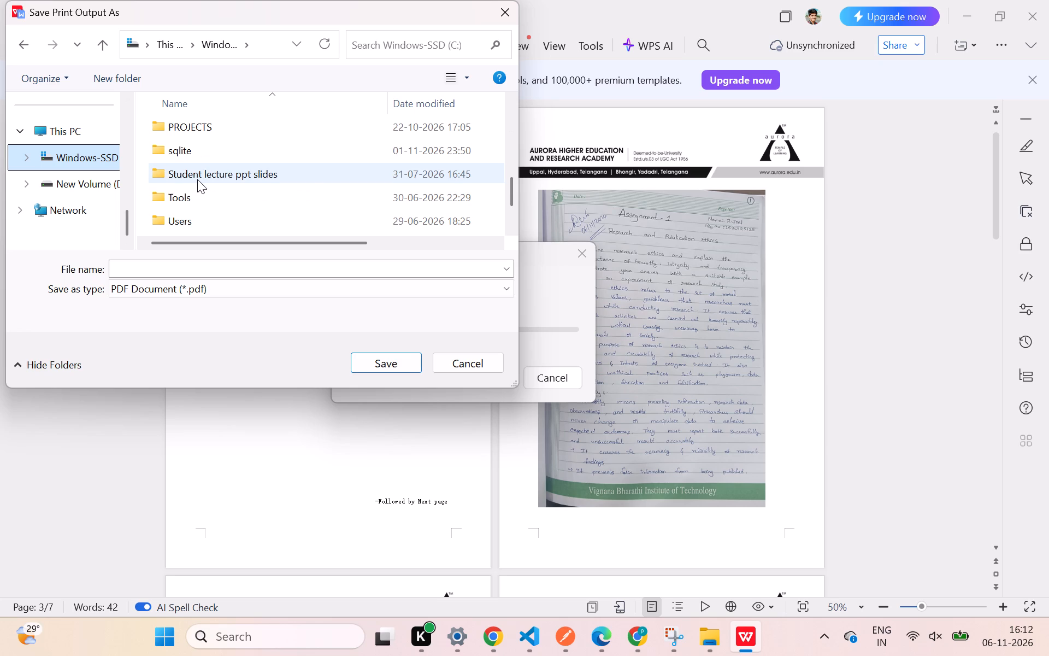
scroll(197, 179, "up", 1)
double_click(197, 179)
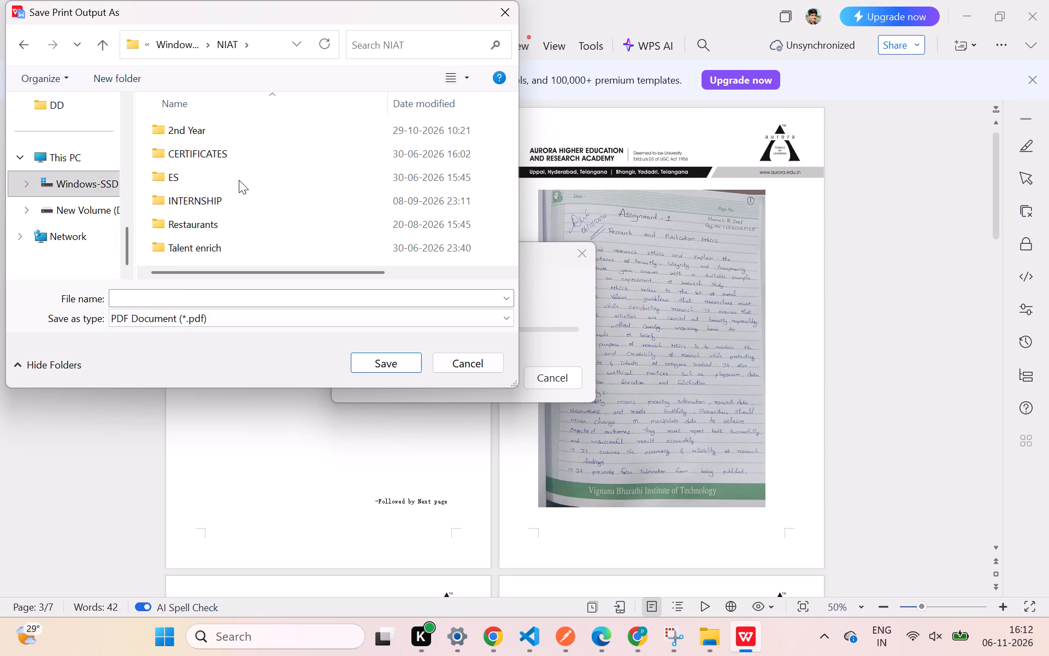
double_click(270, 128)
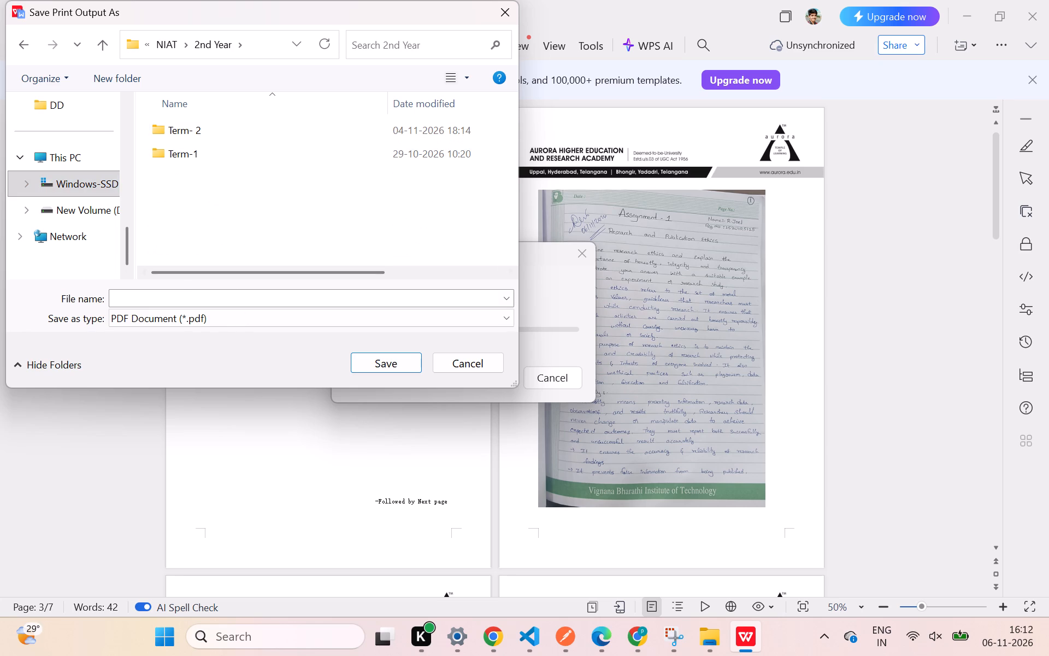
double_click(302, 130)
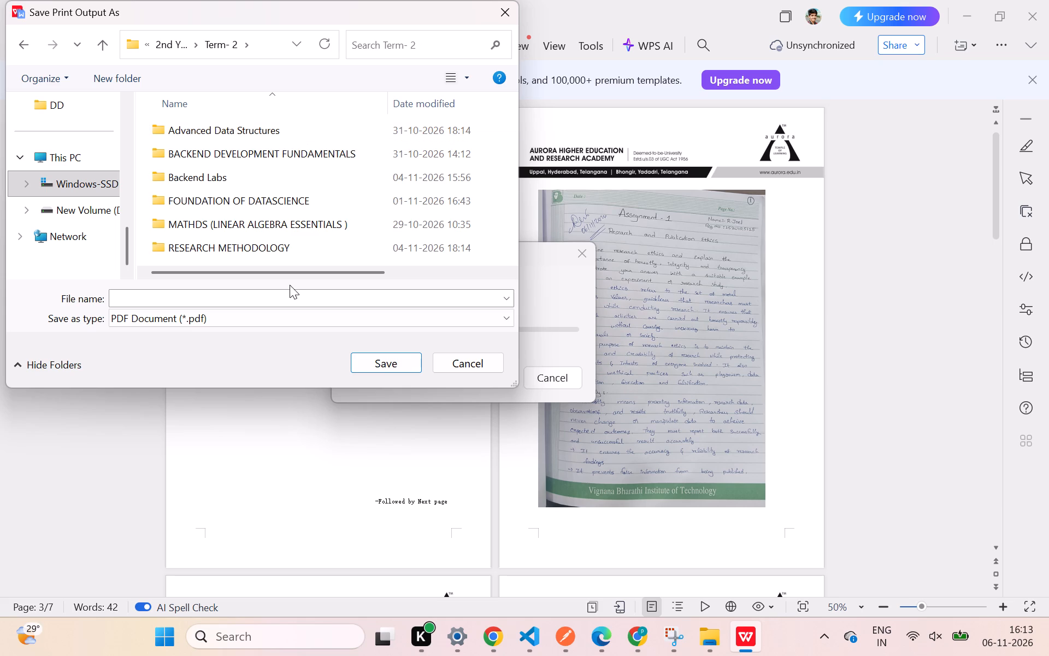
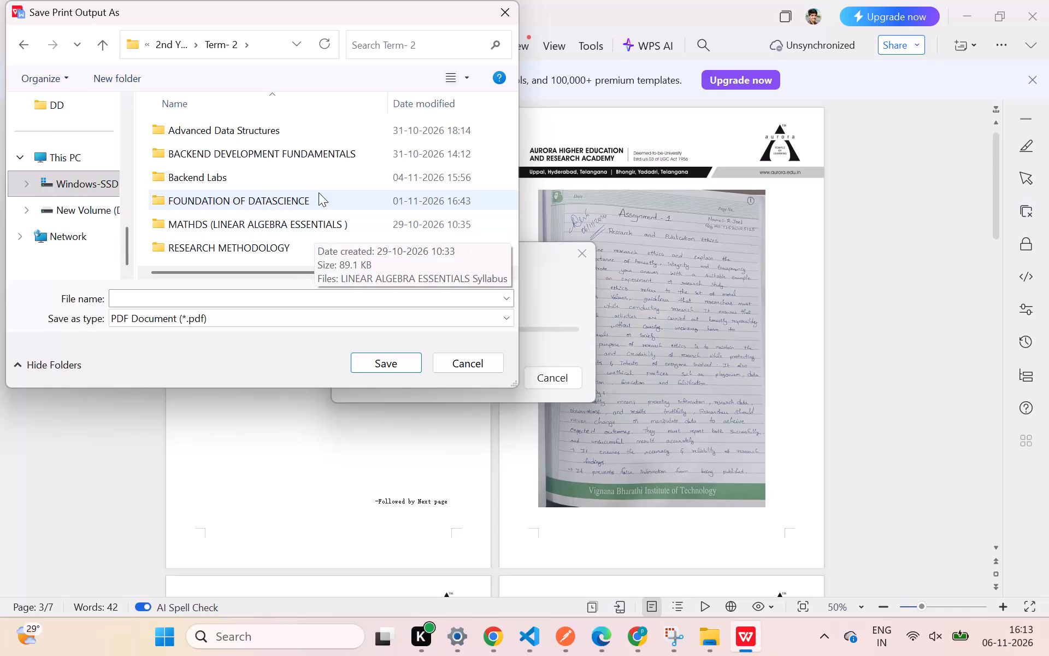
Choose the RESEARCH METHODOLOGY folder for the PDF and enter a file name beginning with Assignment-1.
double_click(314, 248)
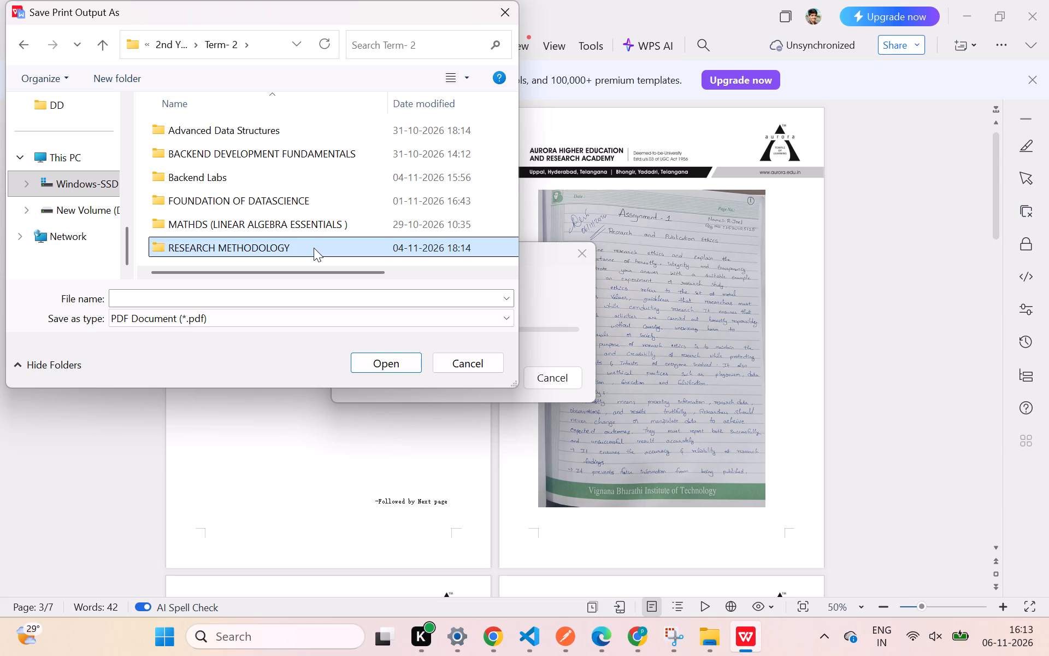
left_click(322, 306)
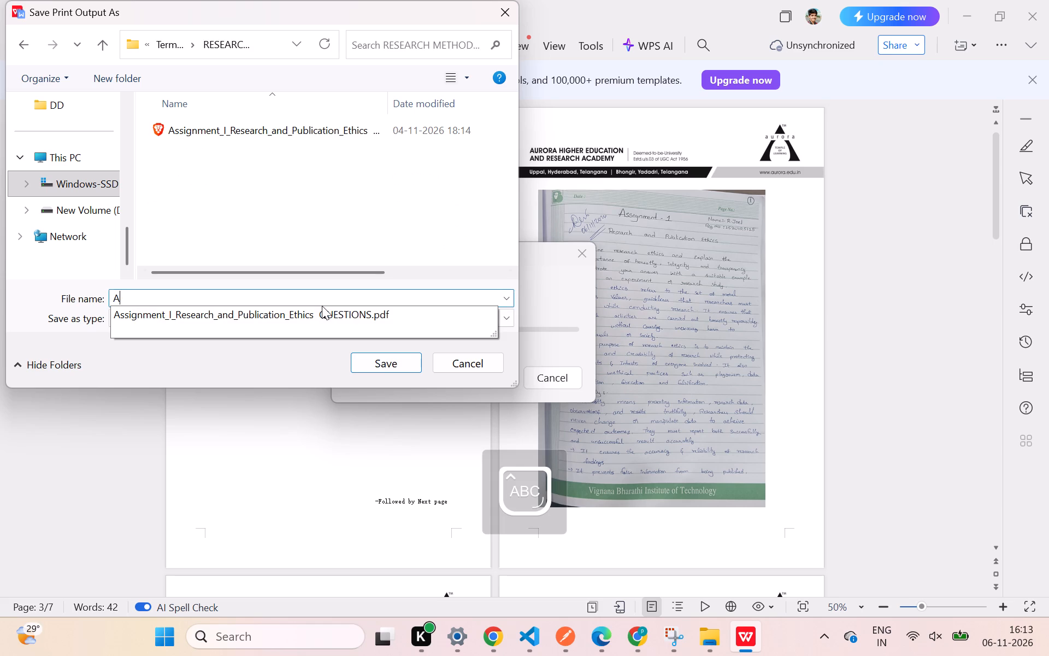
key("BackSpace")
key("BackSpace")
type("signment-1")
key("space")
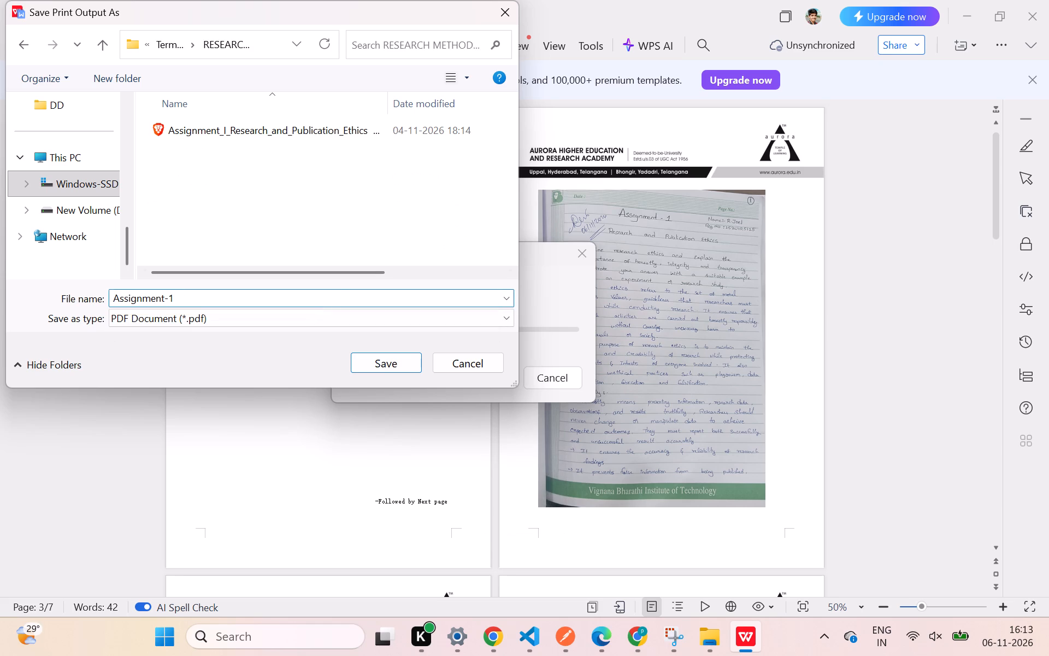
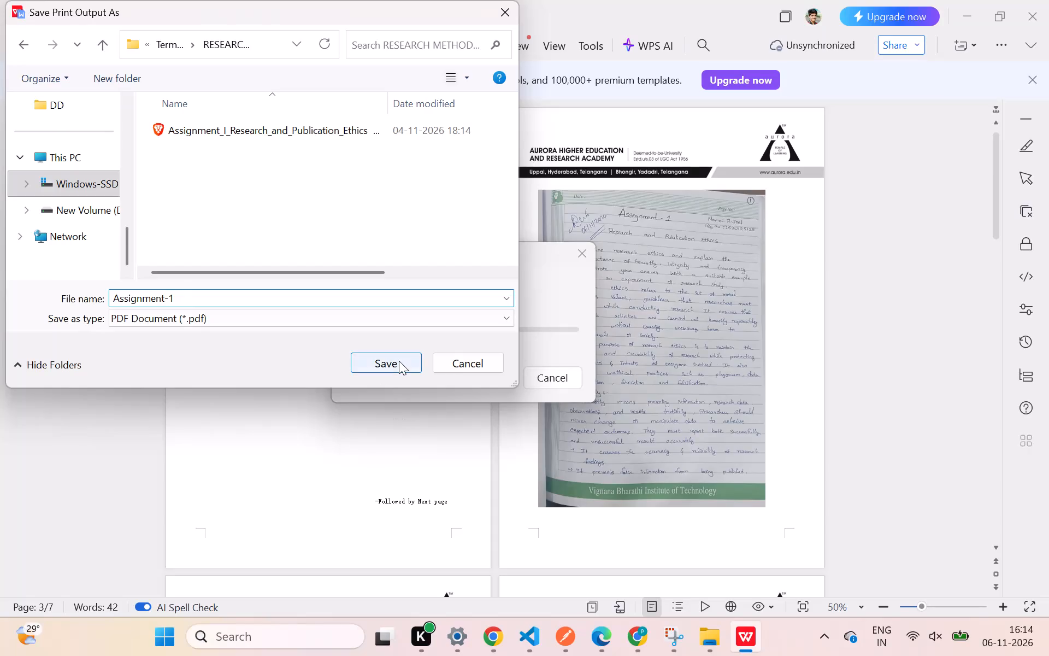
Save the PDF as Assignment-1 in the RESEARCH METHODOLOGY folder.
left_click(399, 361)
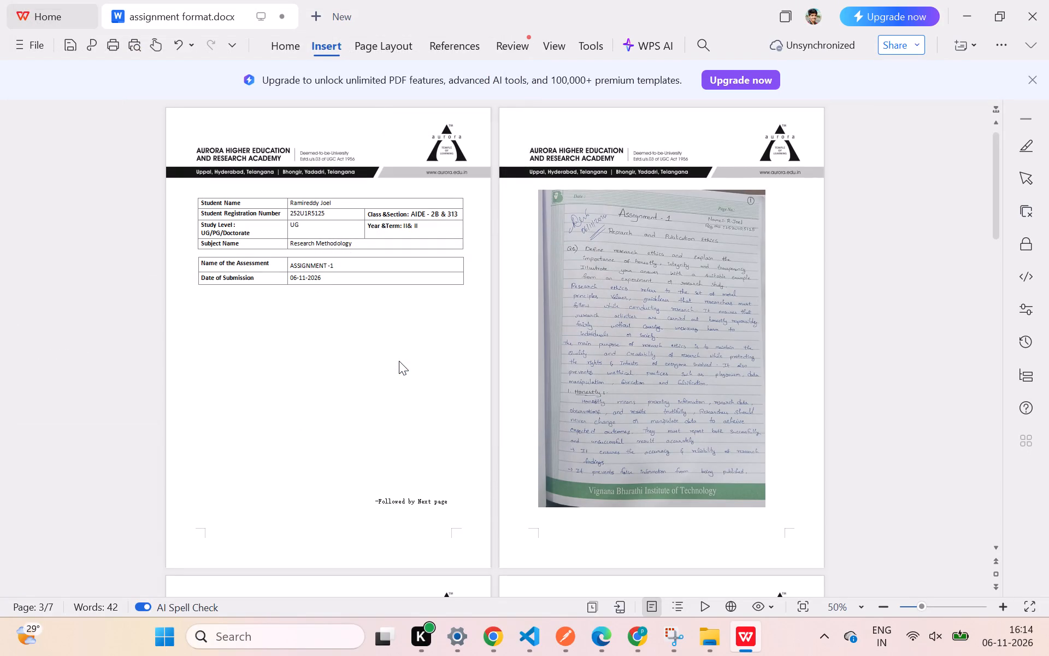
Switch to File Explorer and open the exported Assignment-1 PDF from the RESEARCH METHODOLOGY folder under 2nd Year, Term- 2.
scroll(399, 361, "down", 4)
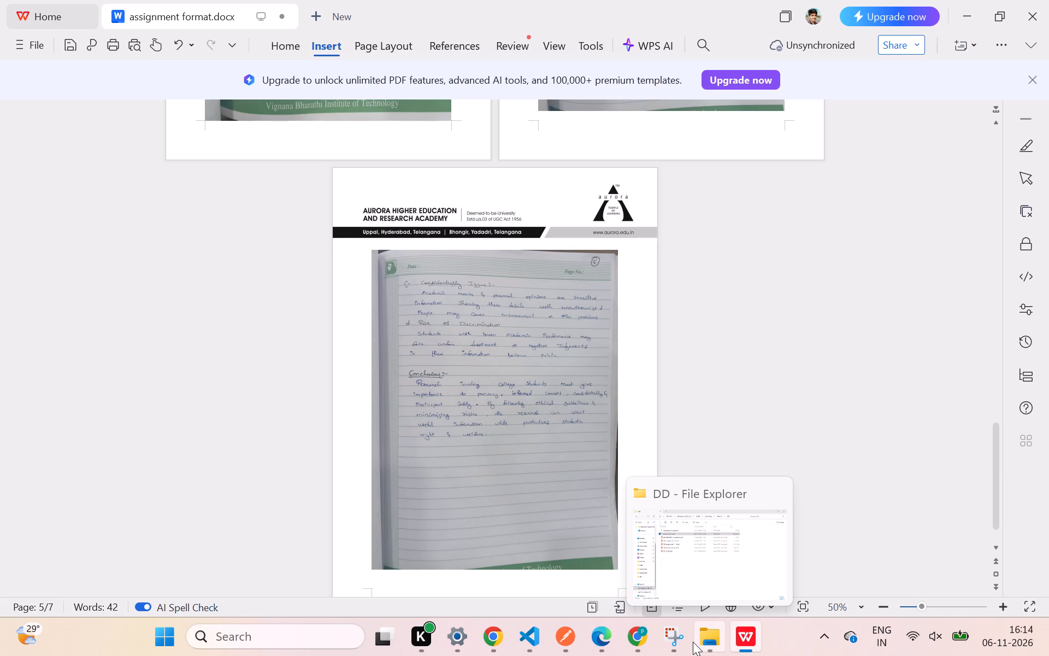
left_click(852, 344)
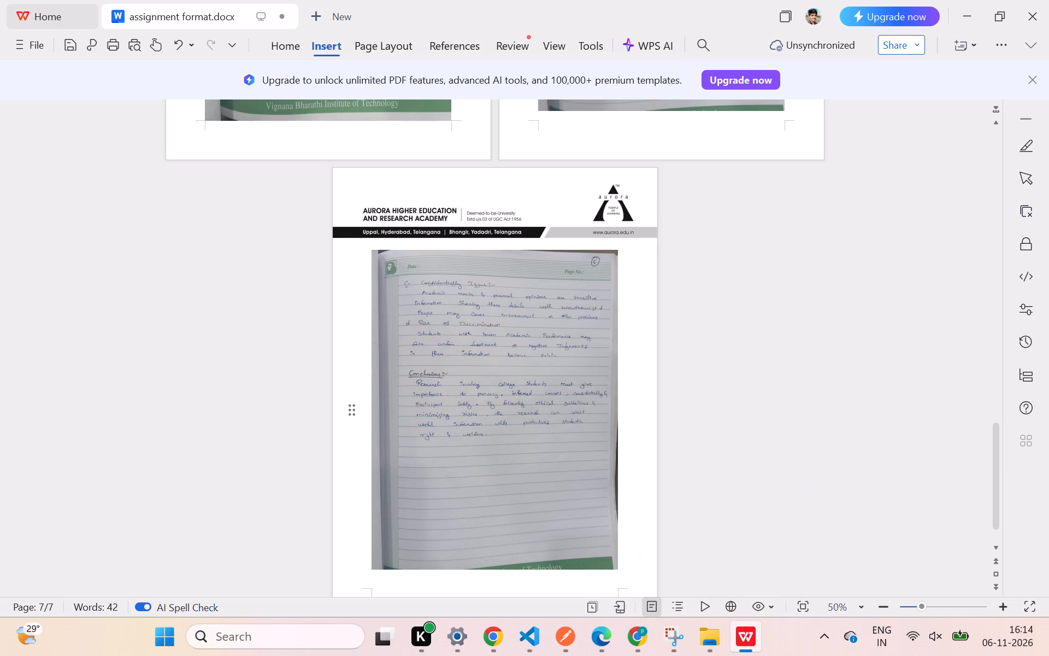
left_click(706, 646)
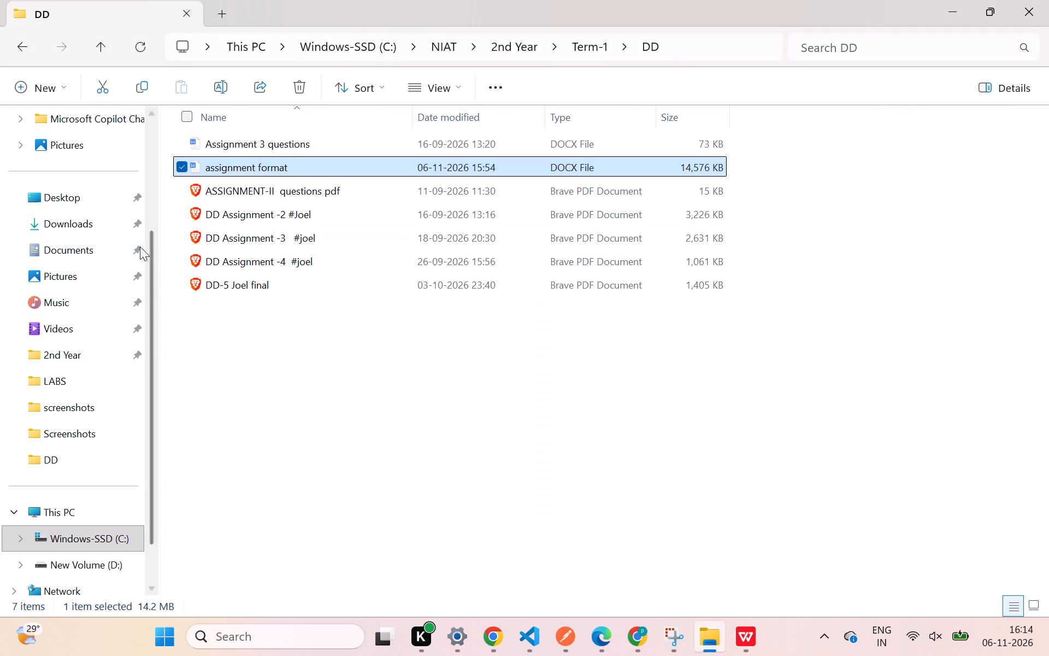
double_click(101, 453)
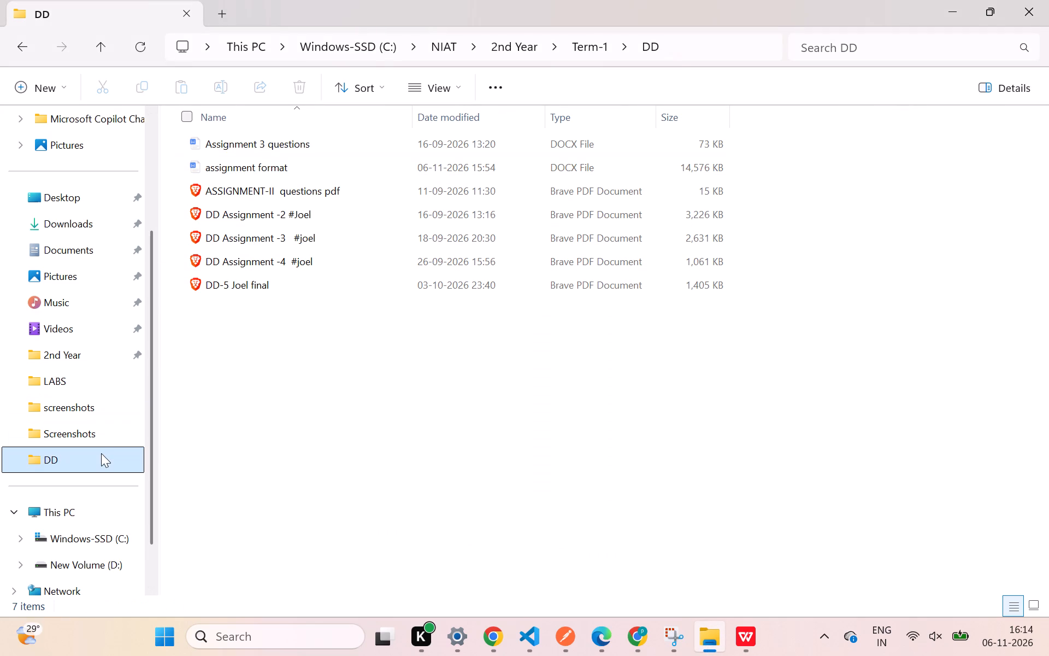
left_click(103, 46)
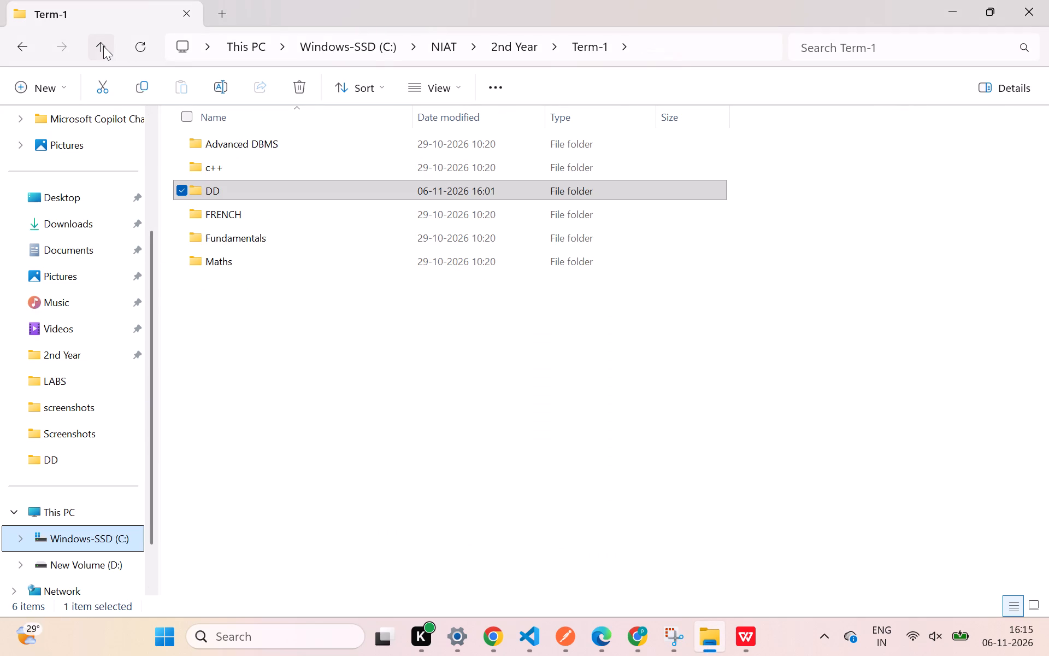
left_click(95, 48)
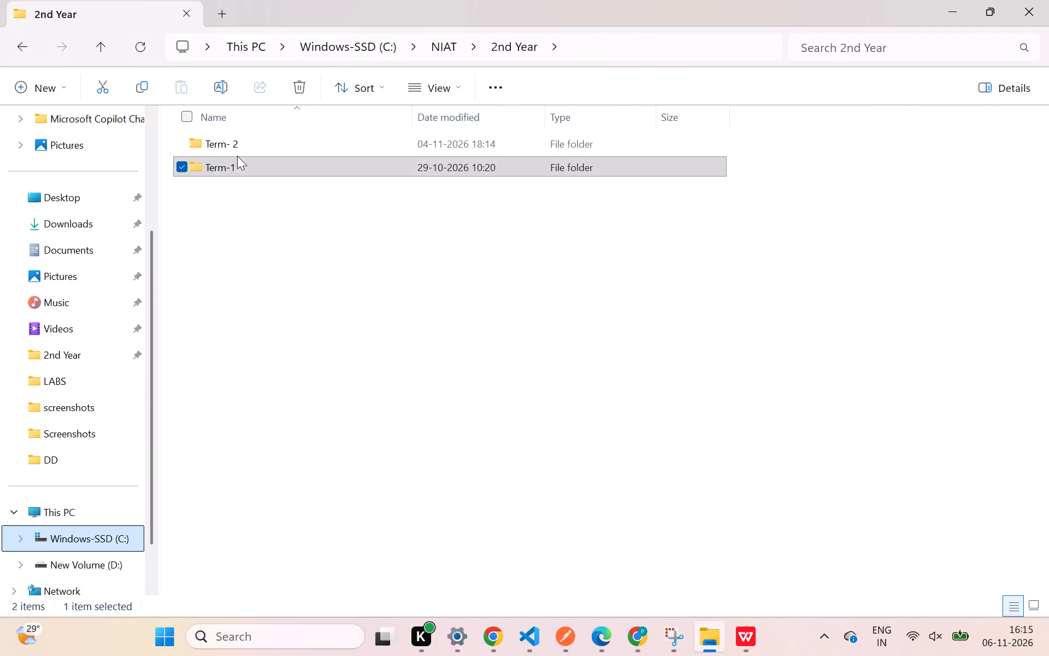
double_click(239, 143)
double_click(289, 265)
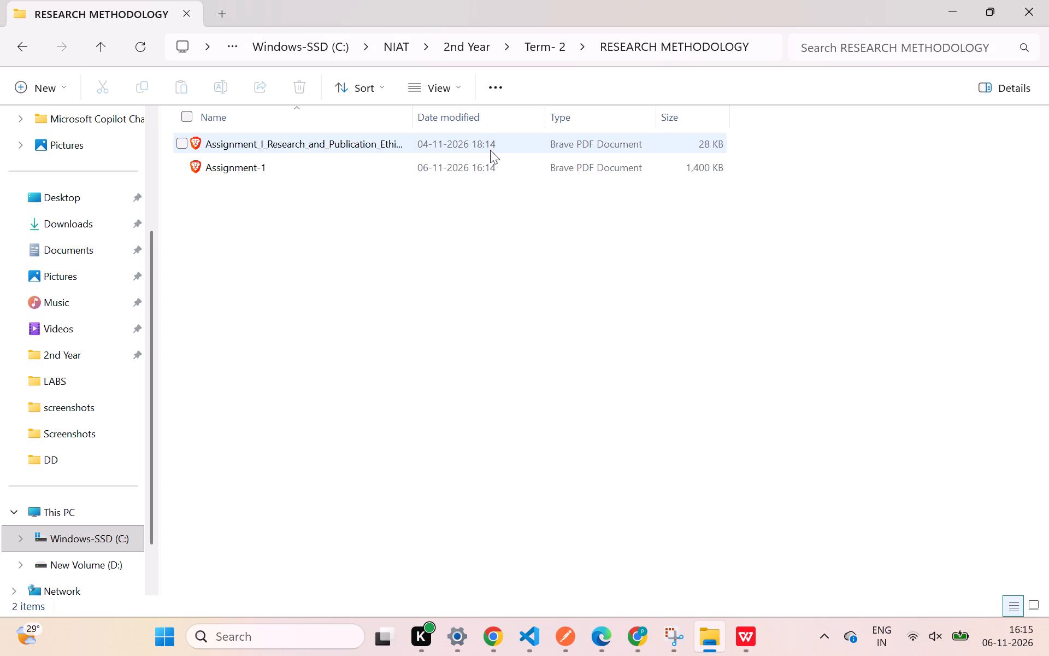
double_click(464, 170)
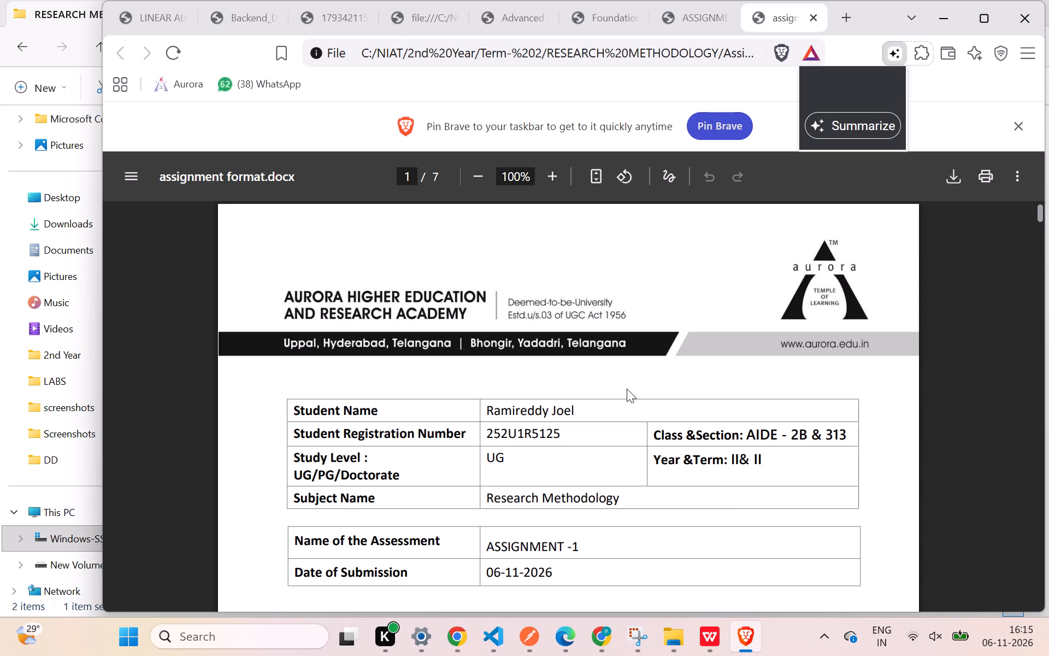
Look through the exported PDF from the cover page to the last page, checking the cover details and handwritten page order.
scroll(658, 468, "down", 5)
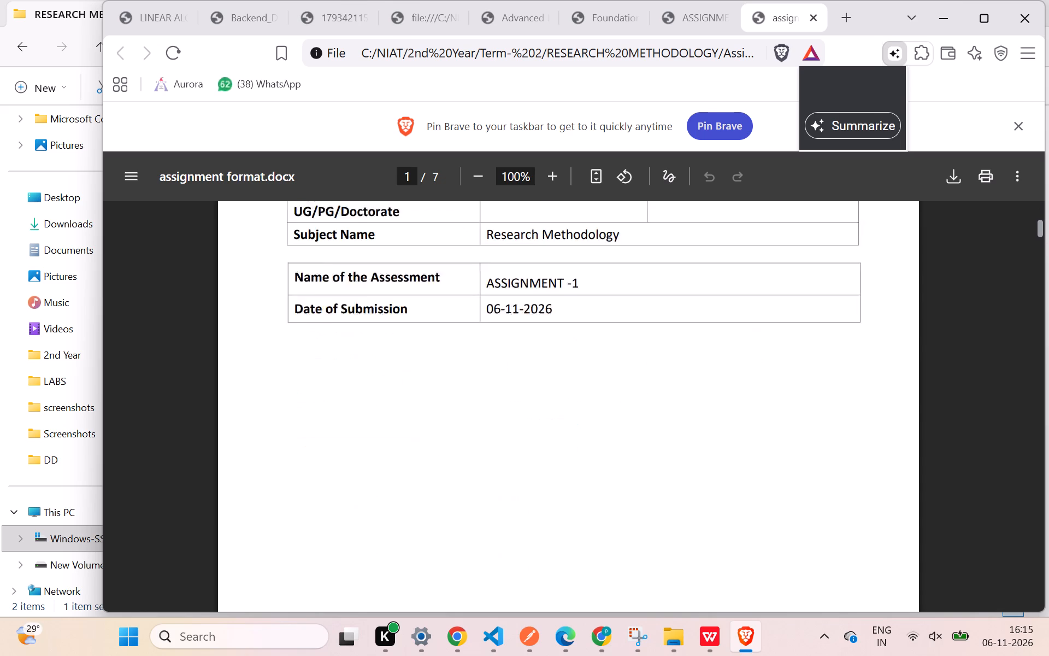
scroll(658, 468, "down", 3)
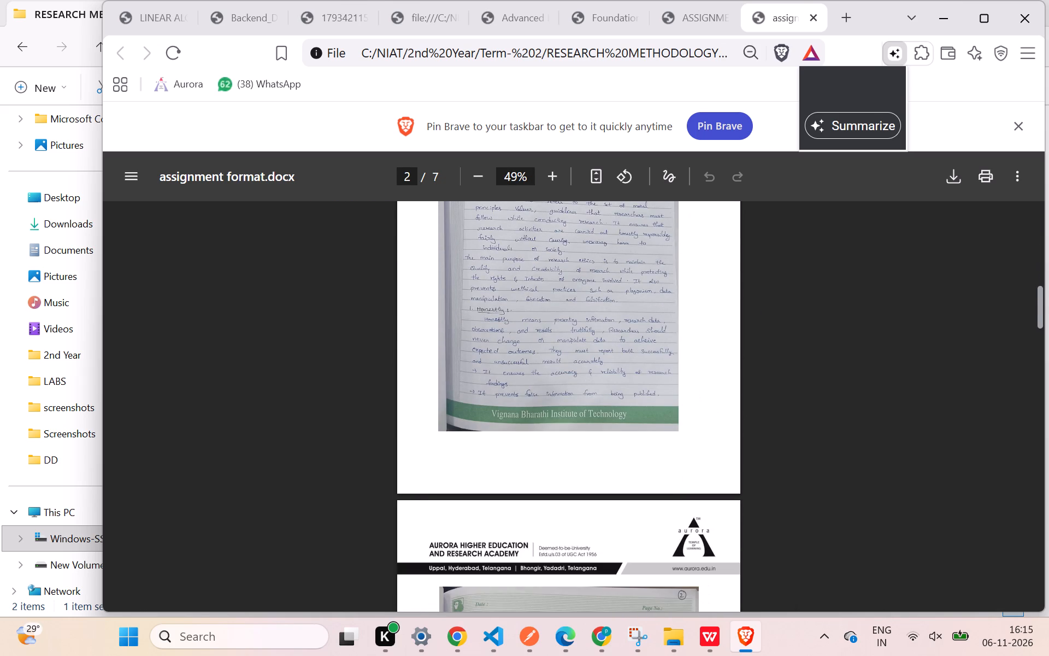
scroll(658, 468, "down", 5)
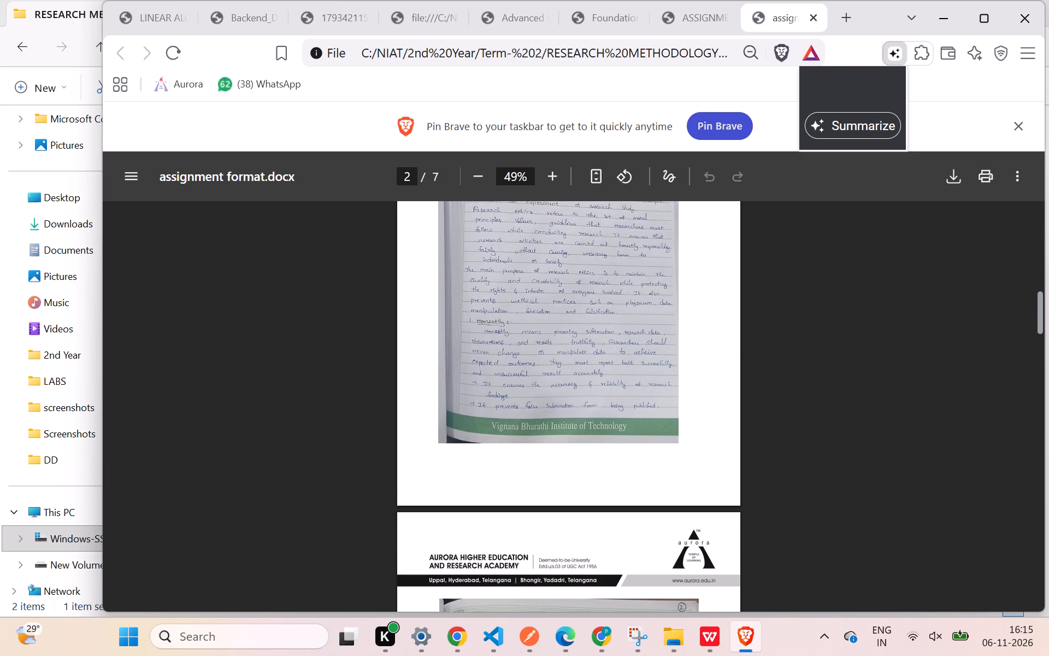
scroll(658, 468, "down", 2)
scroll(658, 468, "right", 1)
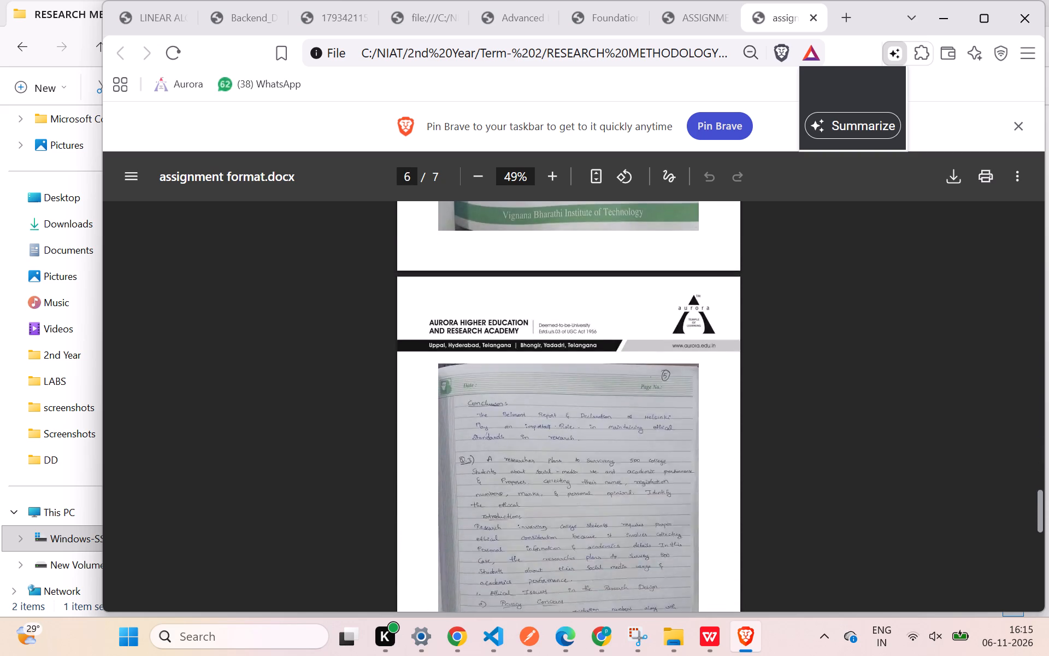
scroll(658, 468, "down", 7)
scroll(658, 468, "up", 10)
scroll(658, 468, "down", 5)
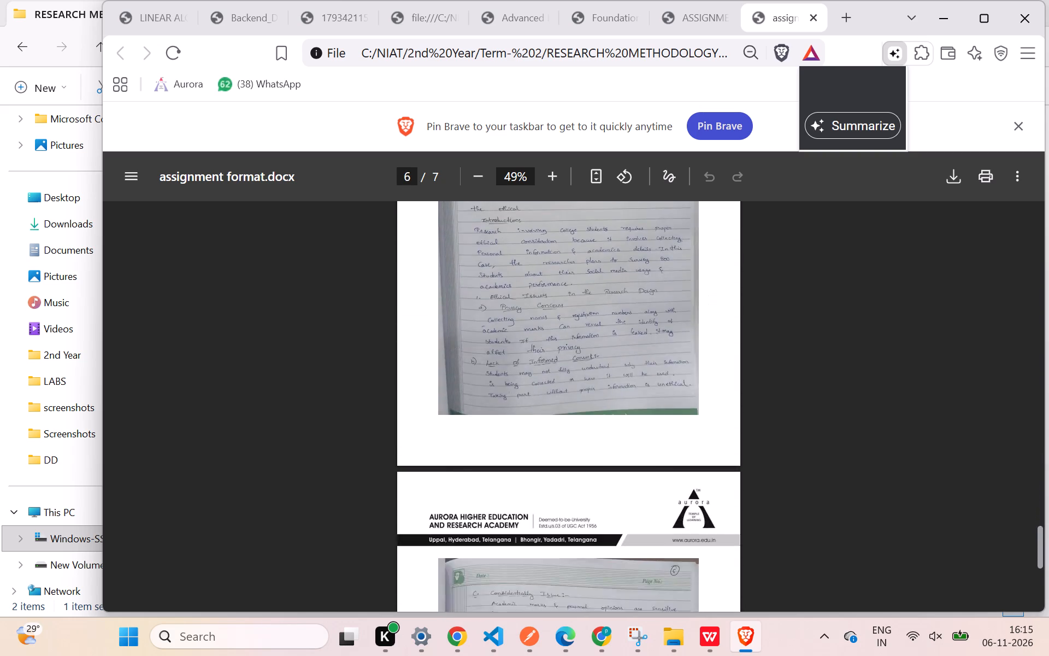
scroll(658, 468, "up", 11)
scroll(650, 402, "down", 9)
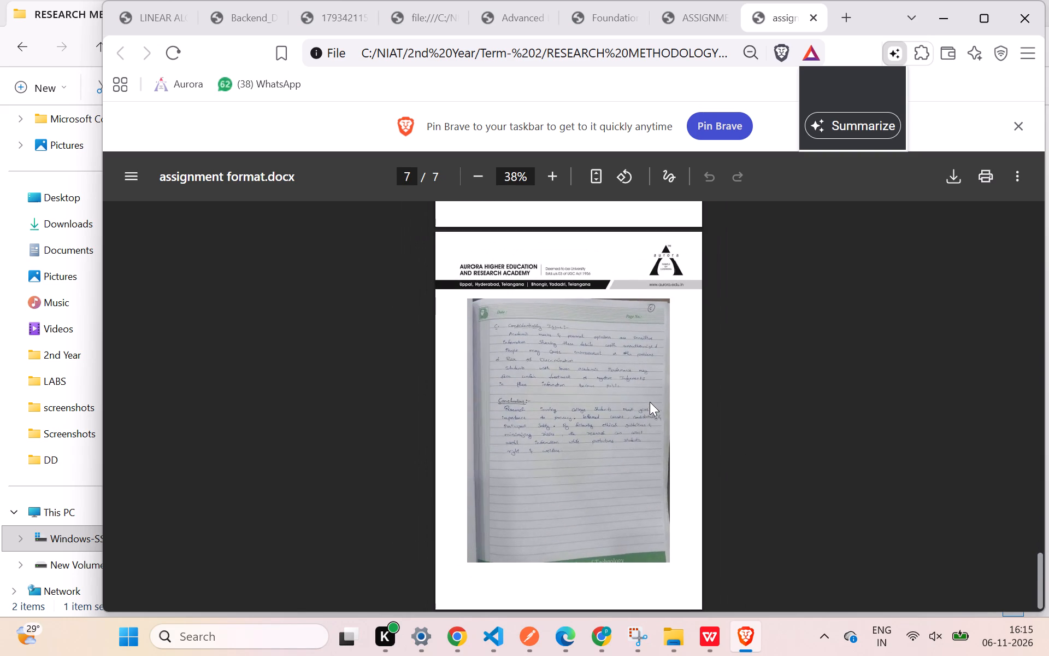
Examine the handwriting on the PDF's last page up close for legibility, and compare its layout with the preceding page.
scroll(650, 402, "up", 3)
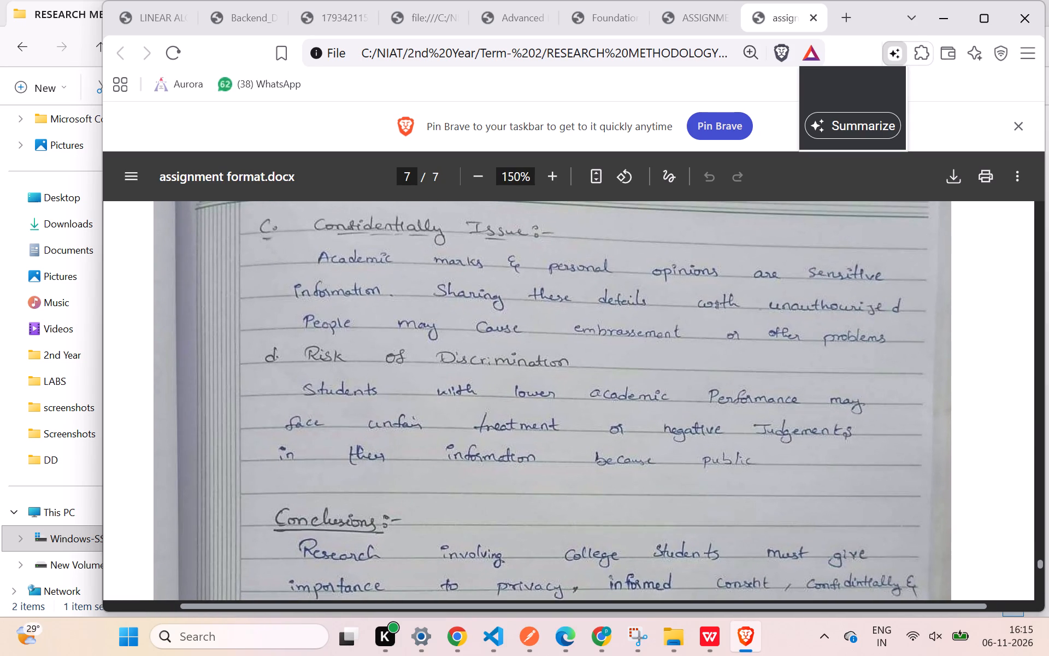
scroll(603, 260, "up", 1)
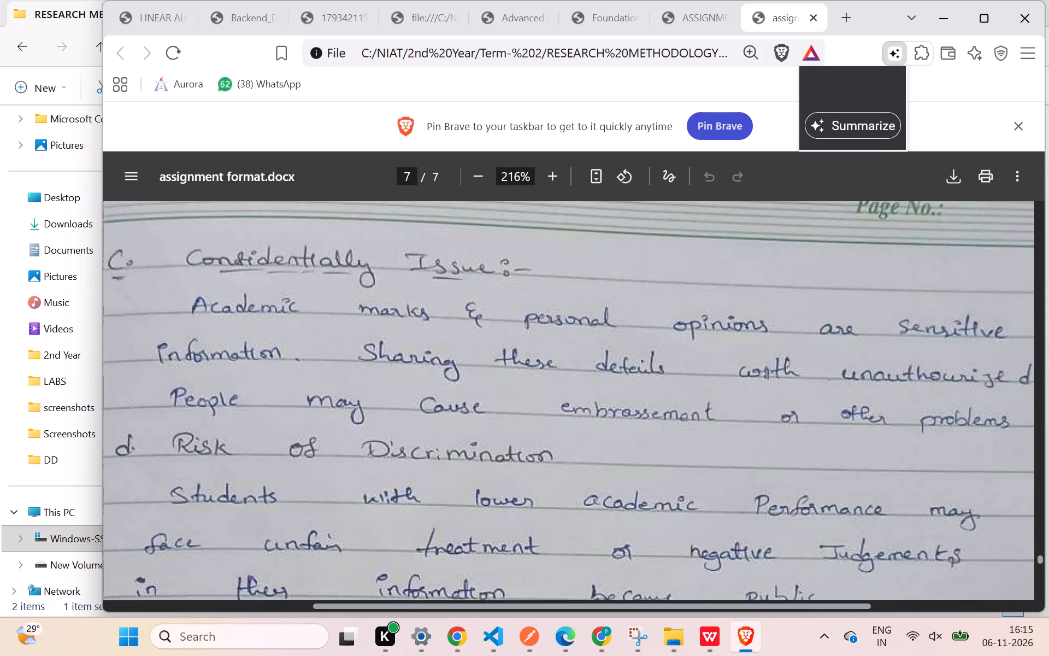
scroll(603, 260, "up", 1)
left_click_drag(537, 332, 698, 563)
left_click(698, 563)
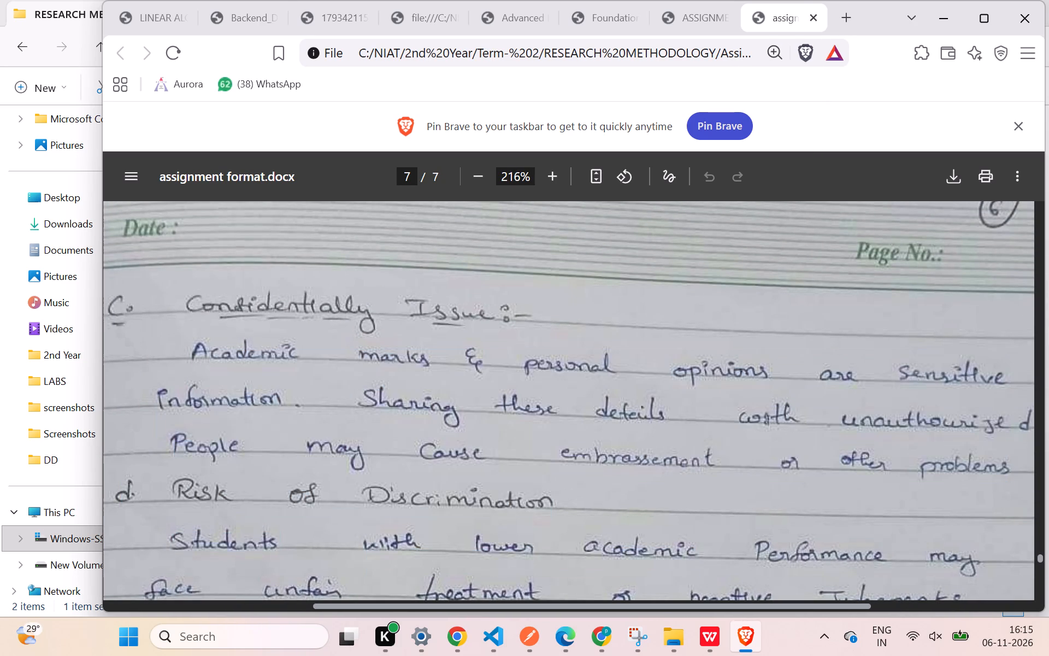
left_click_drag(698, 563, 696, 358)
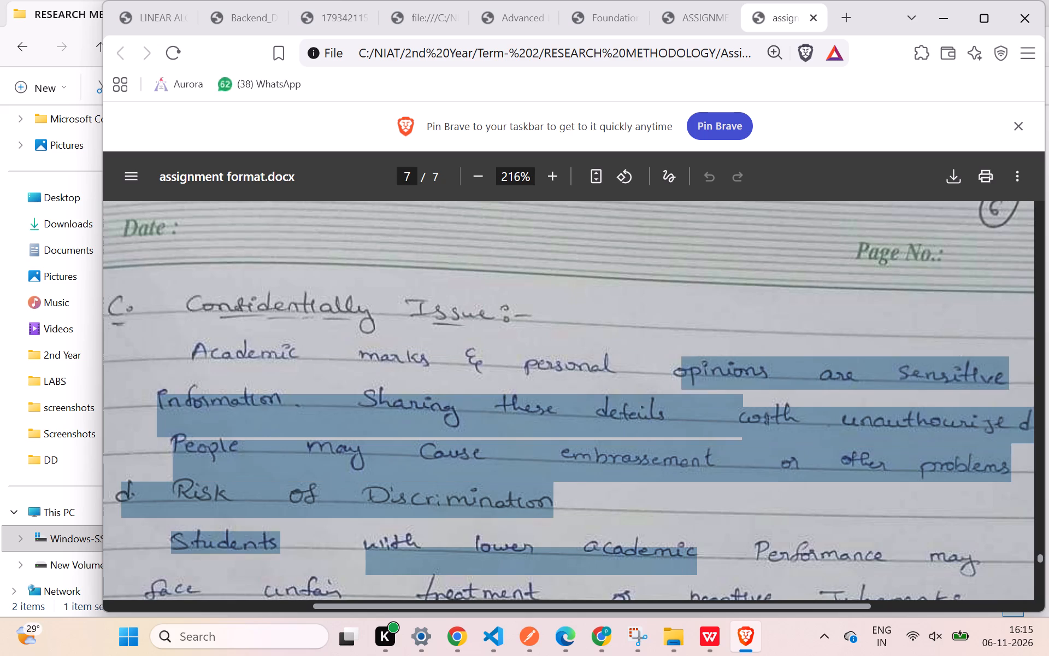
left_click_drag(696, 358, 775, 556)
left_click(775, 556)
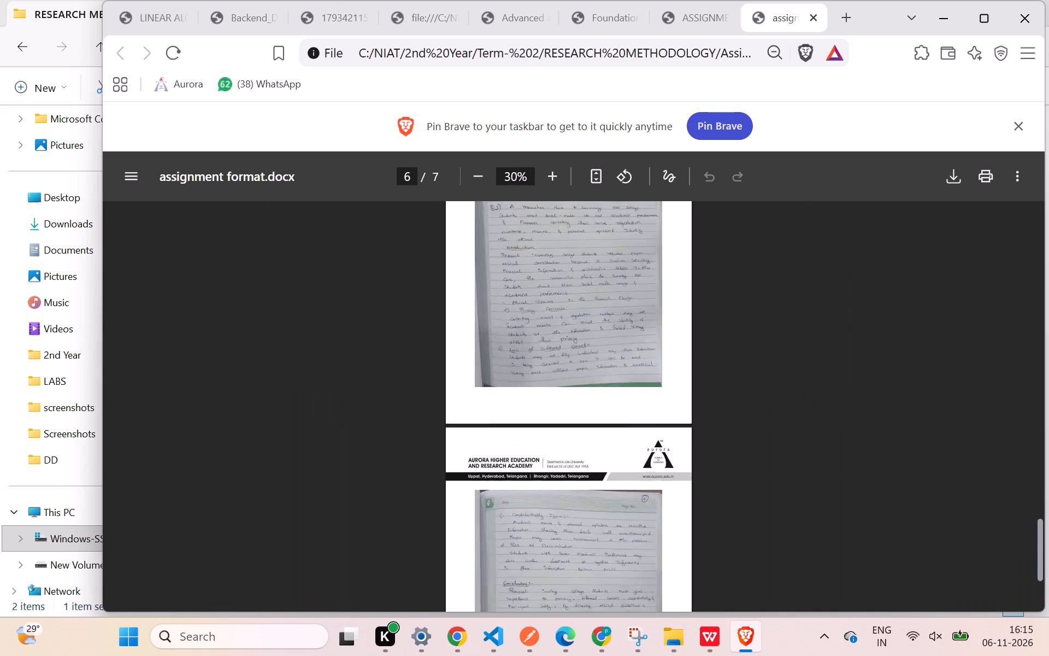
scroll(775, 556, "up", 7)
scroll(775, 556, "down", 7)
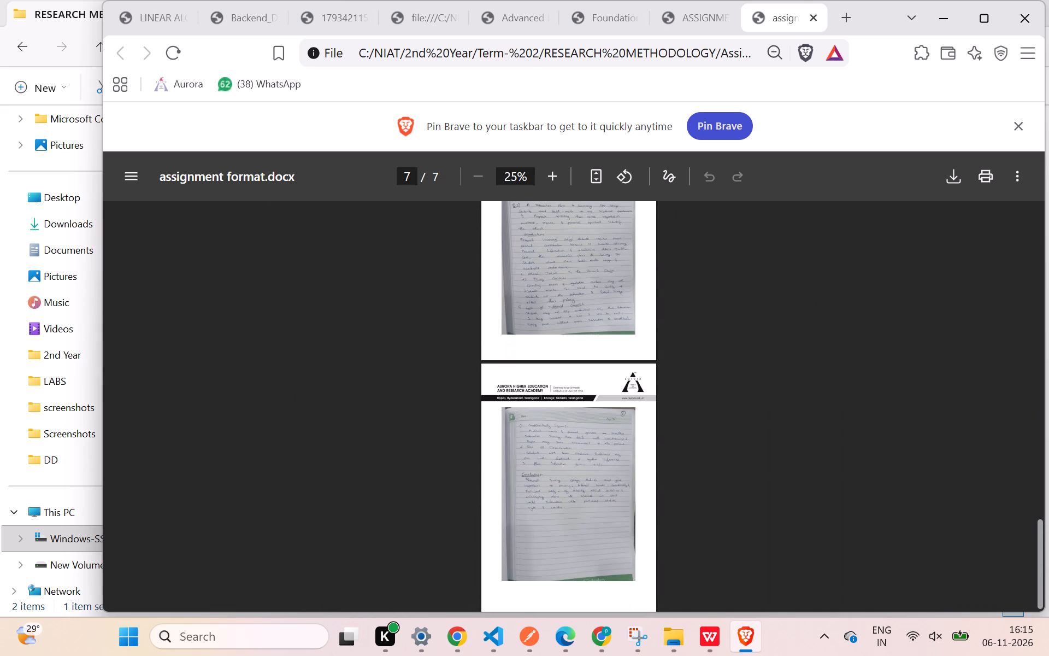
scroll(775, 556, "down", 3)
scroll(775, 556, "up", 1)
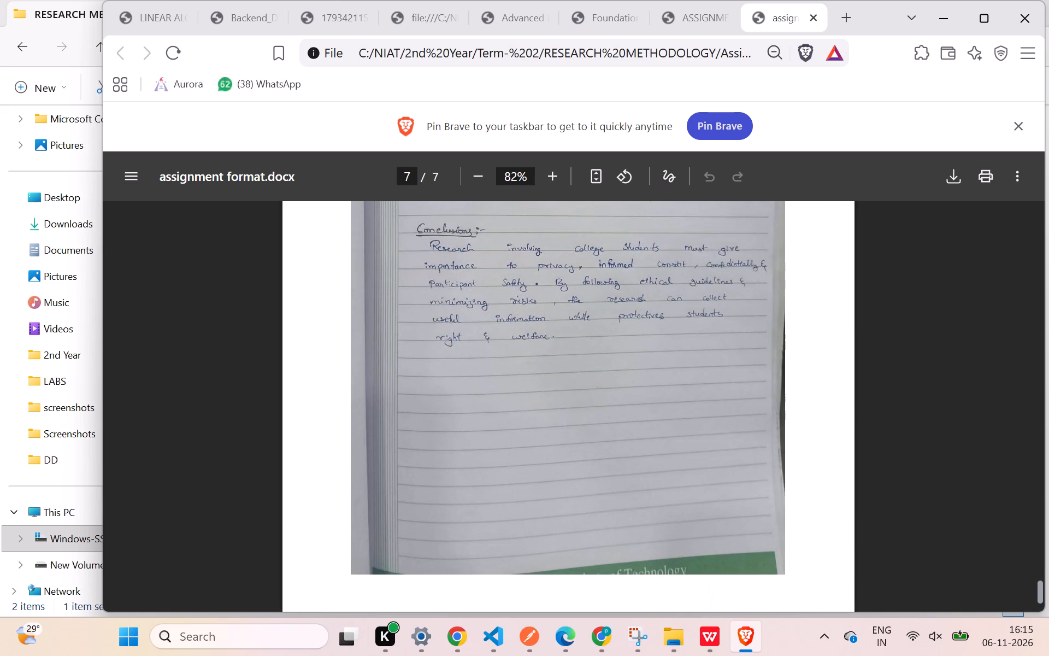
scroll(775, 556, "up", 4)
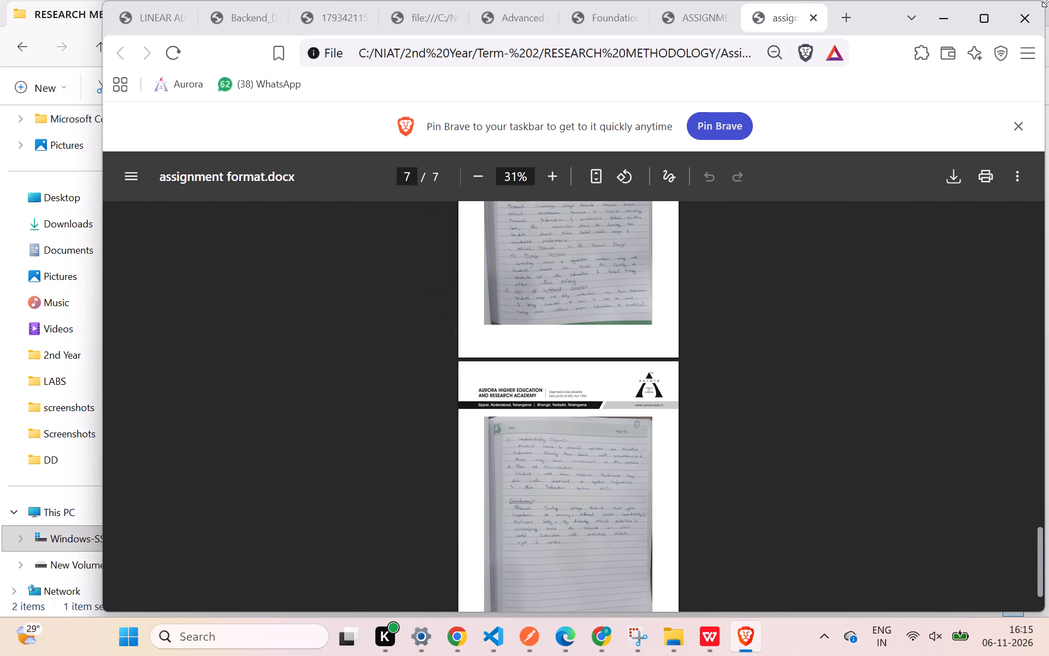
Close the browser window showing the PDF, together with all its open tabs.
left_click(1007, 22)
left_click(575, 220)
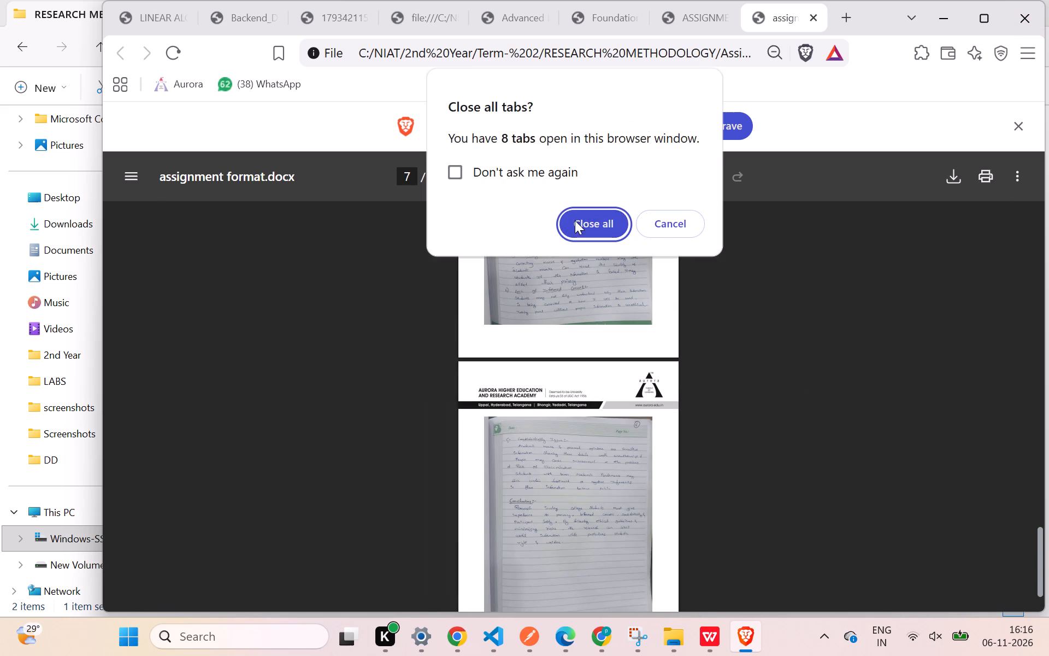
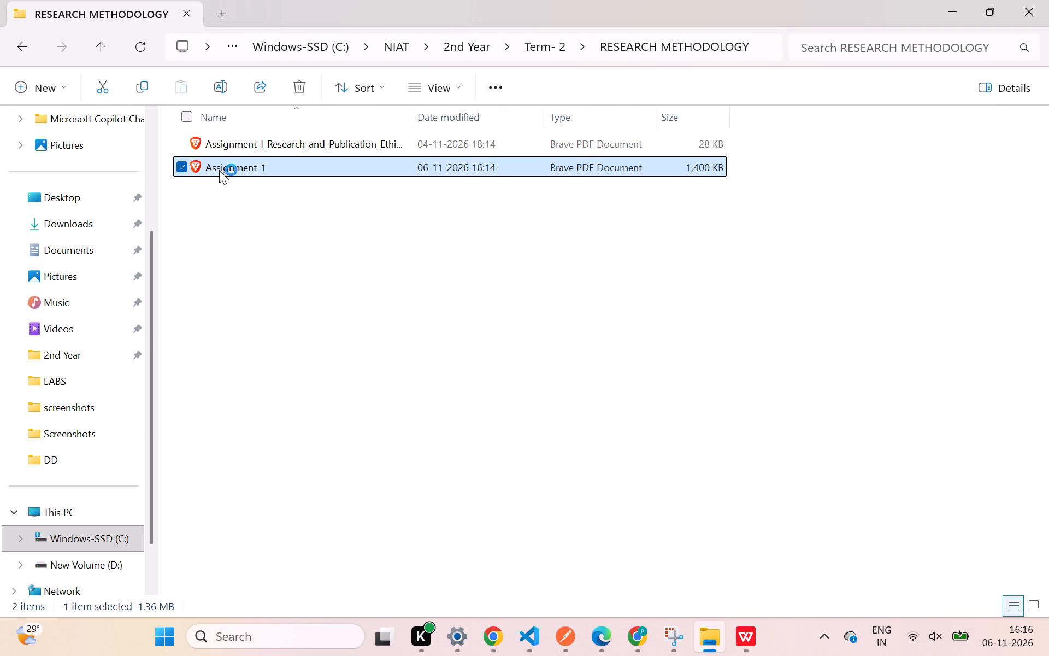
Reopen the Assignment-1 PDF and look through its cover and handwritten pages to the end, checking the page order and layout.
left_click(219, 170)
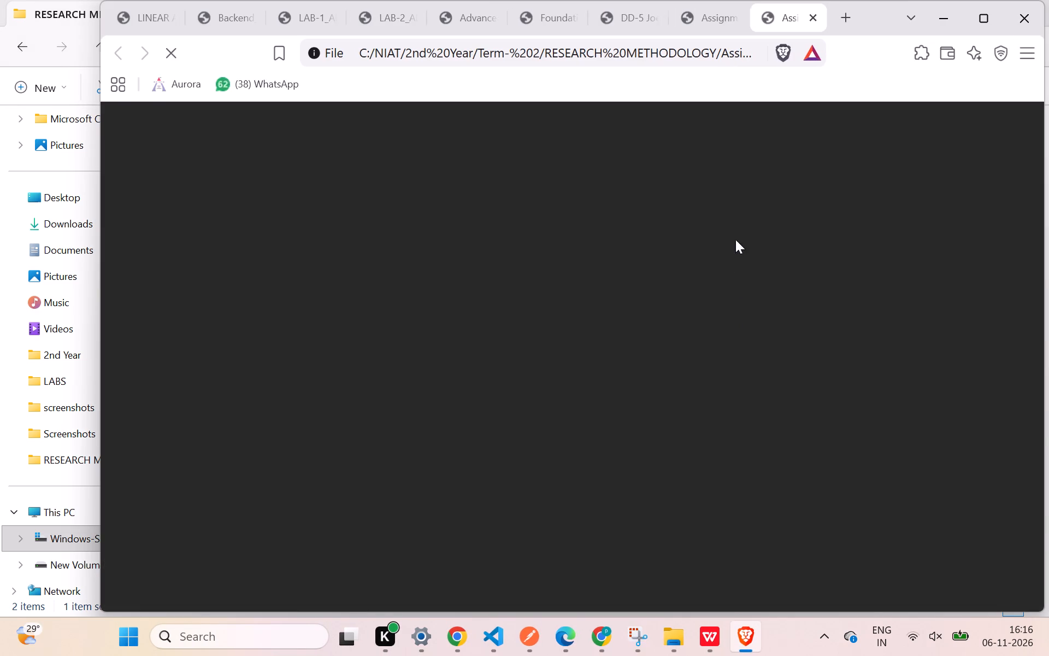
left_click(716, 31)
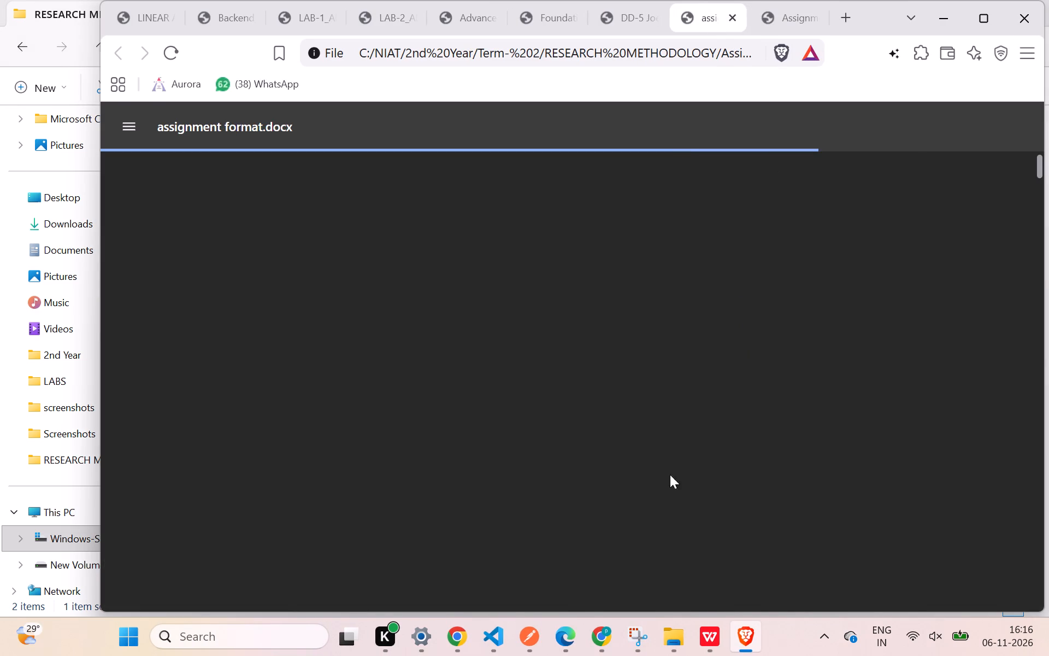
scroll(606, 508, "down", 1)
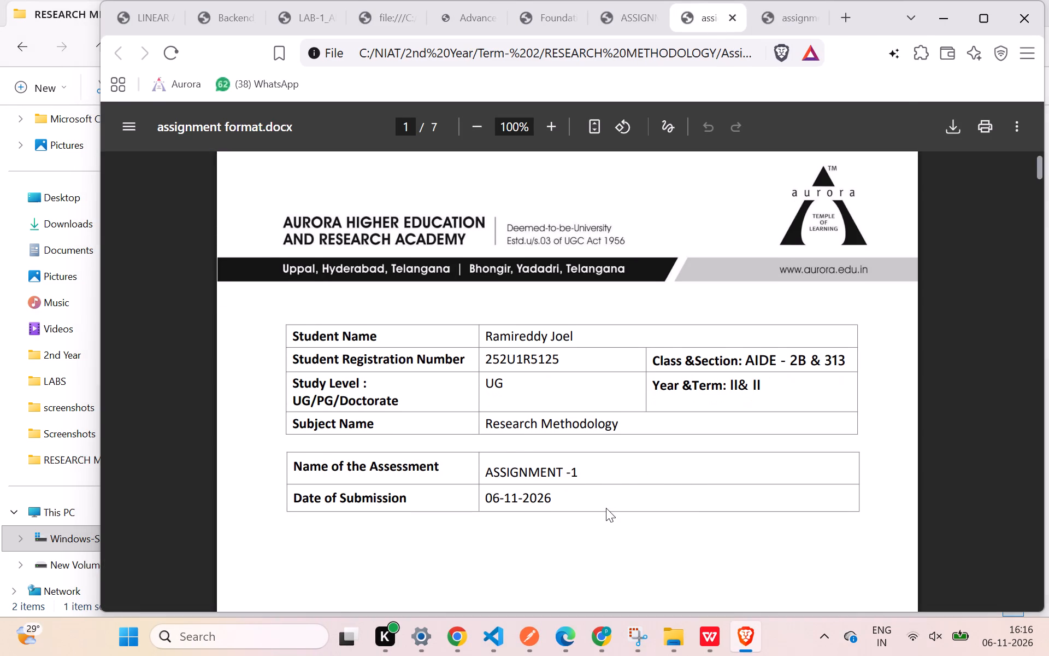
scroll(606, 508, "down", 3)
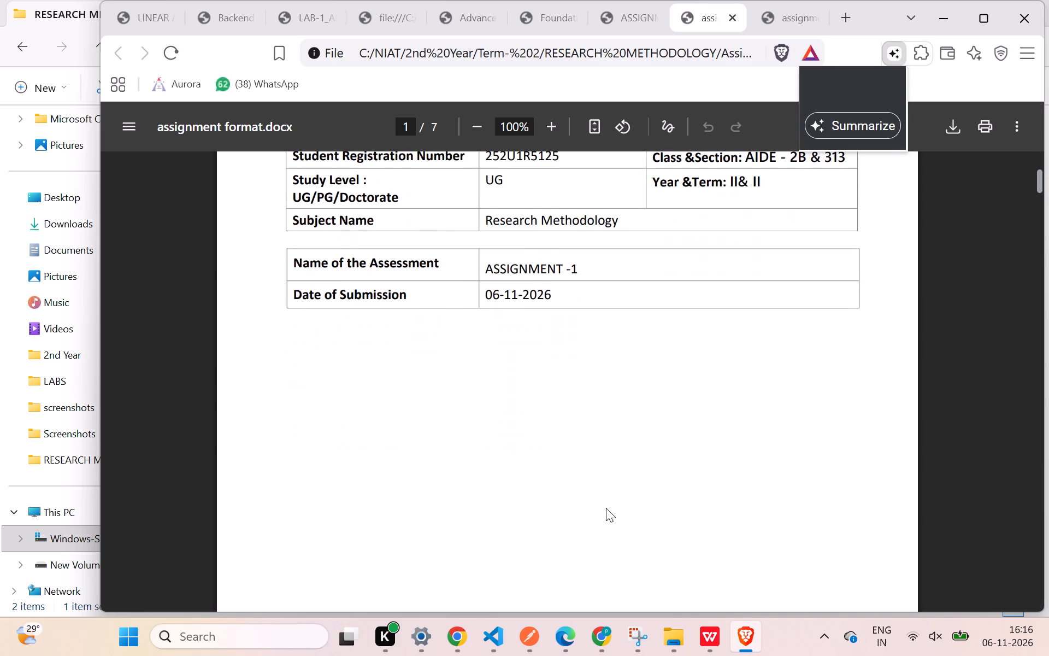
scroll(606, 508, "down", 9)
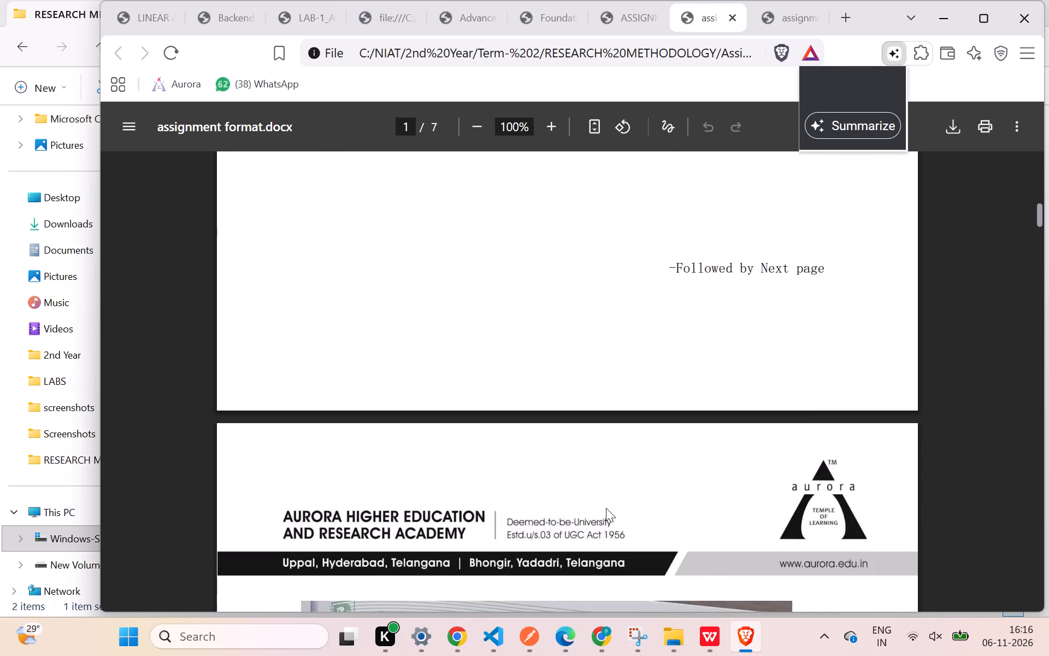
scroll(606, 508, "down", 20)
scroll(606, 508, "down", 1)
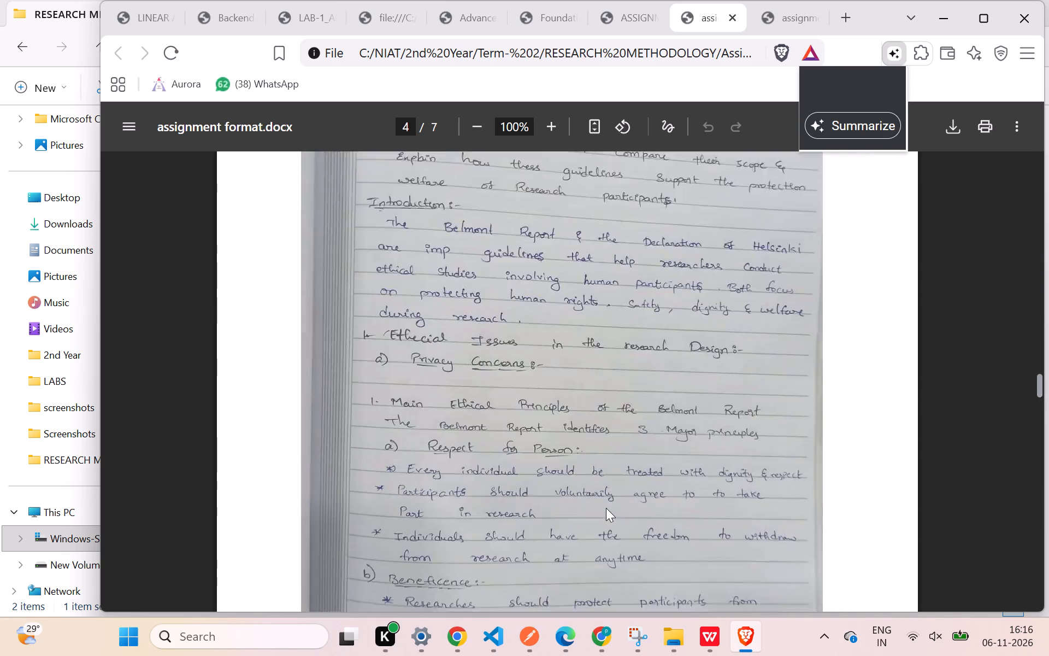
scroll(606, 508, "down", 11)
scroll(606, 508, "up", 7)
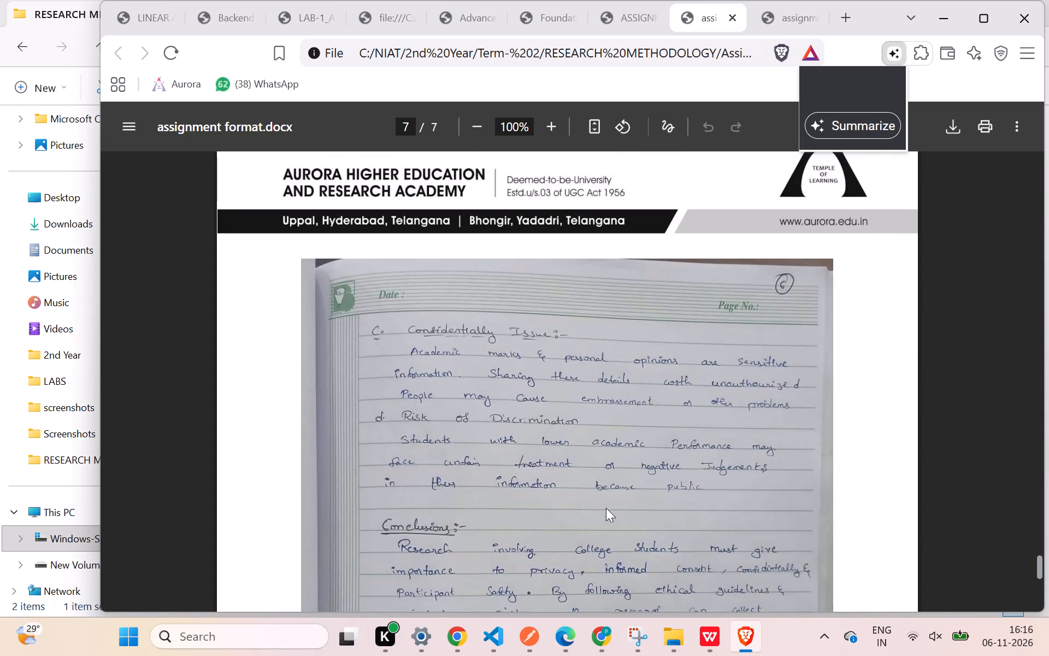
scroll(606, 508, "up", 4)
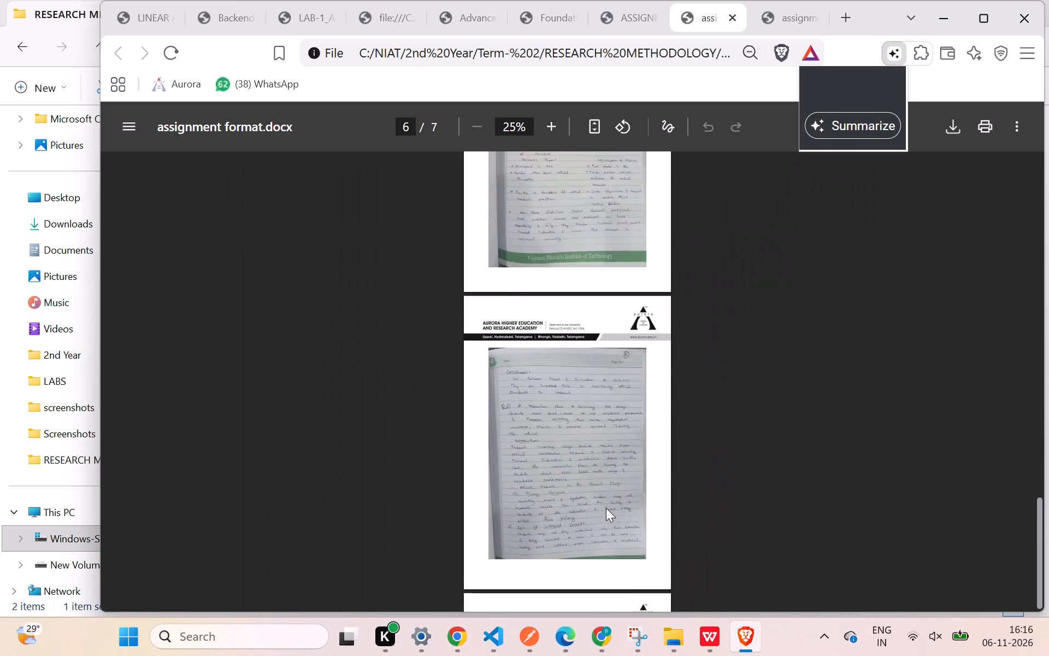
Close the browser window showing the Assignment-1 PDF, together with all its open tabs.
left_click(1022, 16)
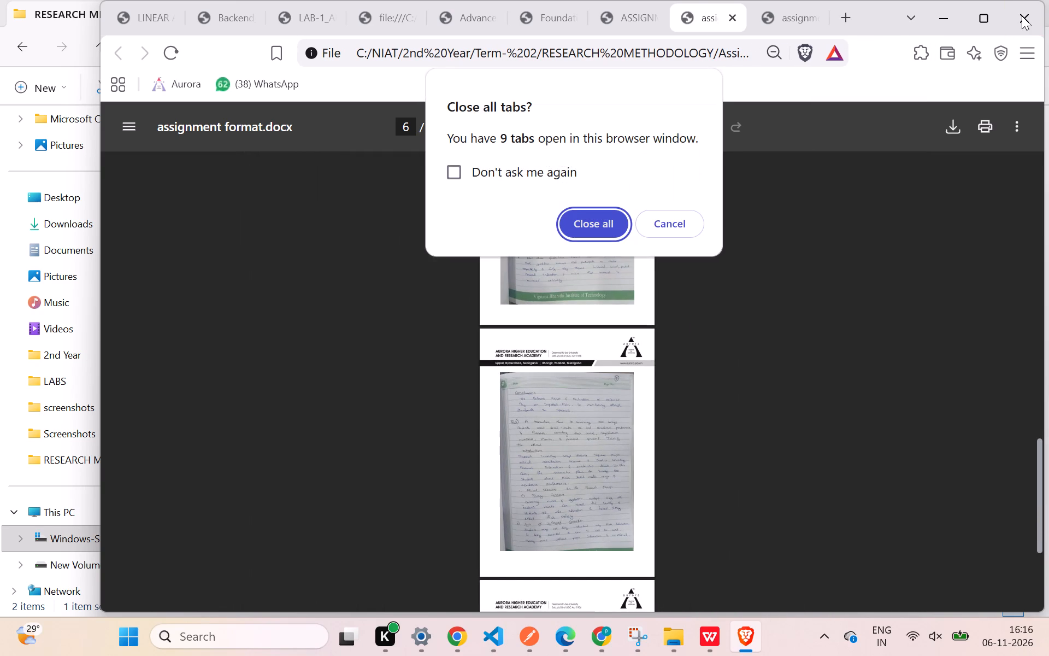
left_click(574, 227)
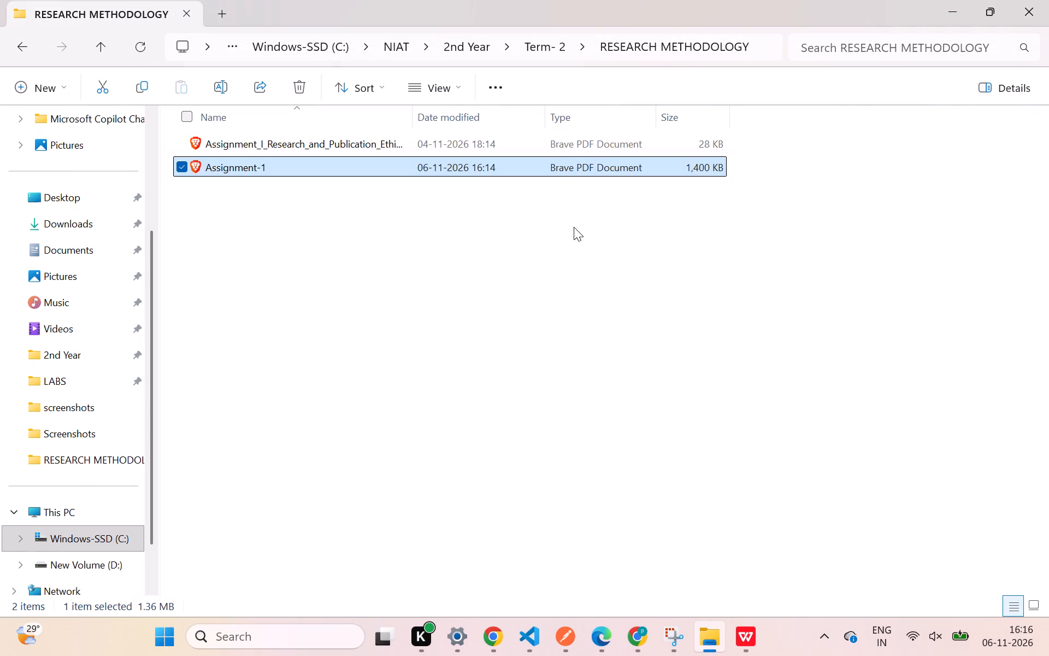
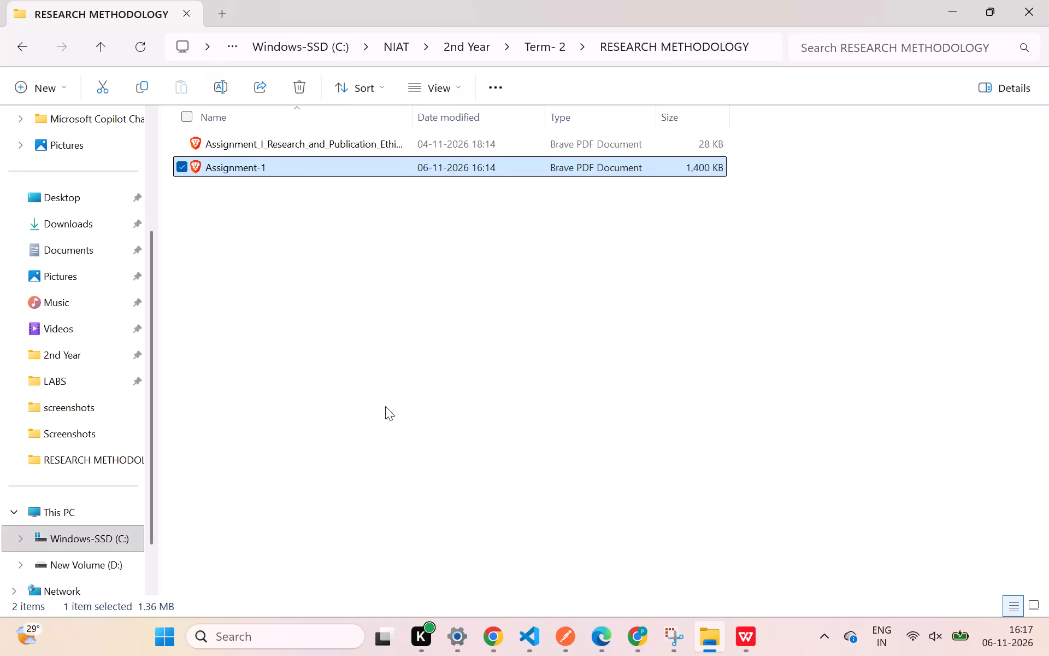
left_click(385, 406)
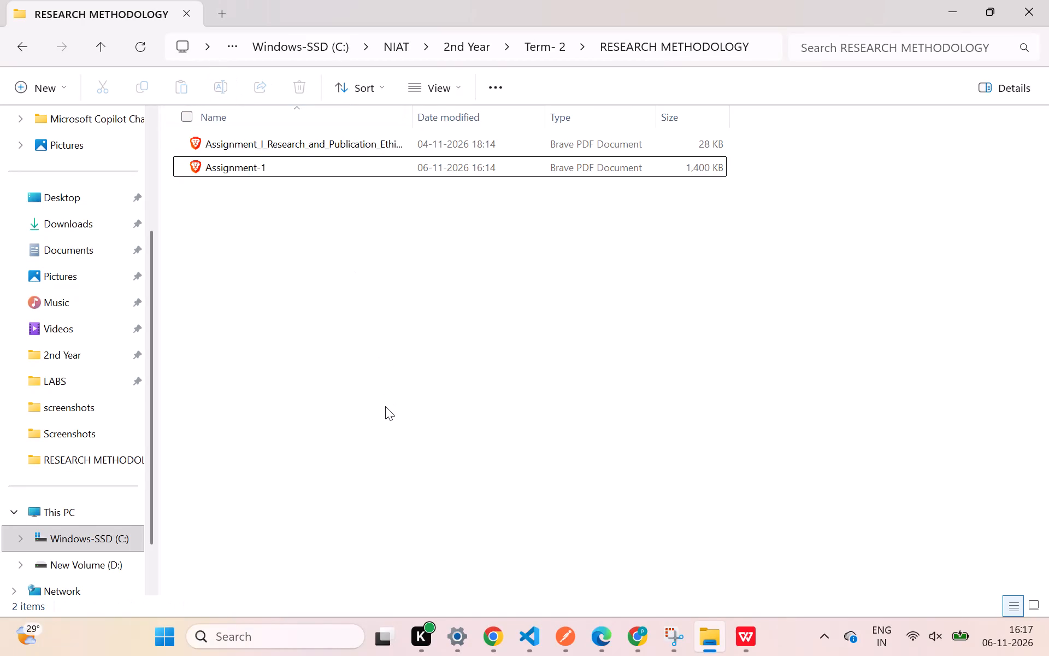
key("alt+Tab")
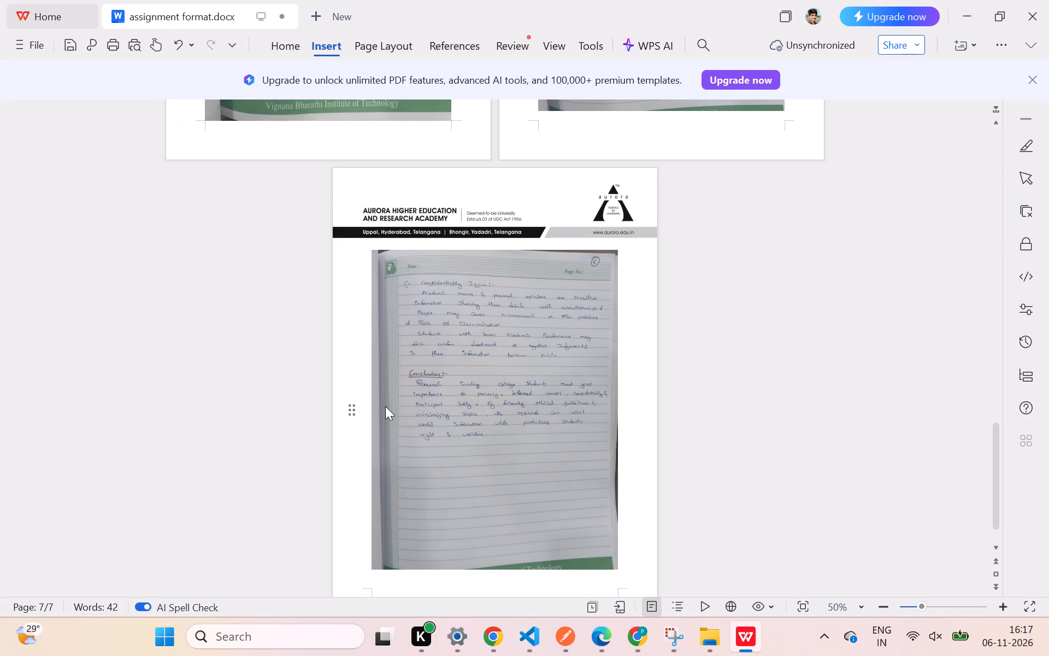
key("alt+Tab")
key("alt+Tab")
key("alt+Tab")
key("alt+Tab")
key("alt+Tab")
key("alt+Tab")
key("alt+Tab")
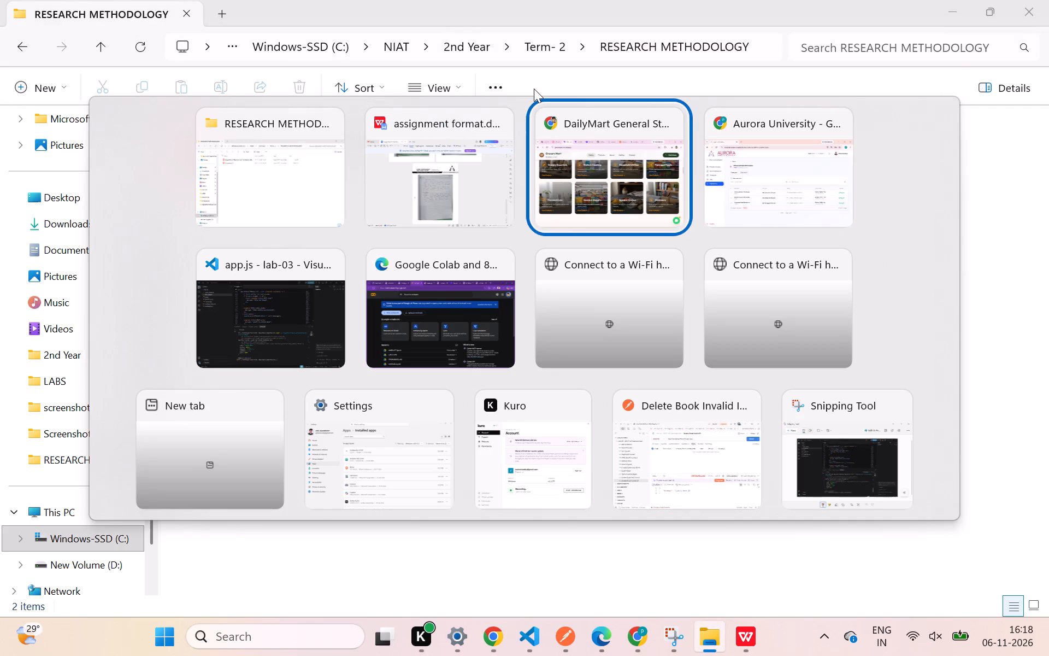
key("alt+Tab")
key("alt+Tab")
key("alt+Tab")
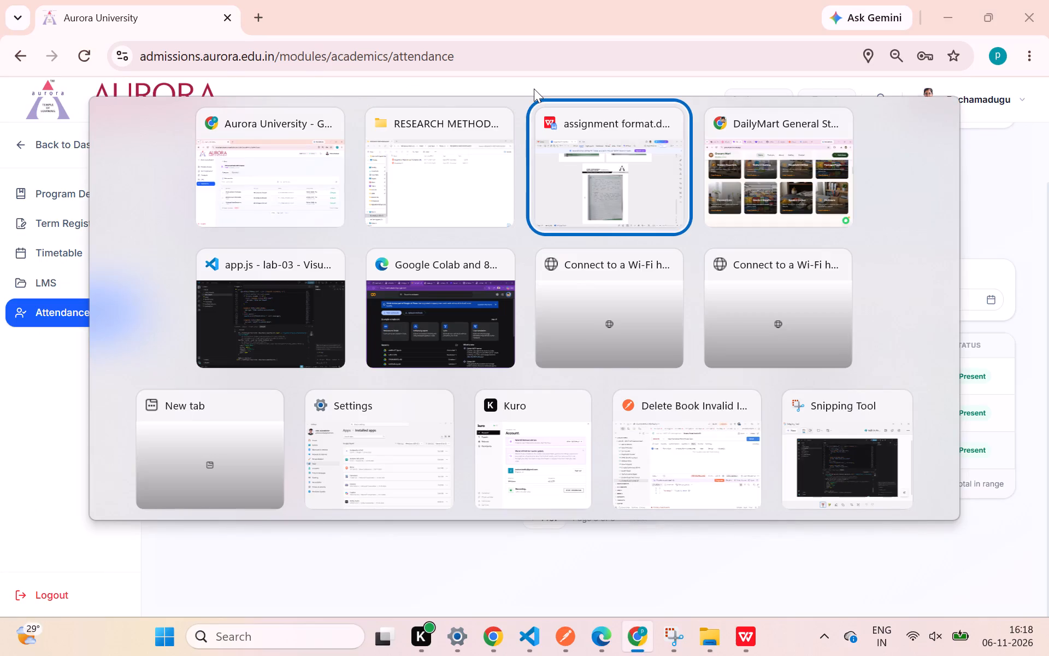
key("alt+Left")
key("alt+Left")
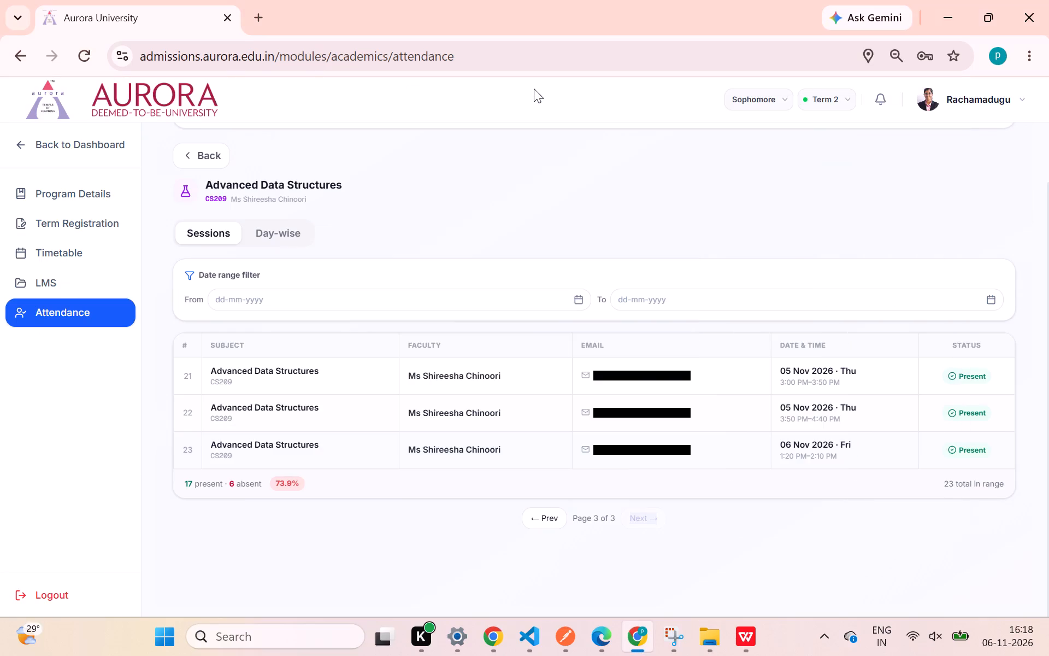
Switch to the Chrome window with the Aurora University student dashboard and open its Assessments section.
key("alt+Tab")
key("alt+Right")
key("alt+Right")
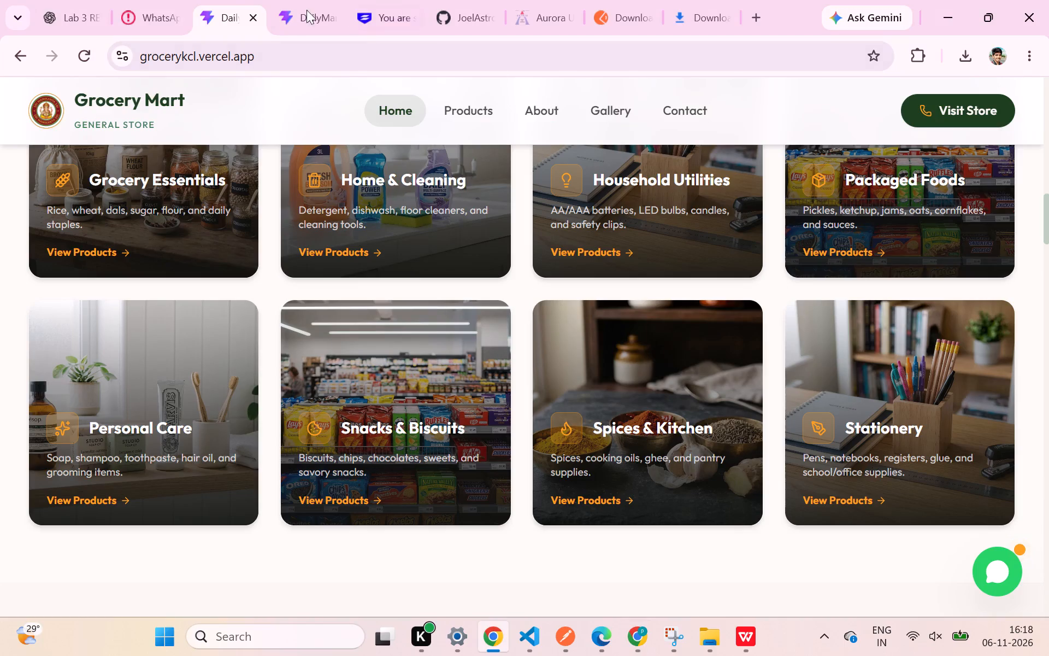
left_click(558, 0)
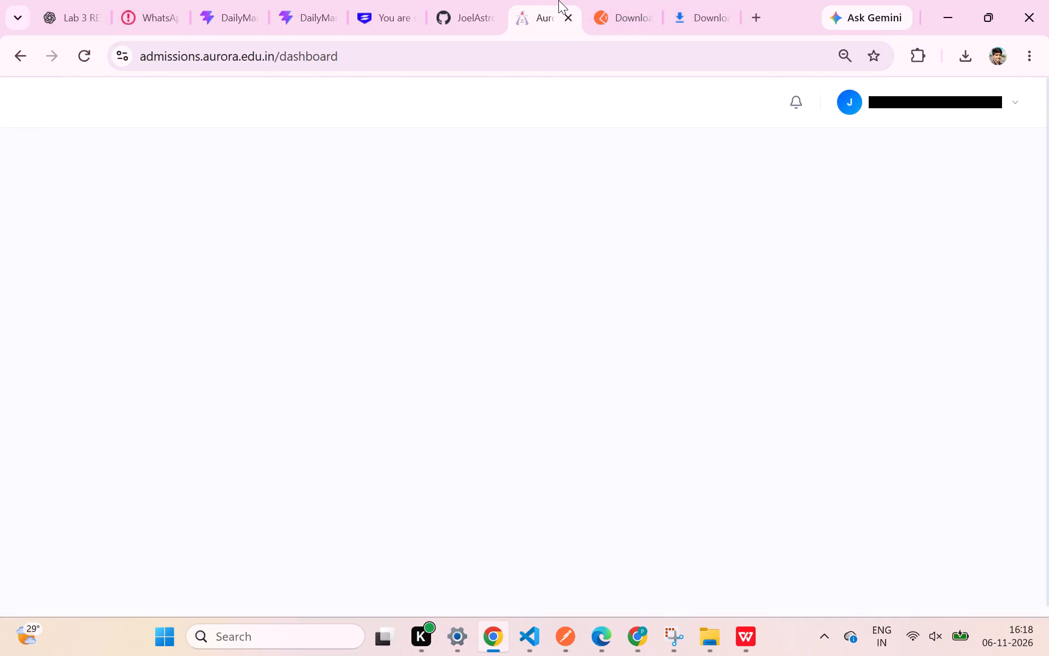
left_click(307, 455)
left_click(314, 438)
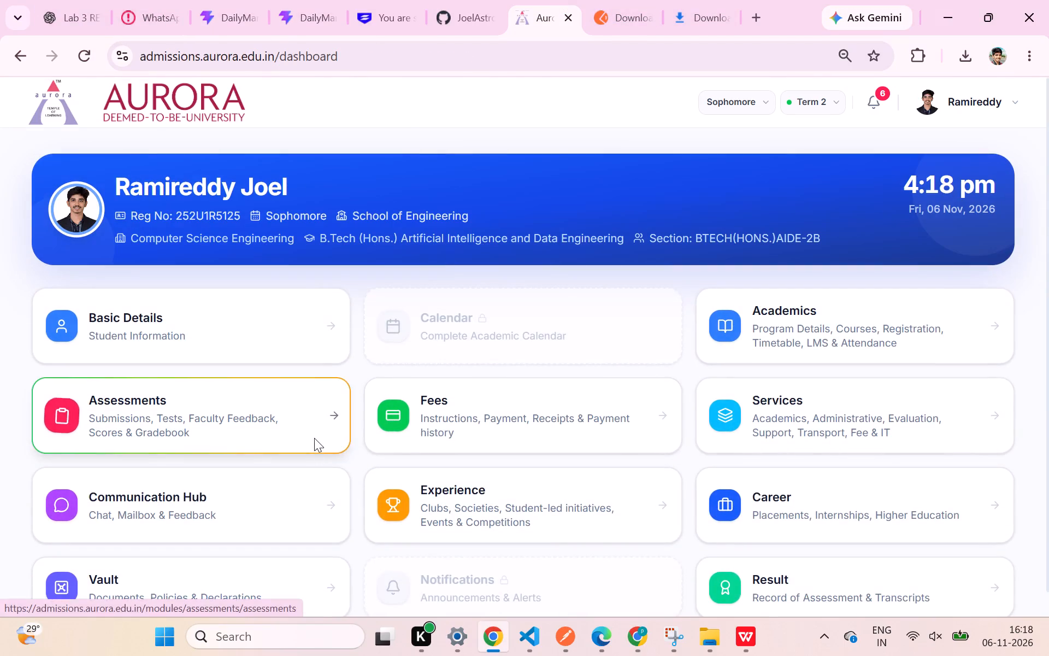